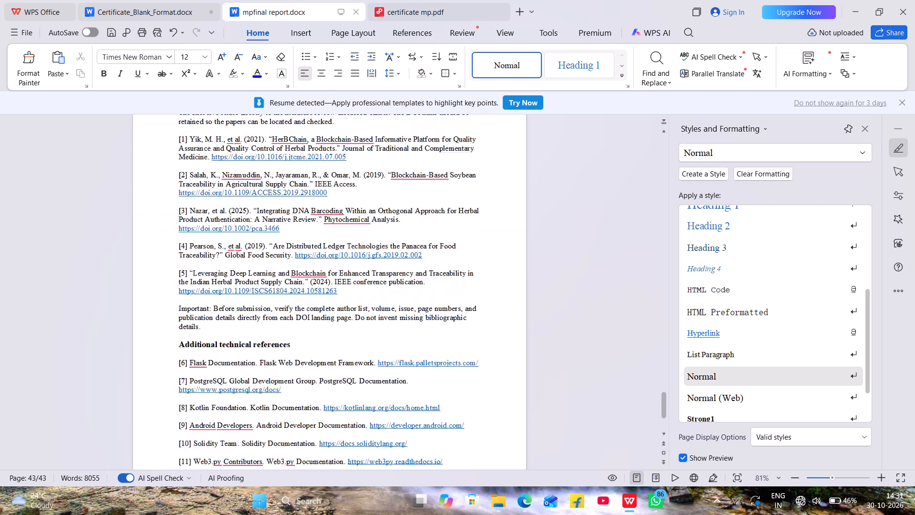
scroll(474, 358, "up", 20)
scroll(474, 358, "up", 20)
scroll(474, 358, "up", 7)
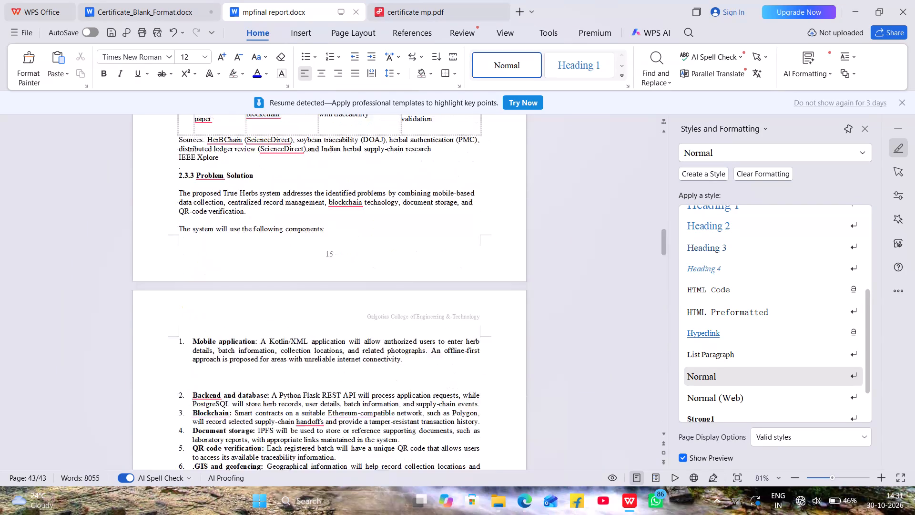
scroll(474, 358, "up", 16)
scroll(474, 358, "down", 1)
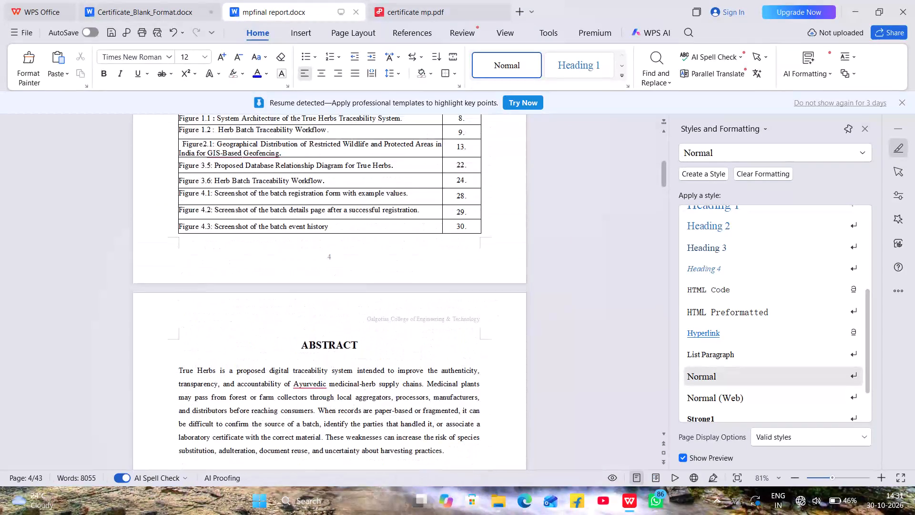
scroll(474, 358, "down", 3)
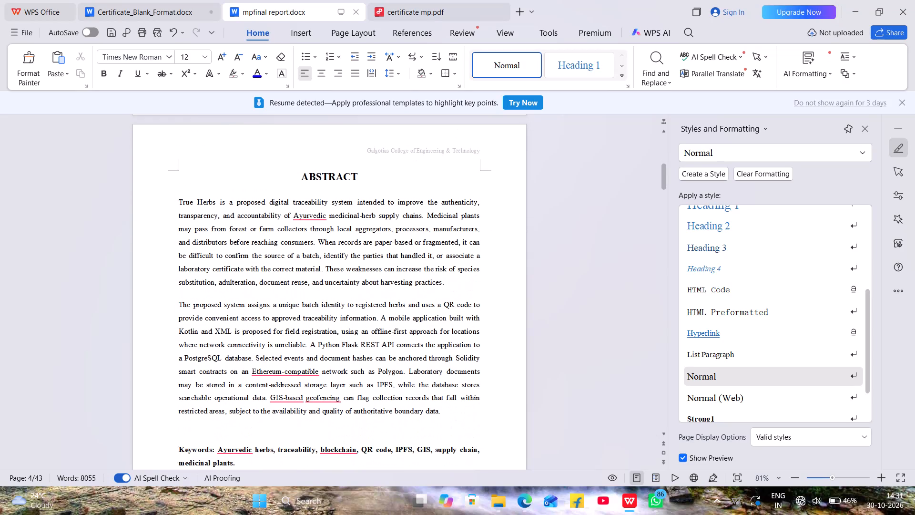
scroll(474, 358, "down", 6)
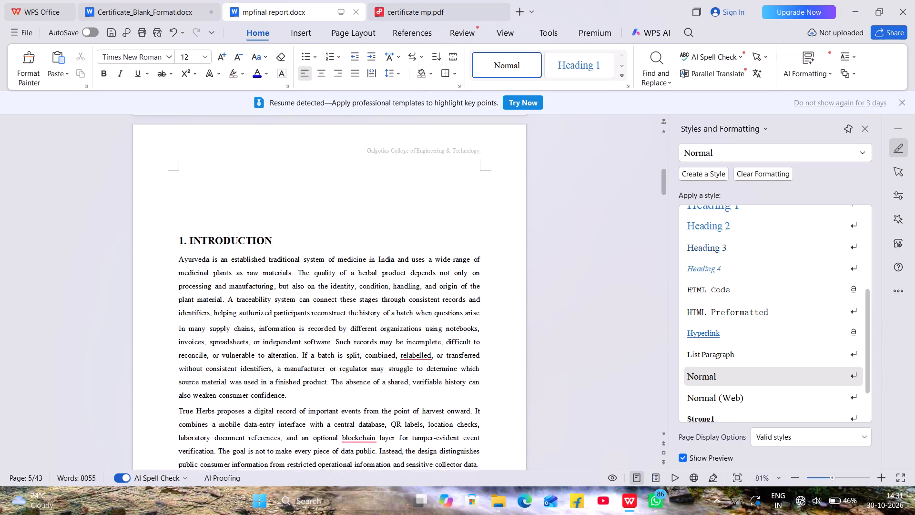
scroll(474, 358, "down", 2)
left_click(219, 212)
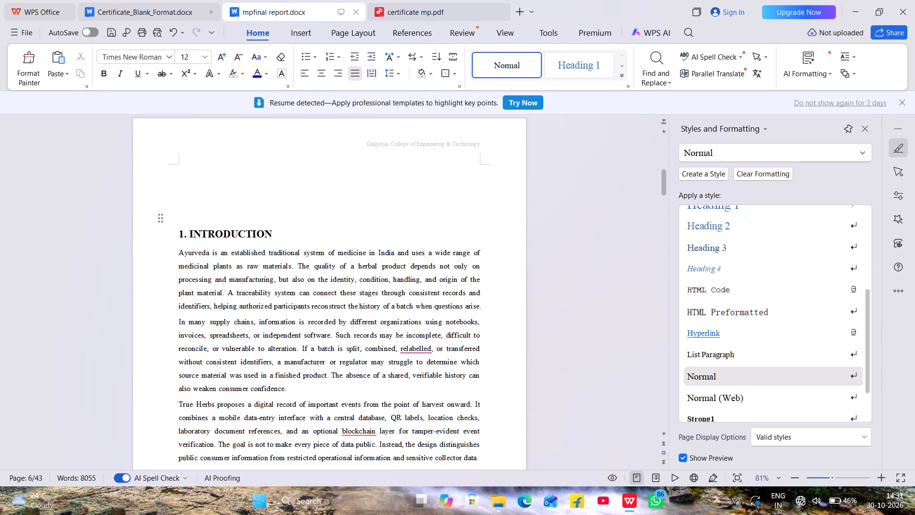
key("BackSpace")
key("BackSpace")
key("BackSpace")
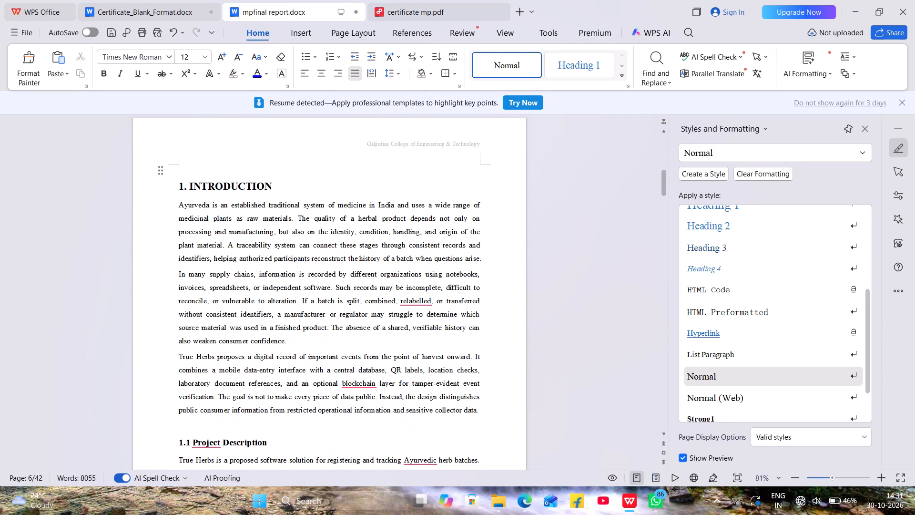
key("BackSpace")
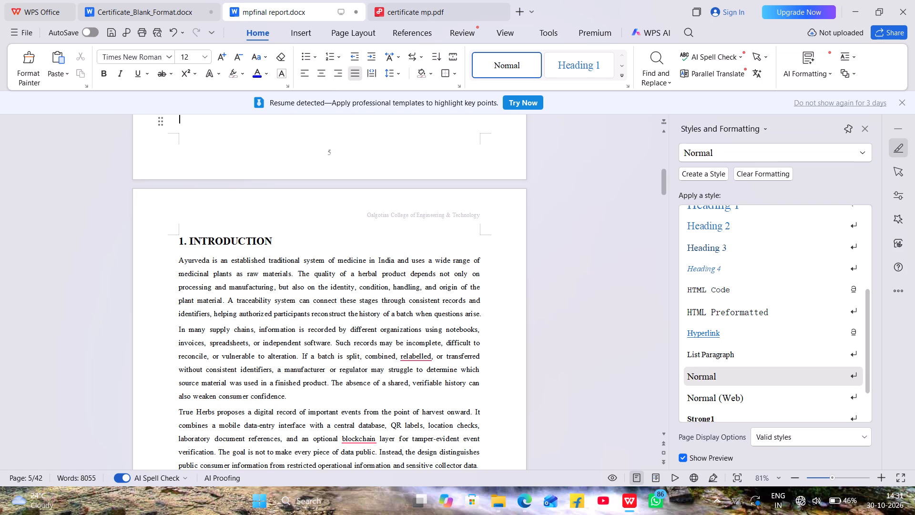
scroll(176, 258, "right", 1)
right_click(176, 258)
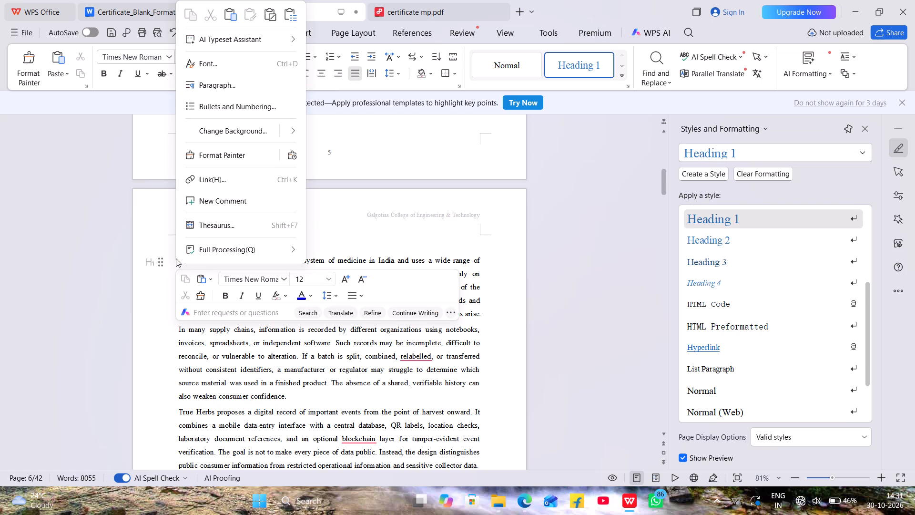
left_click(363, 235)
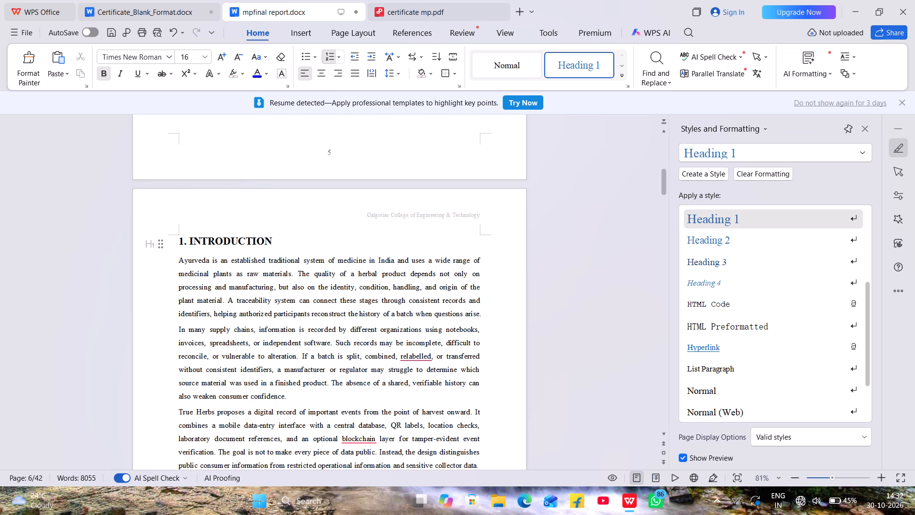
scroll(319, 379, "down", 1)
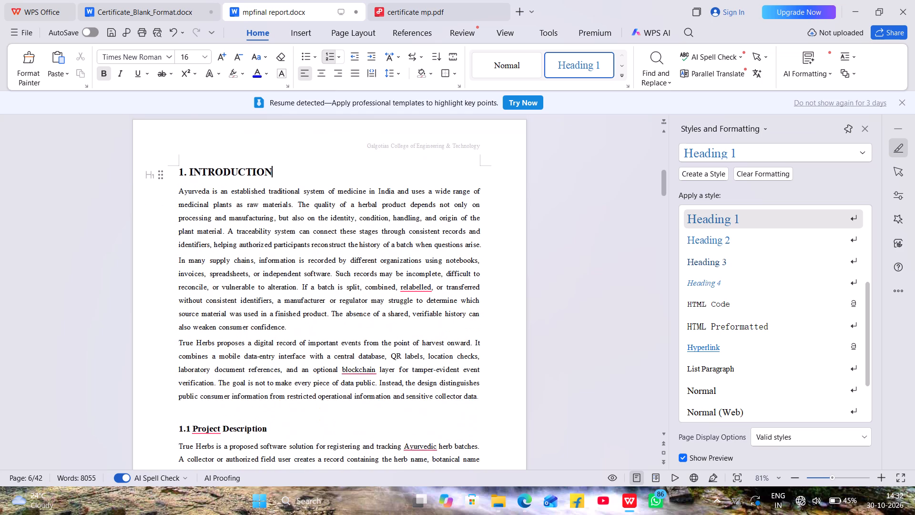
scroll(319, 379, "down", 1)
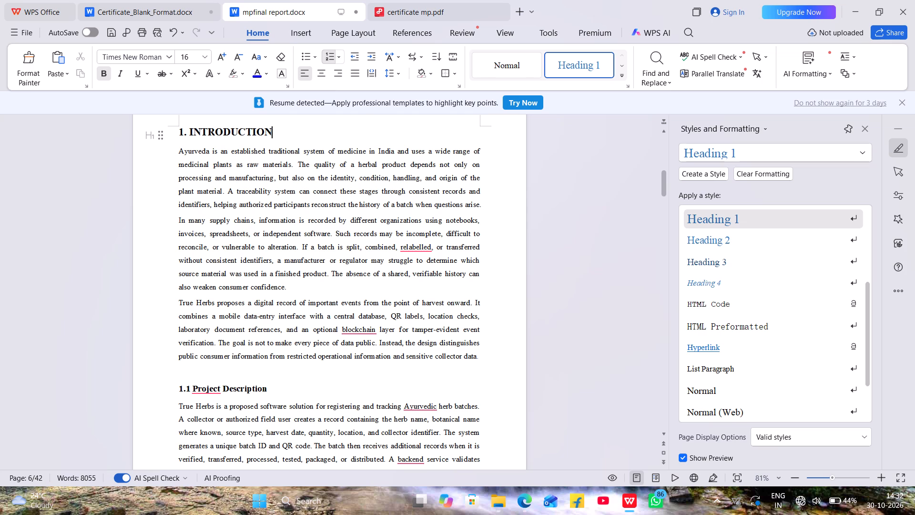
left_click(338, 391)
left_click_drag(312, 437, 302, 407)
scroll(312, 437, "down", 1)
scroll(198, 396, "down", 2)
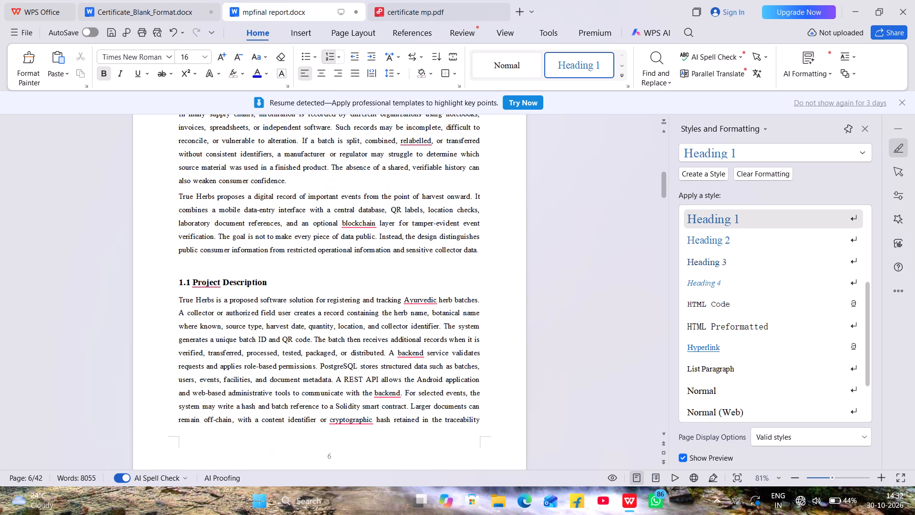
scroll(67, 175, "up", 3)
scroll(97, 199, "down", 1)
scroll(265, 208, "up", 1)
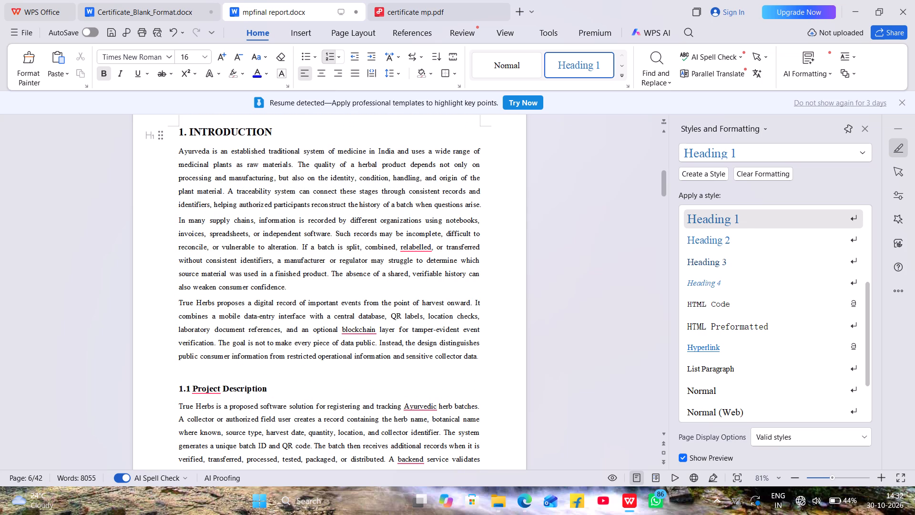
Set line spacing to 1.5 for the text running from the front matter through the last Introduction paragraph before 1.1 Project Description.
left_click_drag(487, 365, 84, 2)
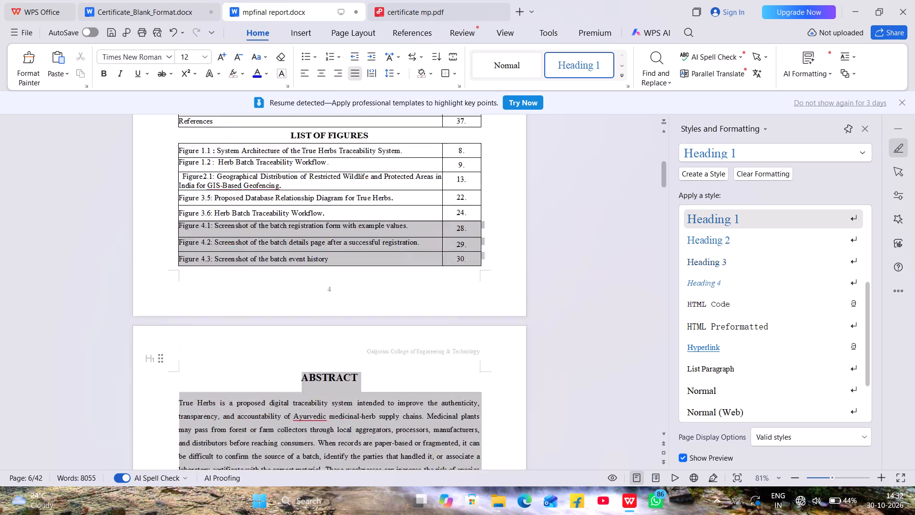
left_click_drag(84, 2, 84, 1)
scroll(86, 9, "down", 10)
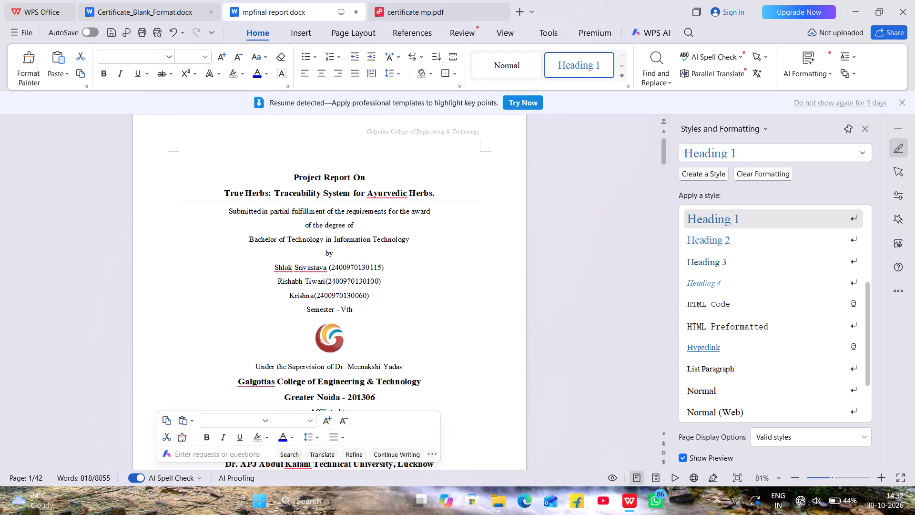
scroll(544, 63, "down", 1)
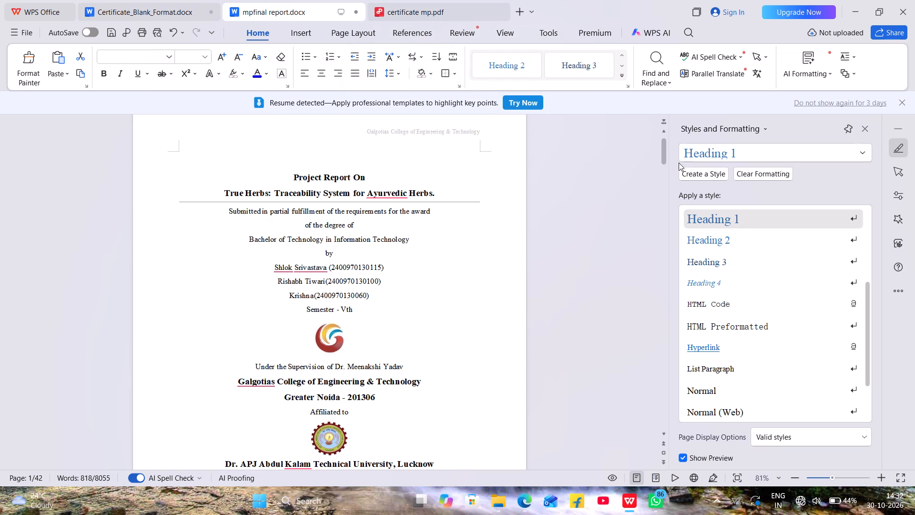
left_click_drag(666, 159, 667, 161)
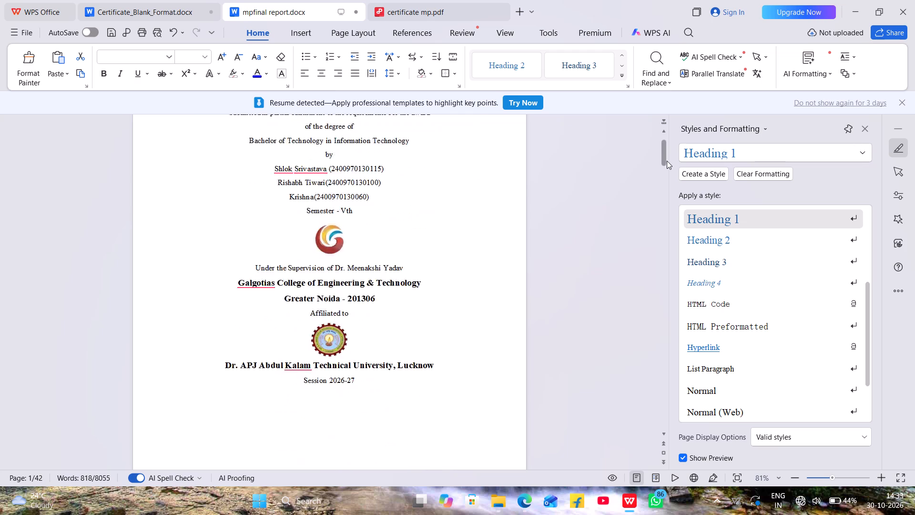
left_click_drag(667, 161, 669, 196)
scroll(627, 209, "down", 6)
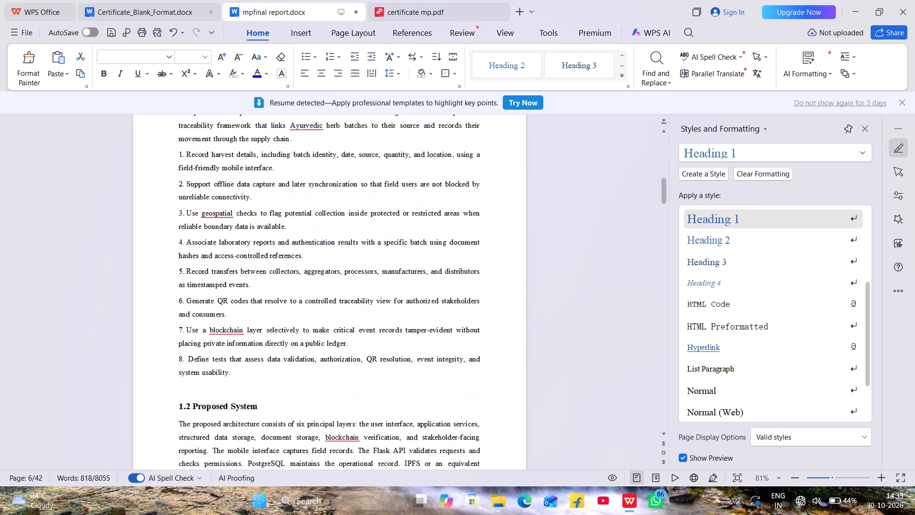
scroll(627, 208, "down", 13)
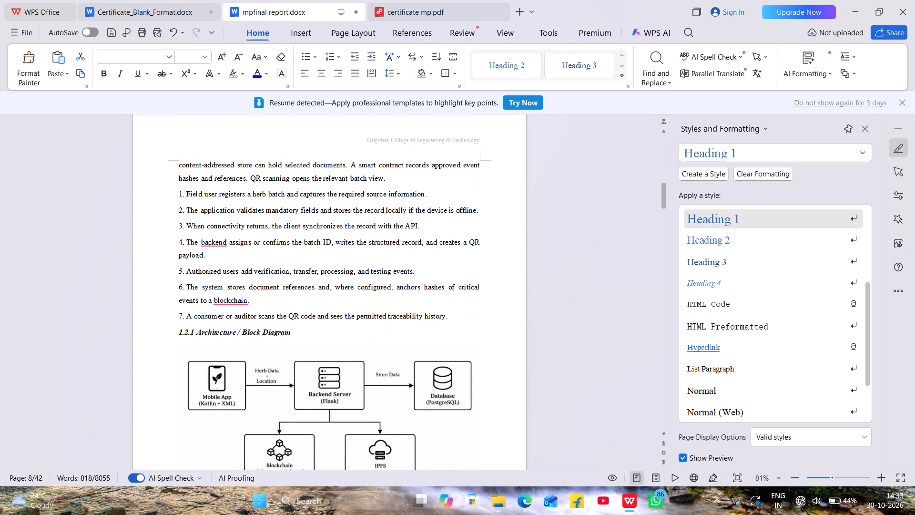
scroll(602, 233, "down", 2)
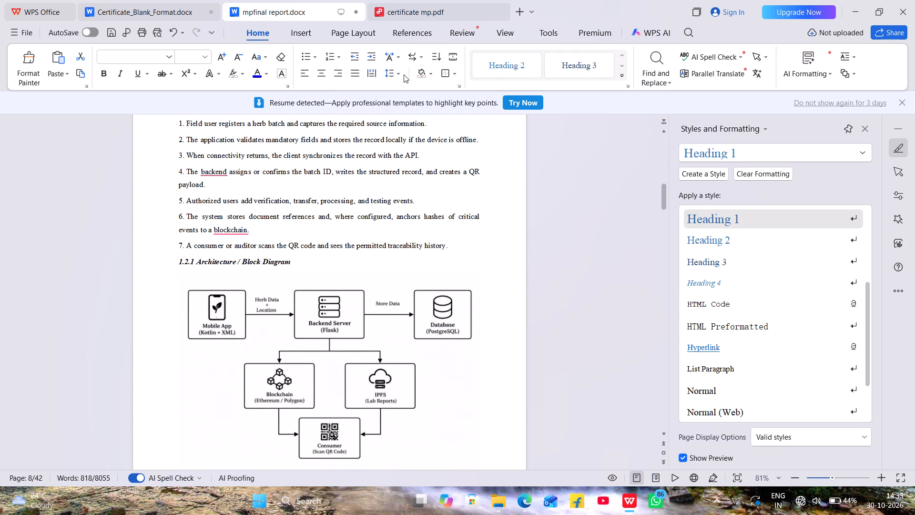
left_click(403, 74)
scroll(472, 125, "up", 2)
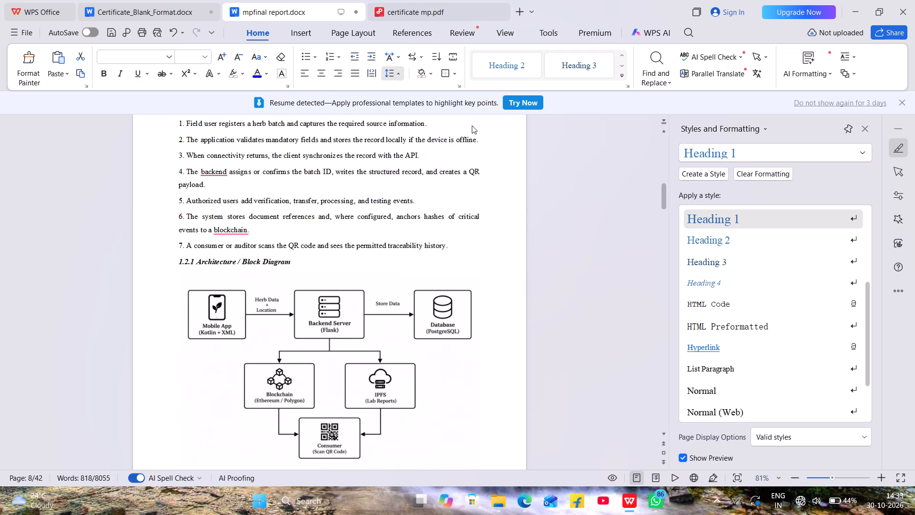
scroll(472, 125, "up", 2)
scroll(485, 180, "up", 4)
scroll(463, 218, "up", 4)
scroll(348, 252, "up", 10)
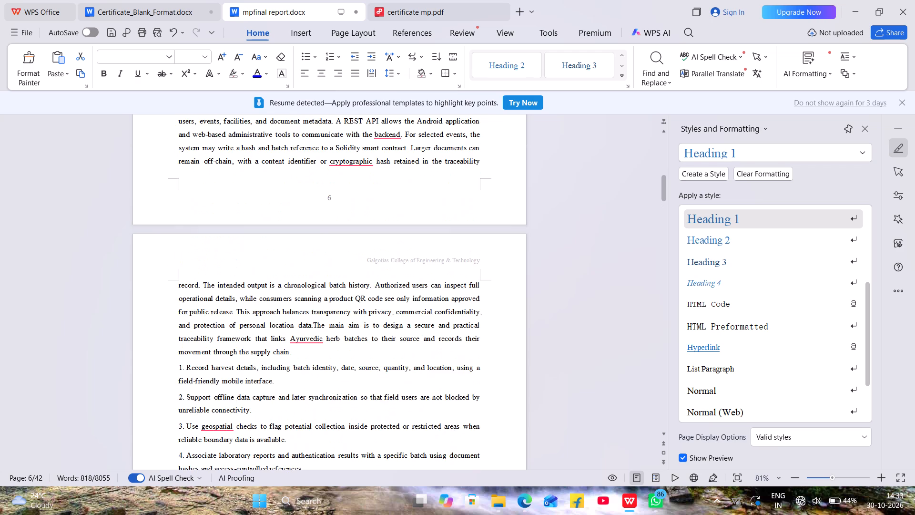
scroll(348, 253, "up", 6)
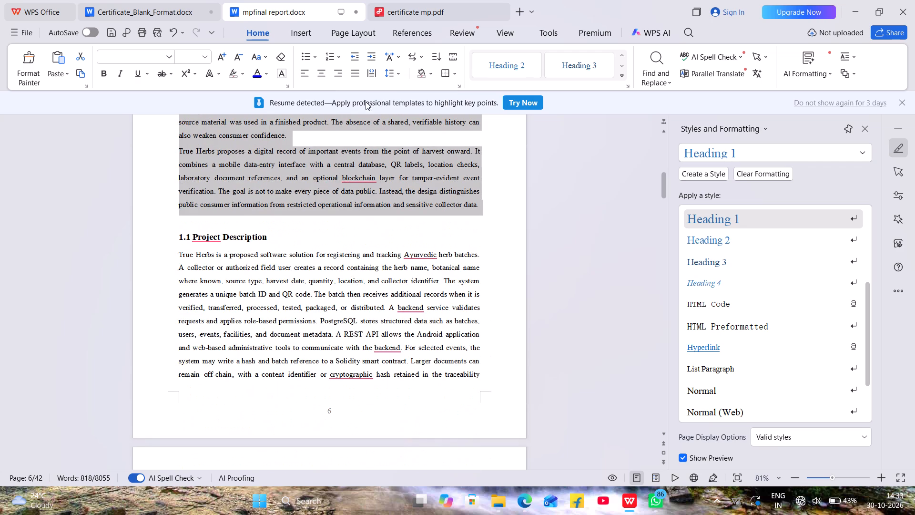
left_click(403, 69)
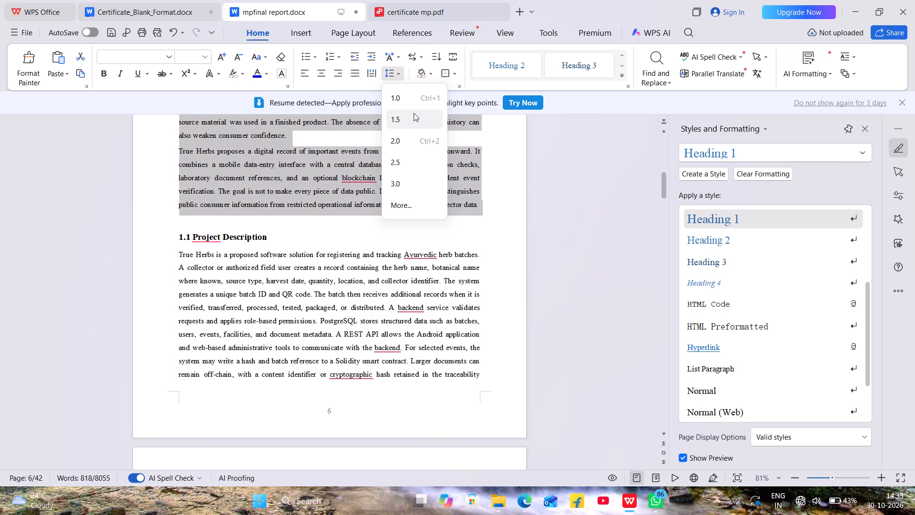
left_click(414, 113)
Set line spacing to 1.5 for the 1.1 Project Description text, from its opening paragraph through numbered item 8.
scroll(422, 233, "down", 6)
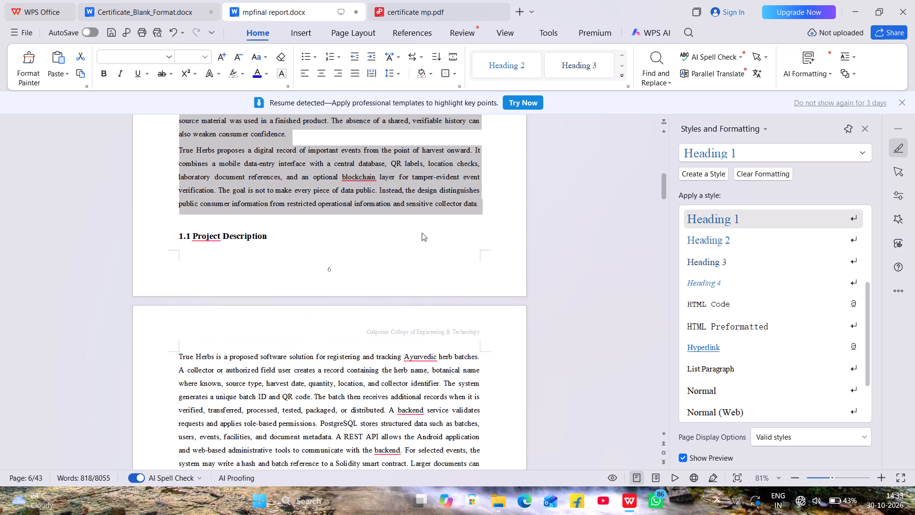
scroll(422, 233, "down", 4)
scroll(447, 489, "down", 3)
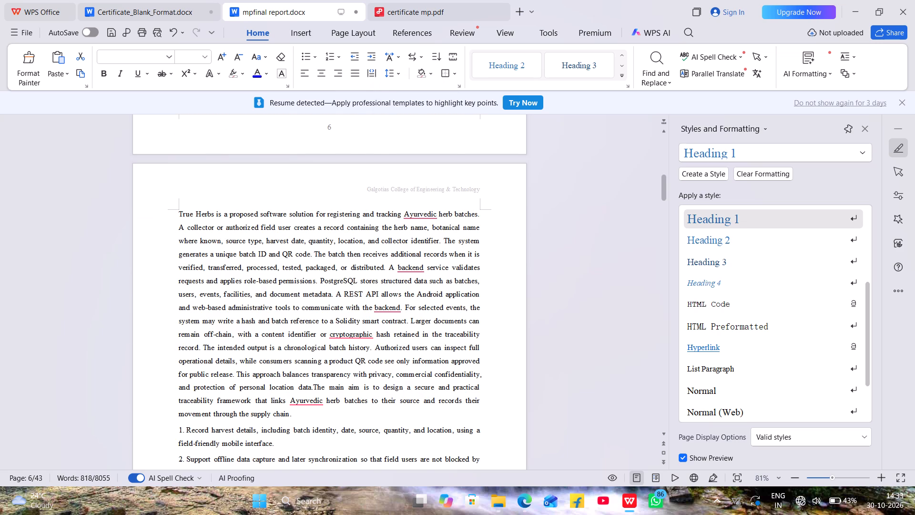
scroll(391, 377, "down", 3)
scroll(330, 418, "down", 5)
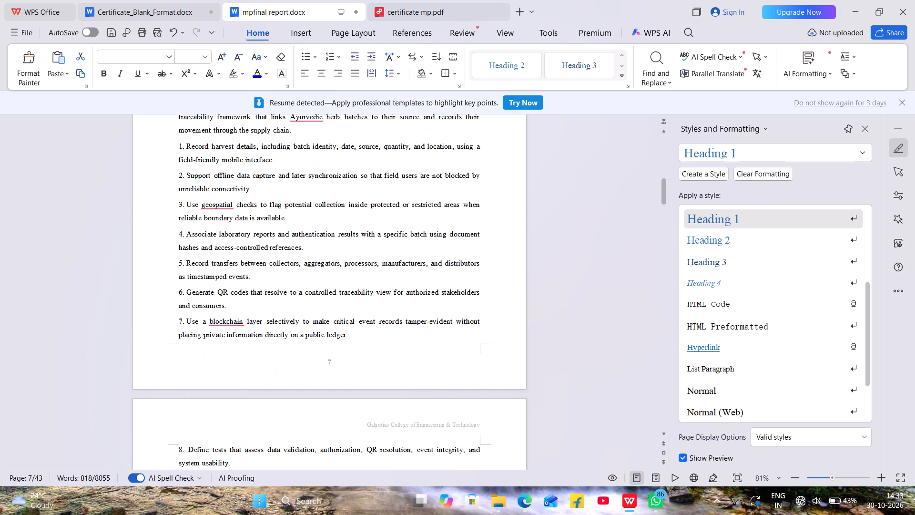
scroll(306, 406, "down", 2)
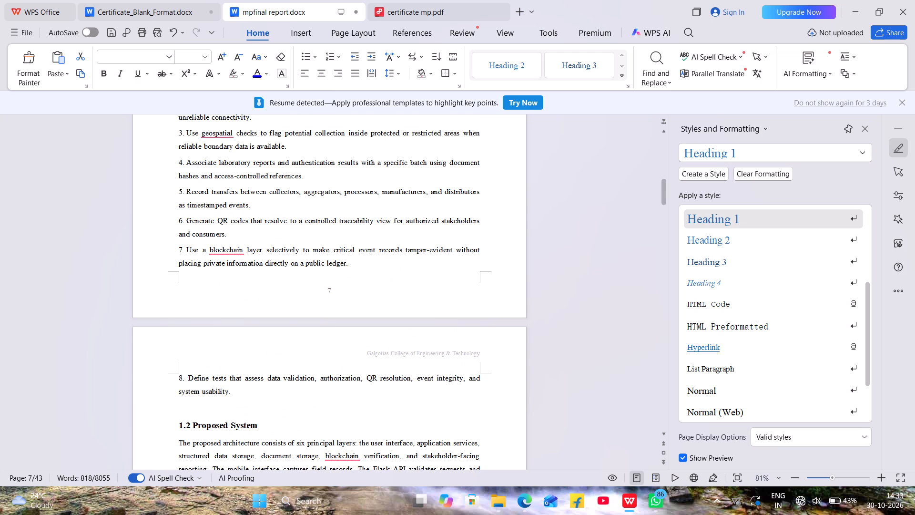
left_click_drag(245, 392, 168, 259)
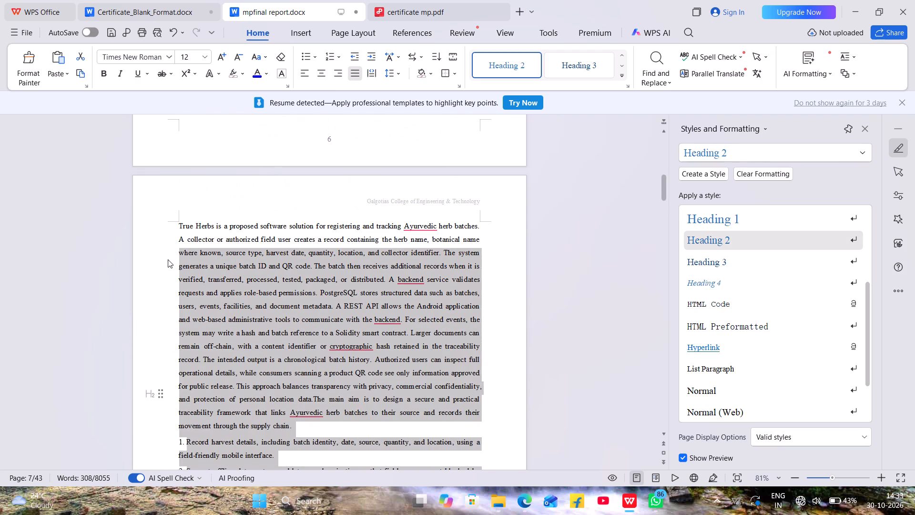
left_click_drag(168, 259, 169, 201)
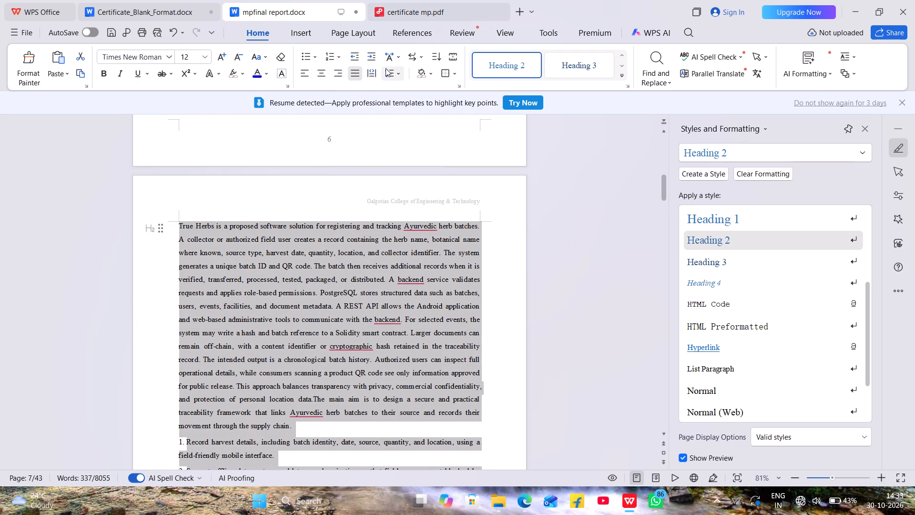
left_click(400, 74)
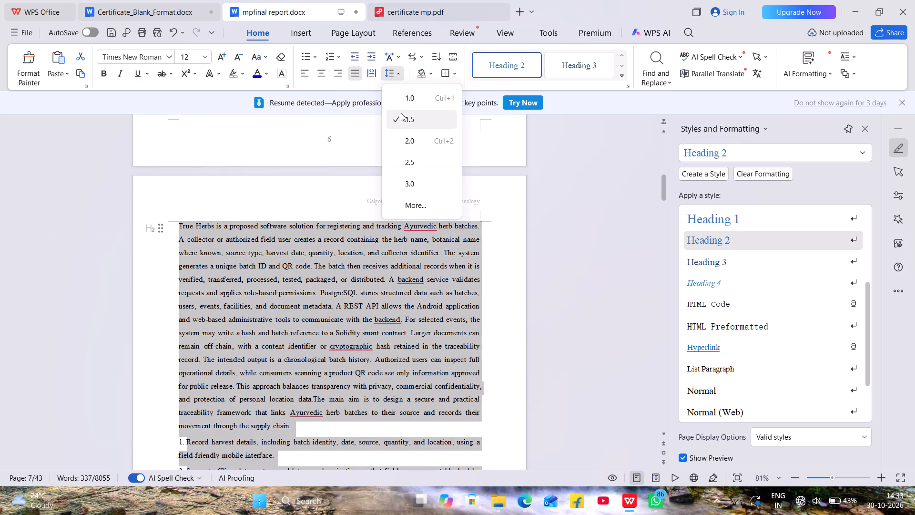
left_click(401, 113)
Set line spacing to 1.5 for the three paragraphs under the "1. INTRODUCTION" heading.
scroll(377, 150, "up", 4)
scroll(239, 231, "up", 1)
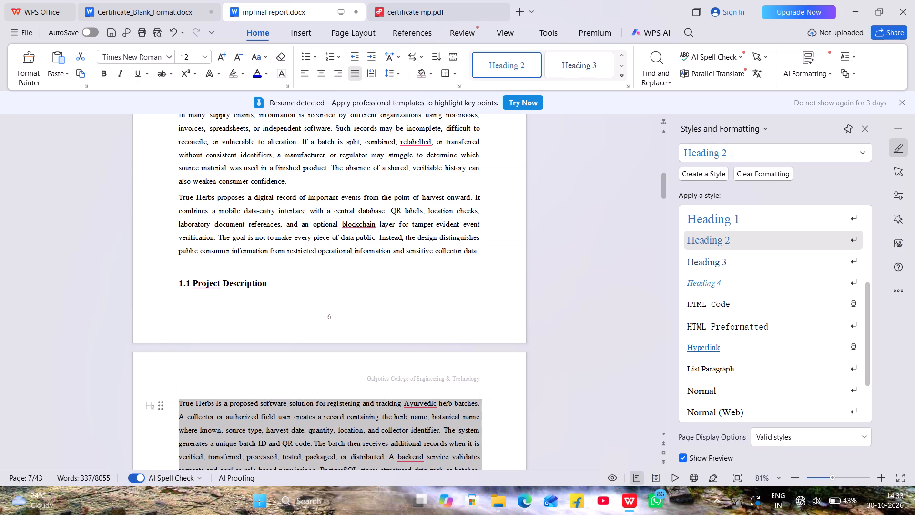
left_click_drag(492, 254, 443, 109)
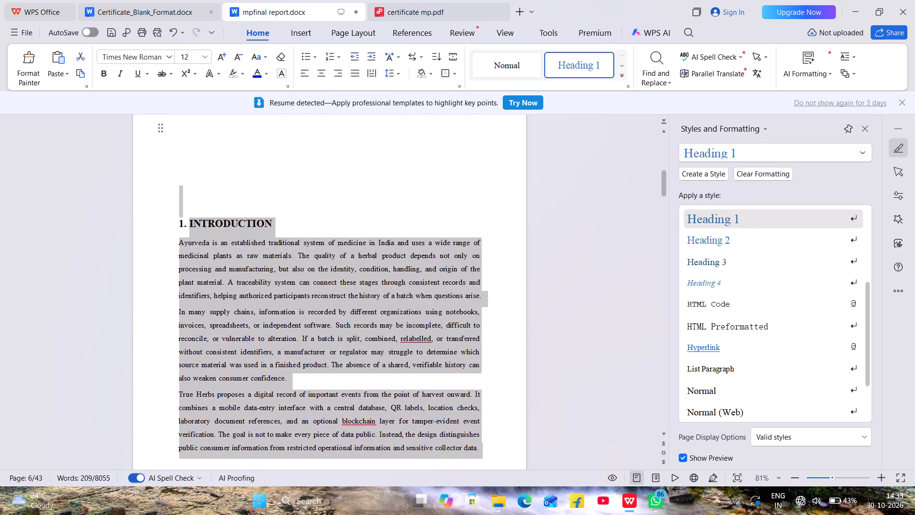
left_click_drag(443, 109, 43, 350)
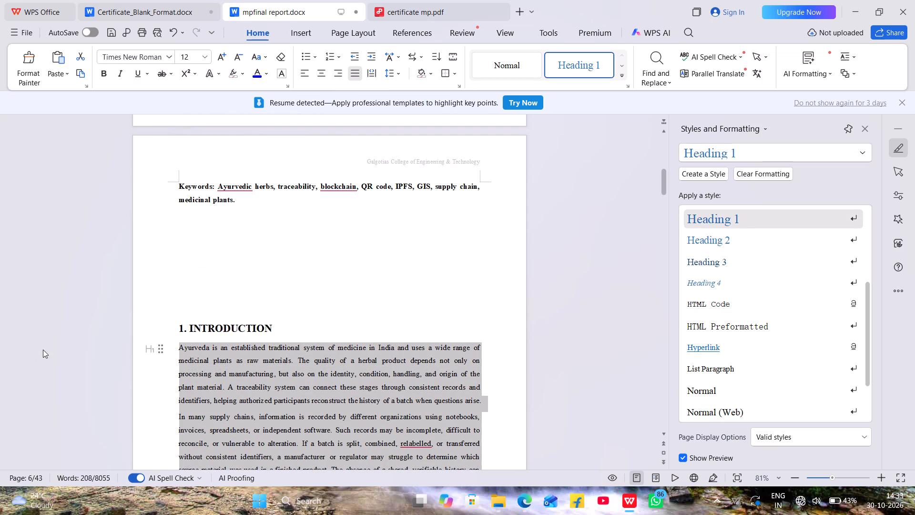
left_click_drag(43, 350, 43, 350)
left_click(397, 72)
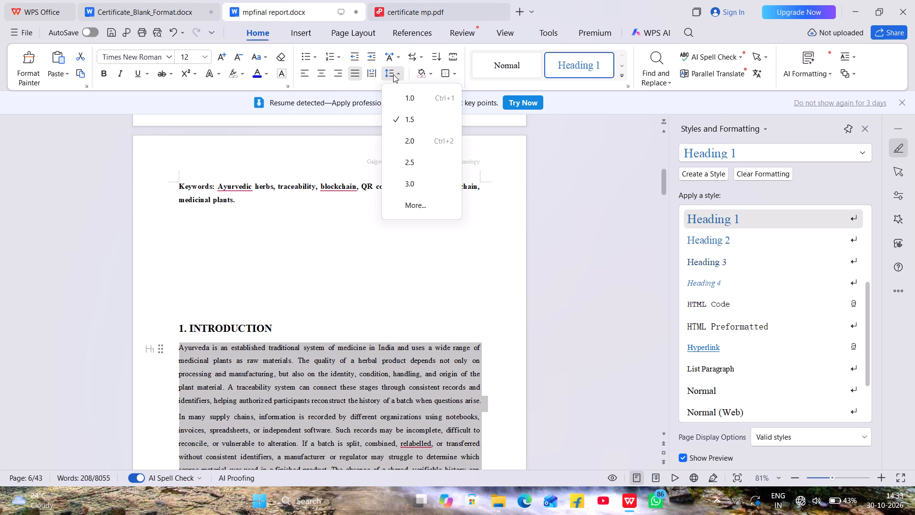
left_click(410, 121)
Check how the Abstract, table of contents and List of Figures pages are laid out.
scroll(344, 176, "up", 4)
scroll(282, 207, "up", 3)
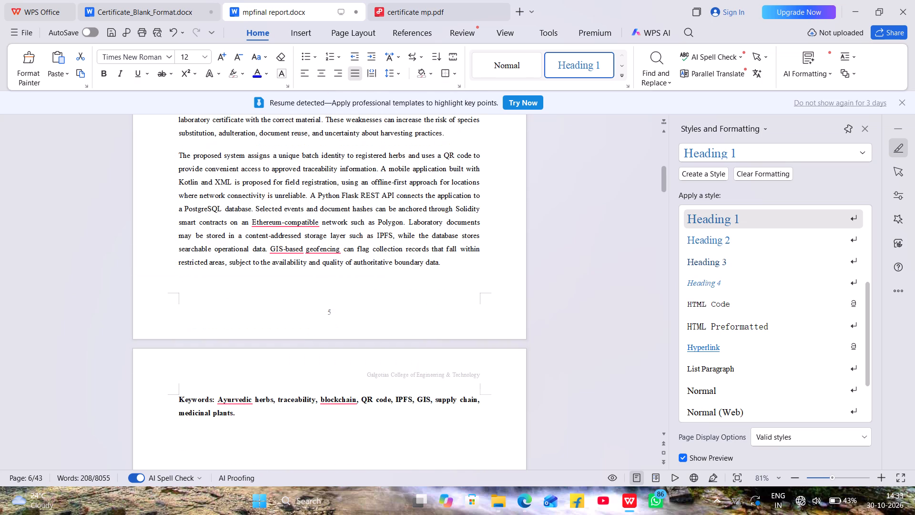
scroll(305, 208, "up", 8)
scroll(311, 217, "up", 14)
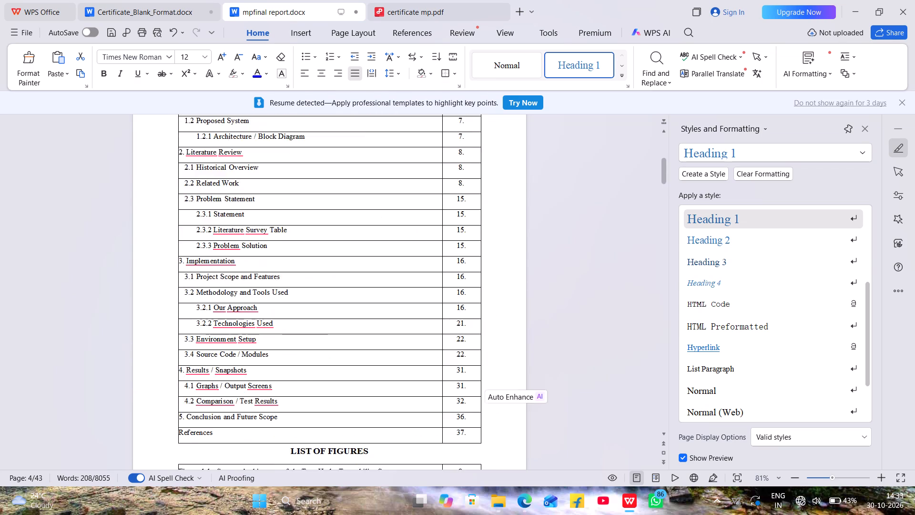
scroll(312, 217, "up", 8)
scroll(312, 217, "down", 10)
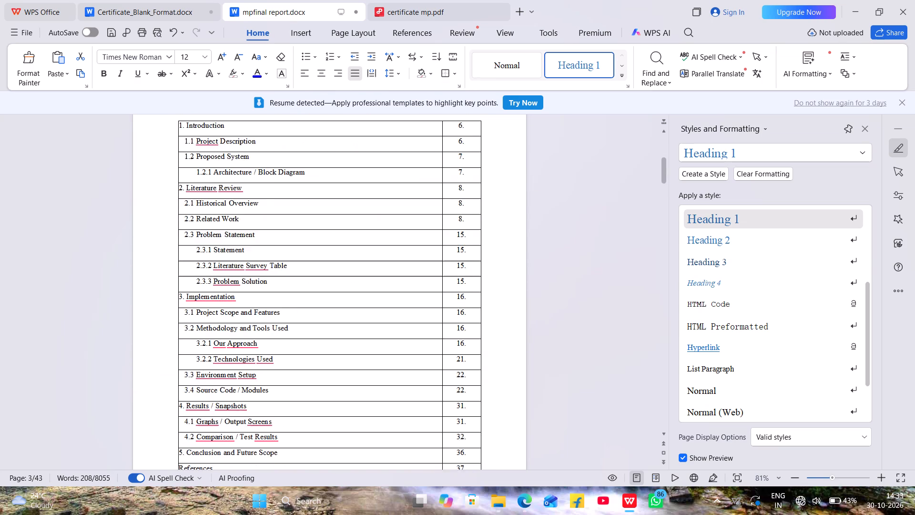
scroll(313, 217, "down", 8)
Undo the recent line spacing changes and the removal of blank lines above the "1. INTRODUCTION" heading.
key("ctrl+z")
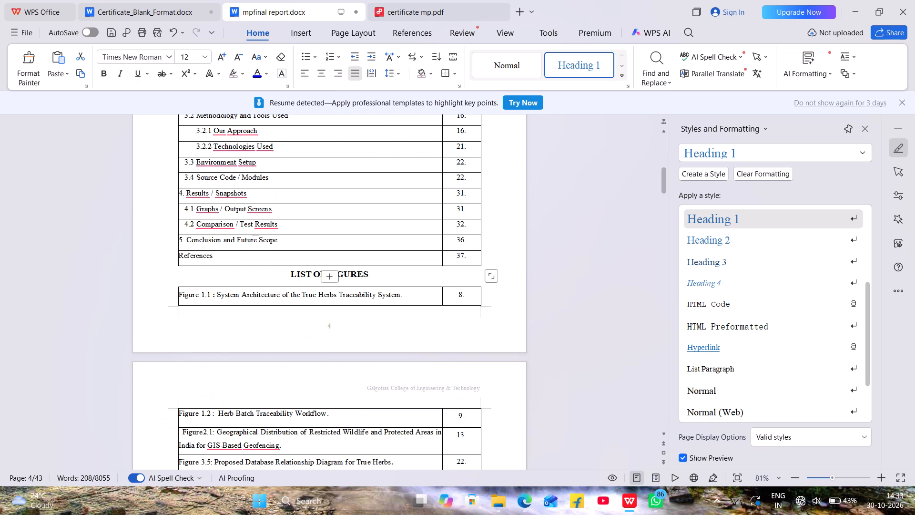
key("ctrl+z")
scroll(312, 219, "up", 17, "ctrl")
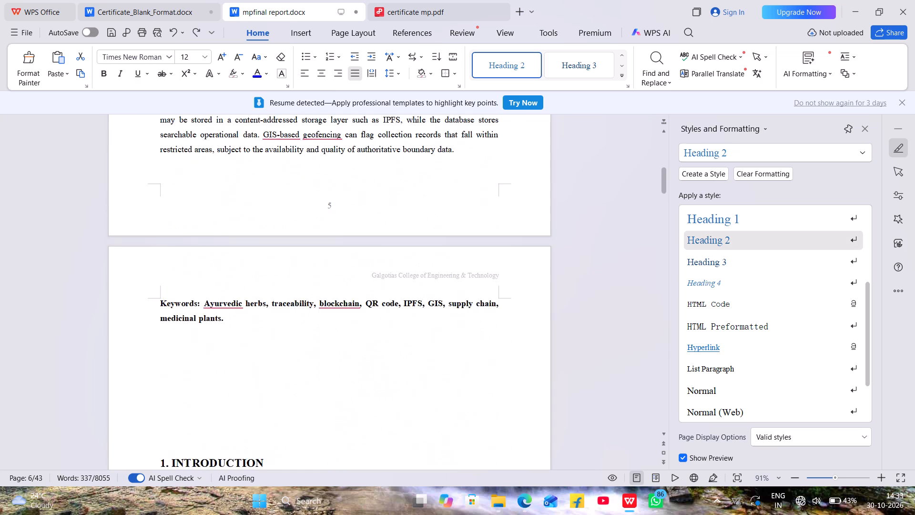
scroll(312, 219, "up", 14, "ctrl")
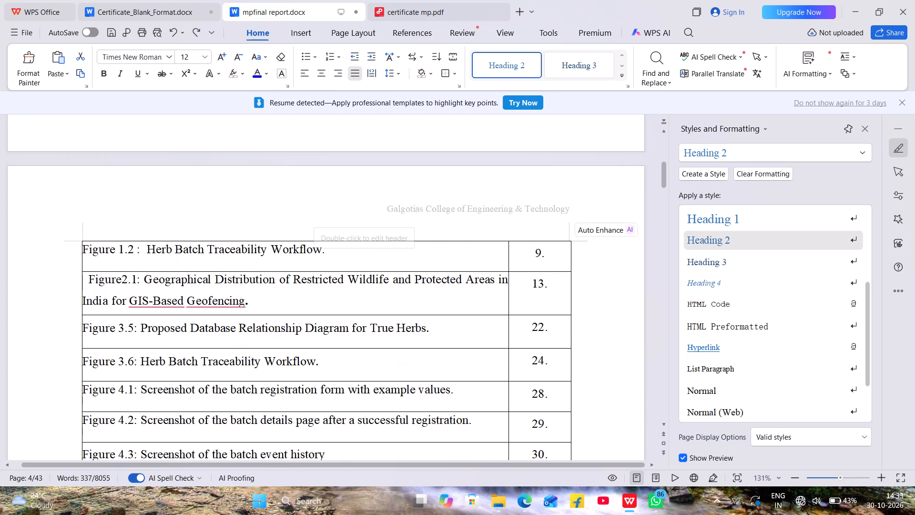
key("ctrl+z")
scroll(312, 219, "up", 5)
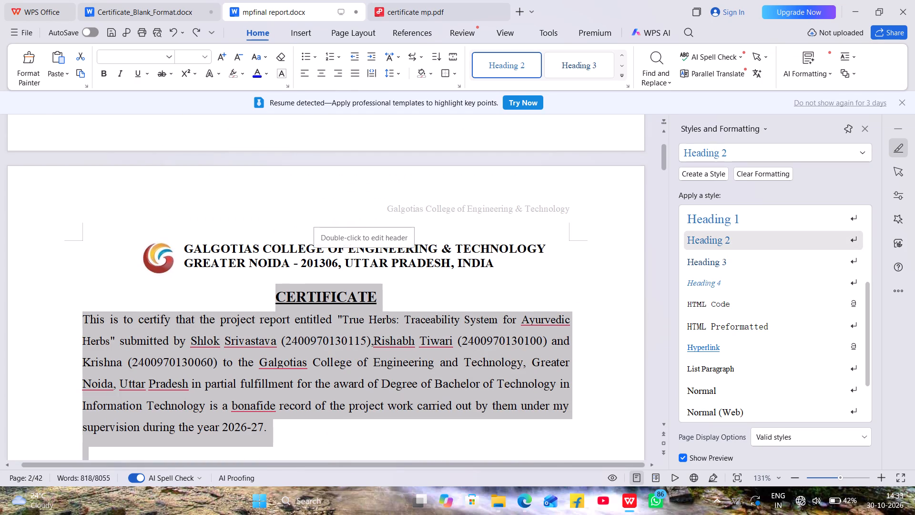
key("ctrl+z")
Delete the blank lines above the "1. INTRODUCTION" heading so it starts at the head of its page.
scroll(313, 221, "up", 6)
scroll(313, 221, "down", 1)
scroll(313, 222, "up", 2)
scroll(314, 222, "down", 6)
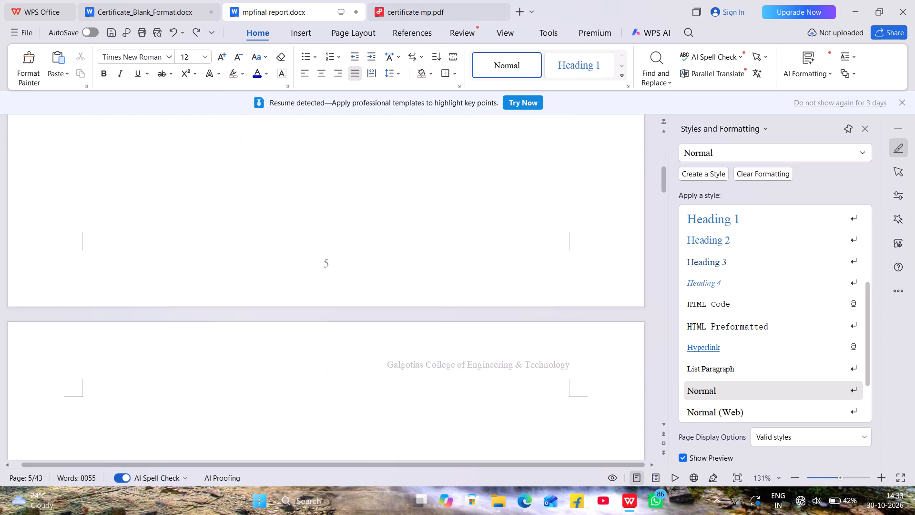
scroll(314, 222, "down", 10)
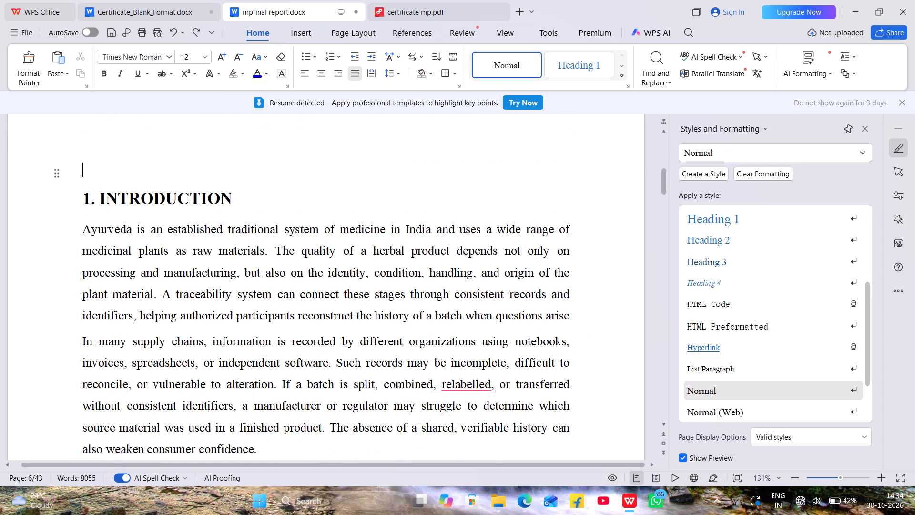
scroll(399, 216, "down", 6)
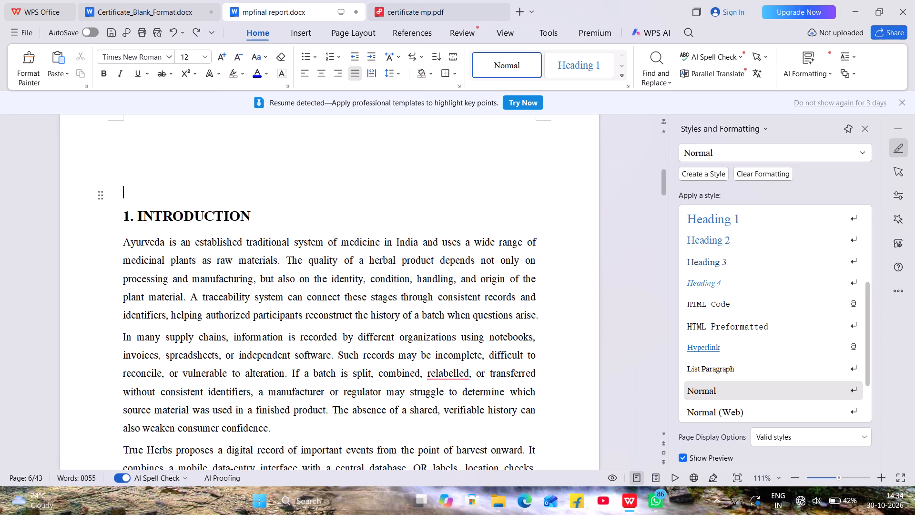
scroll(398, 217, "down", 1, "ctrl")
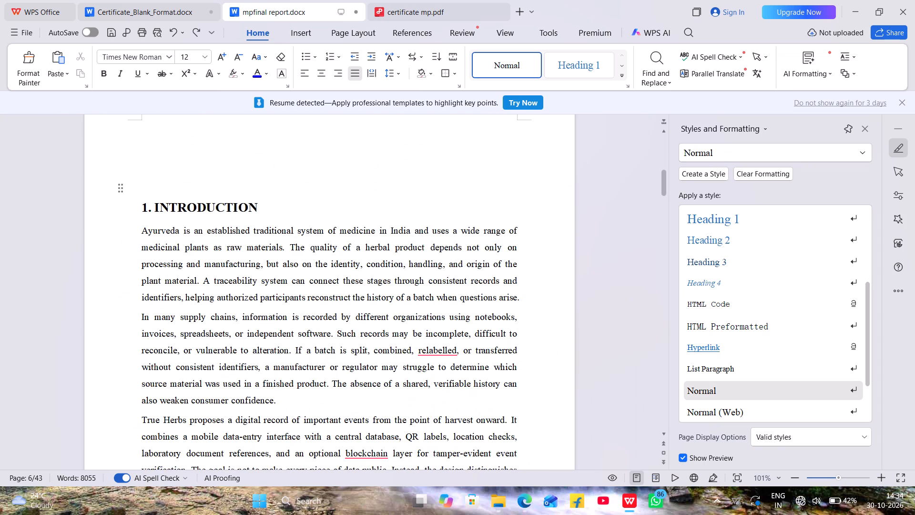
left_click(183, 193)
key("BackSpace")
key("BackSpace")
key("BackSpace")
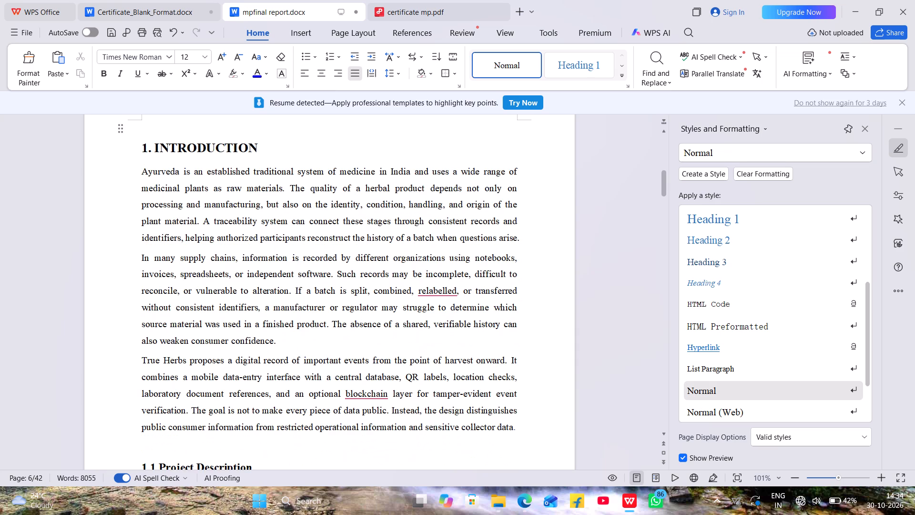
key("BackSpace")
Review the layout of the List of Figures and Abstract pages up to the Introduction heading.
scroll(183, 193, "up", 17)
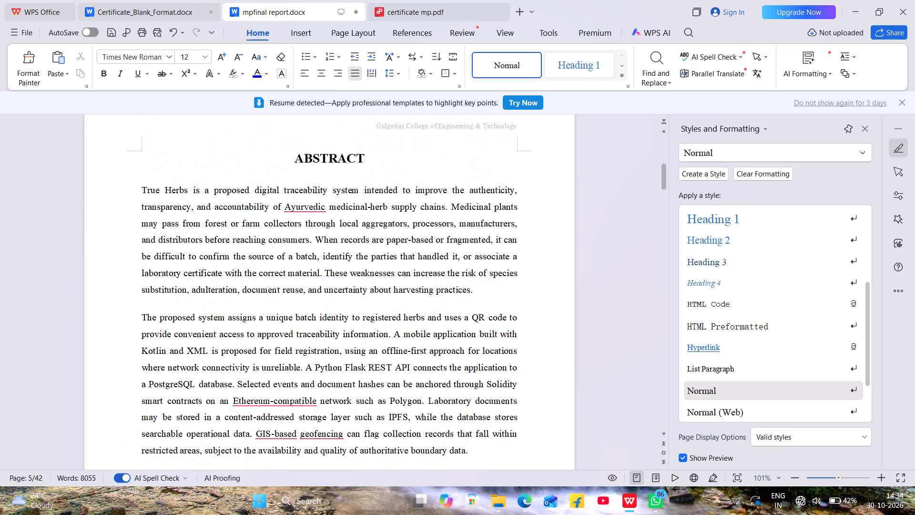
scroll(183, 194, "up", 15)
scroll(182, 194, "down", 13)
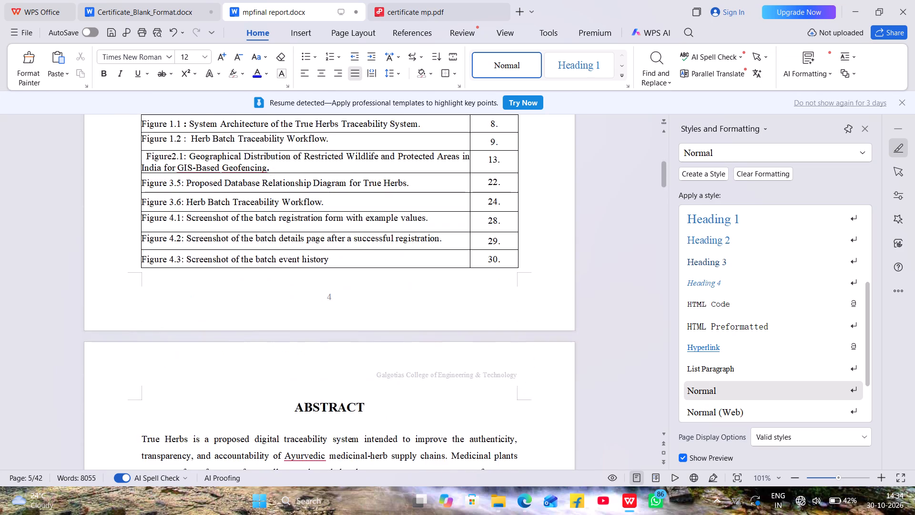
scroll(182, 194, "down", 20)
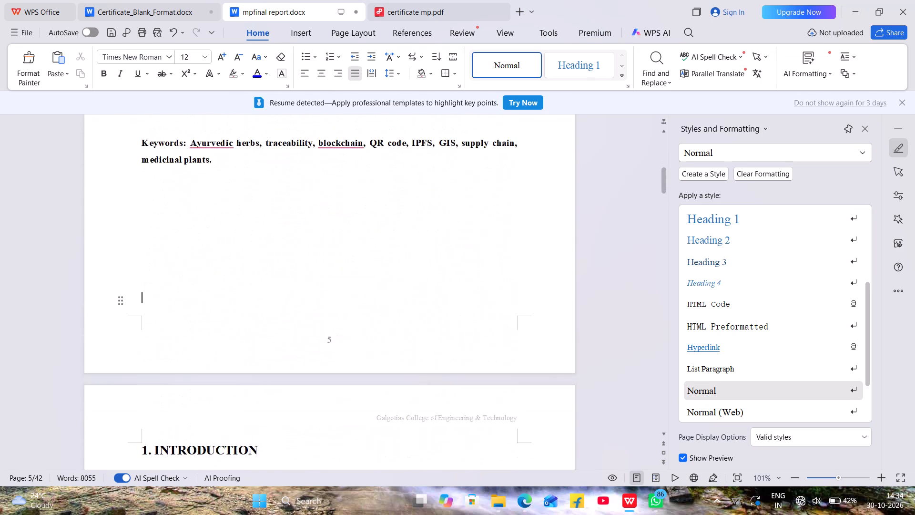
Set line spacing to 1.5 for the four paragraphs under the "2.1 Historical Overview" heading.
scroll(183, 194, "down", 16)
scroll(183, 194, "down", 6)
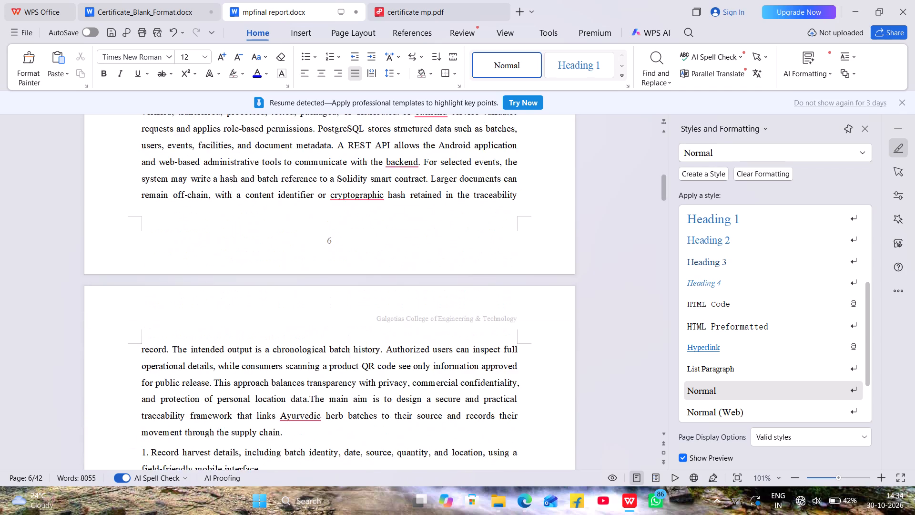
scroll(183, 196, "down", 17)
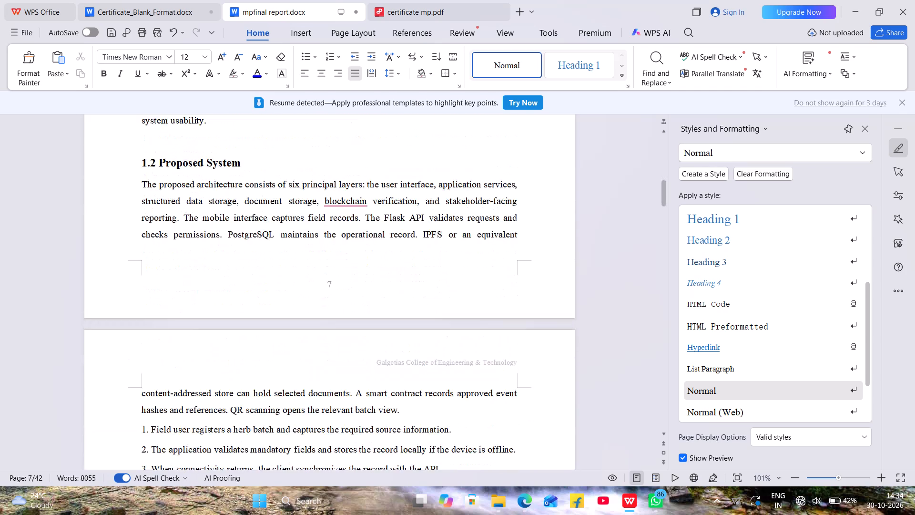
scroll(183, 195, "down", 12)
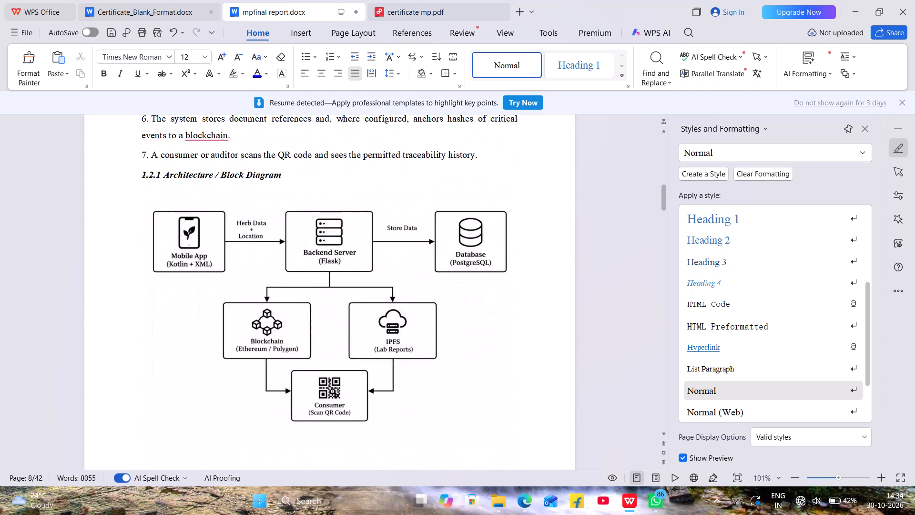
scroll(184, 196, "down", 20)
scroll(184, 195, "down", 2)
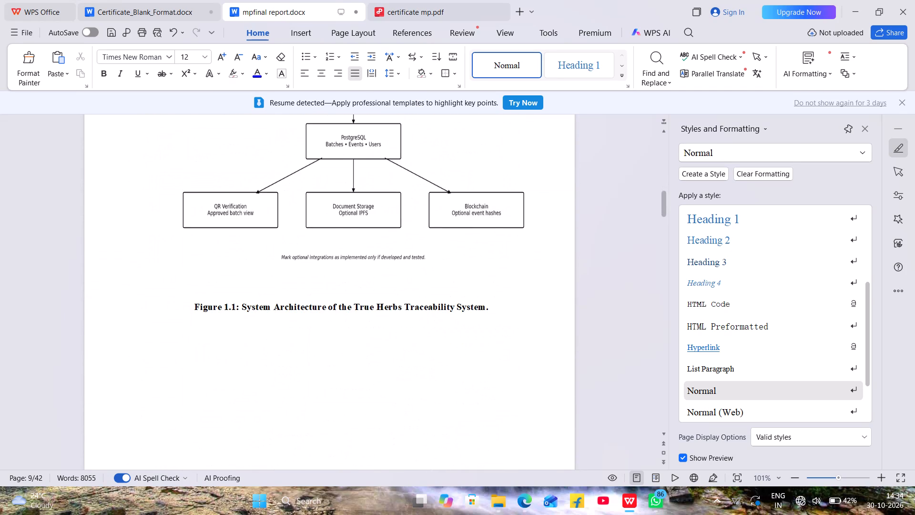
scroll(184, 195, "down", 20)
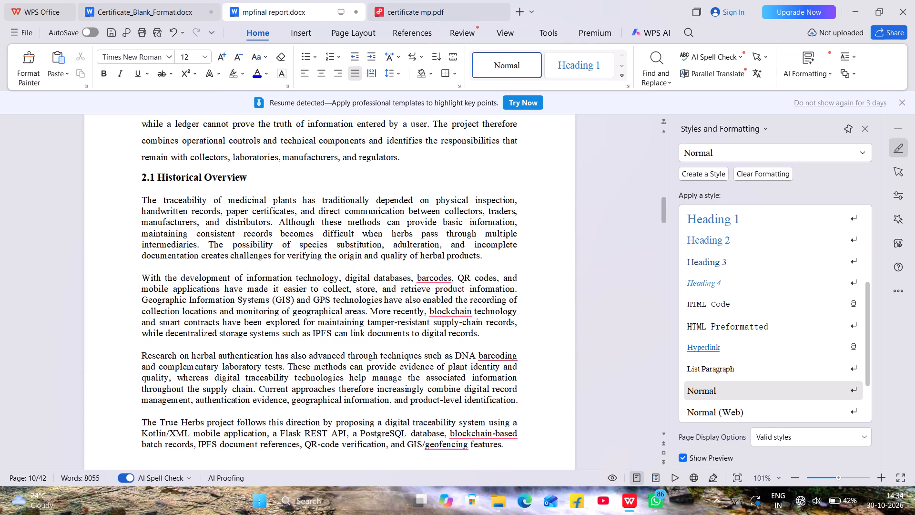
left_click_drag(138, 203, 496, 454)
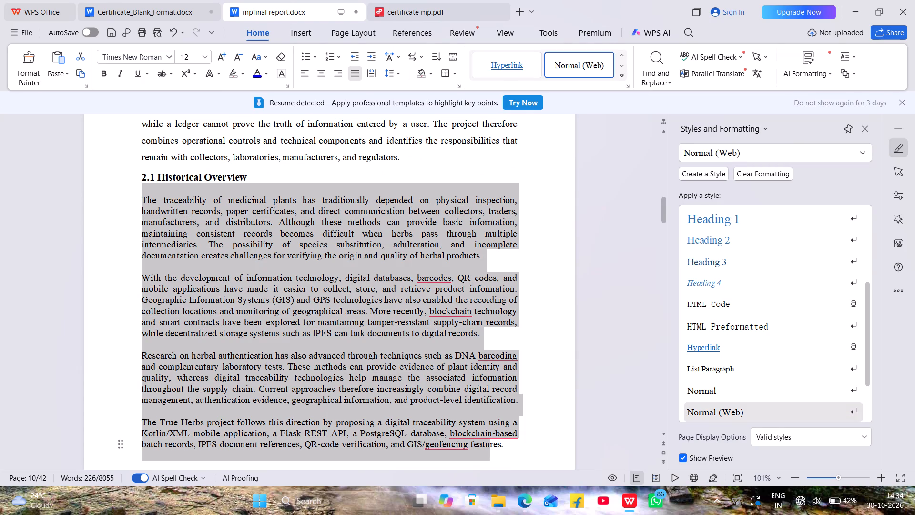
left_click_drag(496, 454, 510, 454)
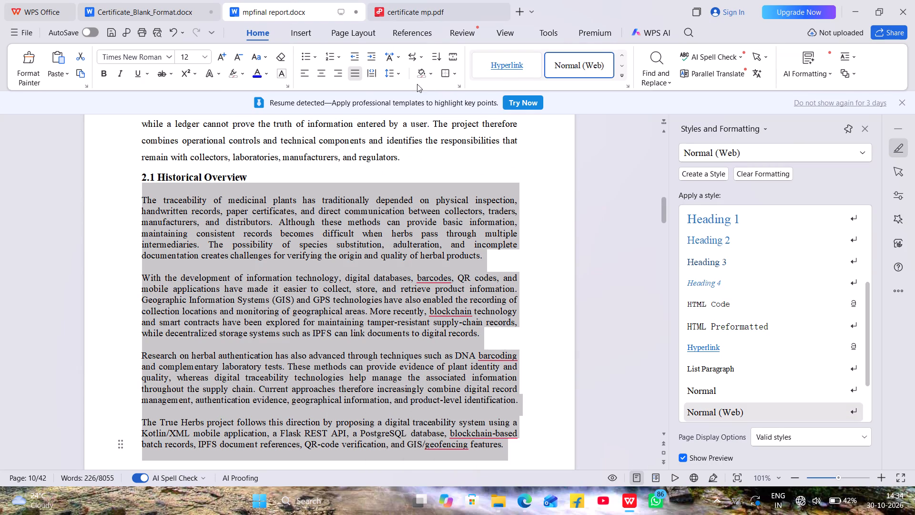
left_click(403, 75)
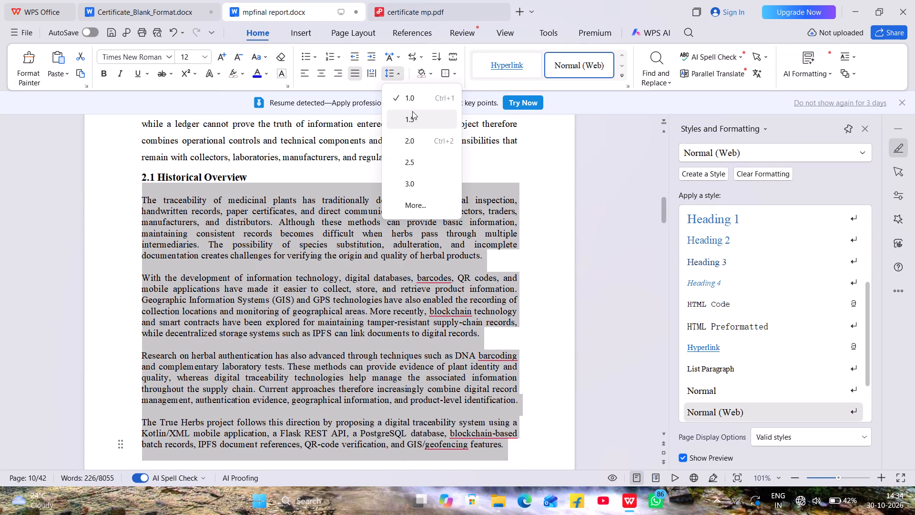
left_click(412, 112)
scroll(430, 160, "down", 9)
scroll(431, 161, "up", 2)
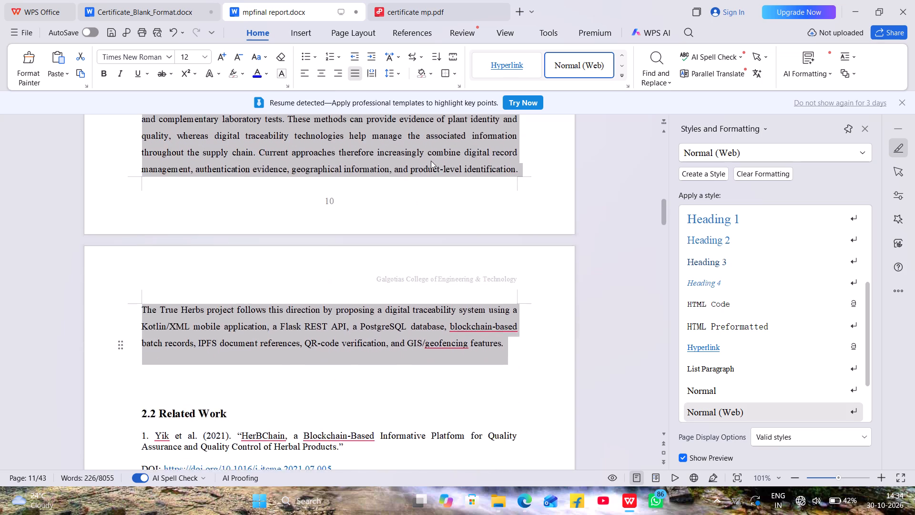
Apply 1.5 line spacing from the page 8 diagram, through Figure 1.1 and its caption, to the introductory paragraph of "2. LITERATURE REVIEW".
scroll(431, 161, "up", 14)
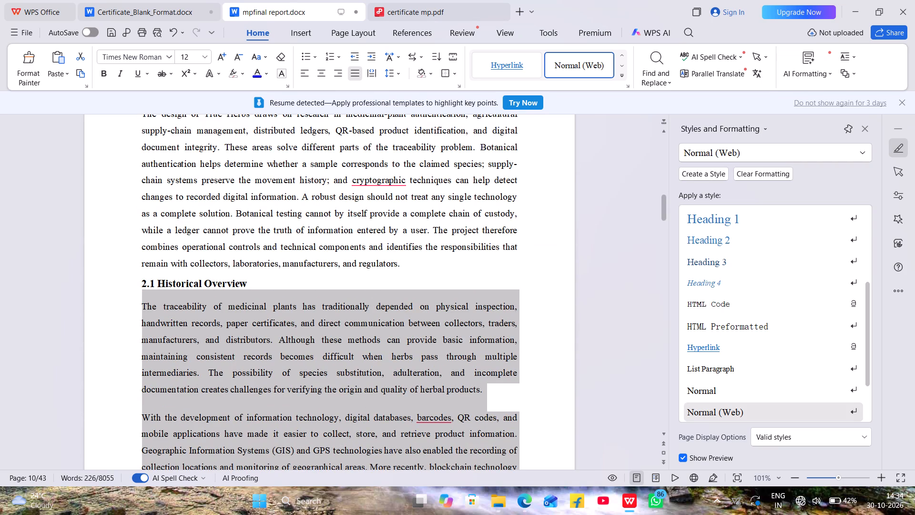
left_click_drag(404, 259, 181, 87)
scroll(192, 141, "down", 7)
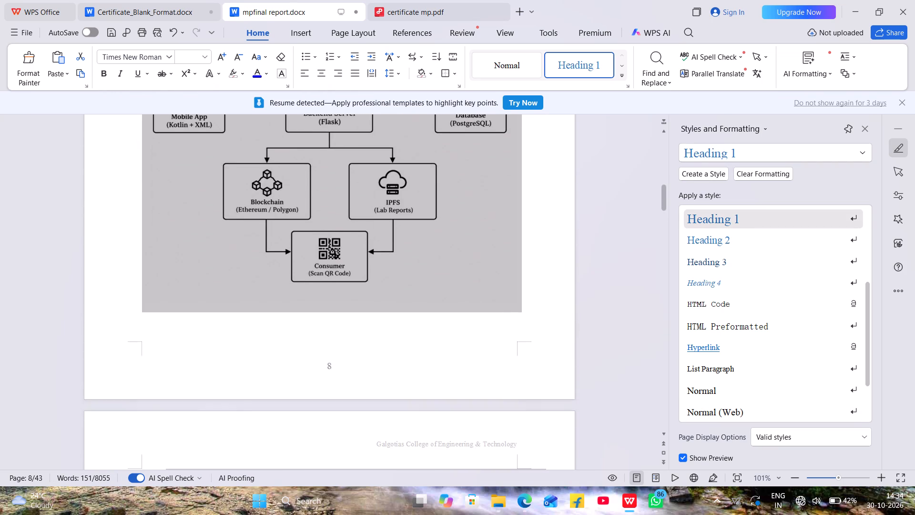
scroll(192, 143, "down", 16)
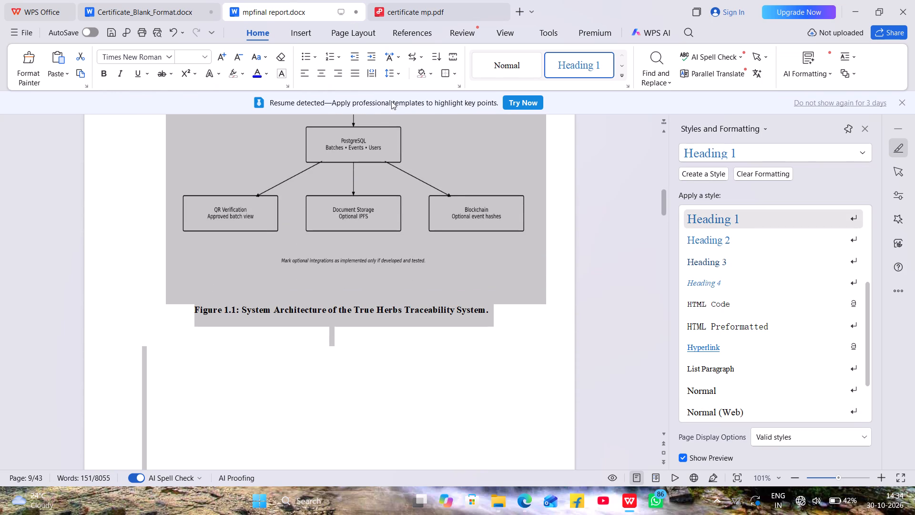
left_click(402, 81)
left_click(402, 77)
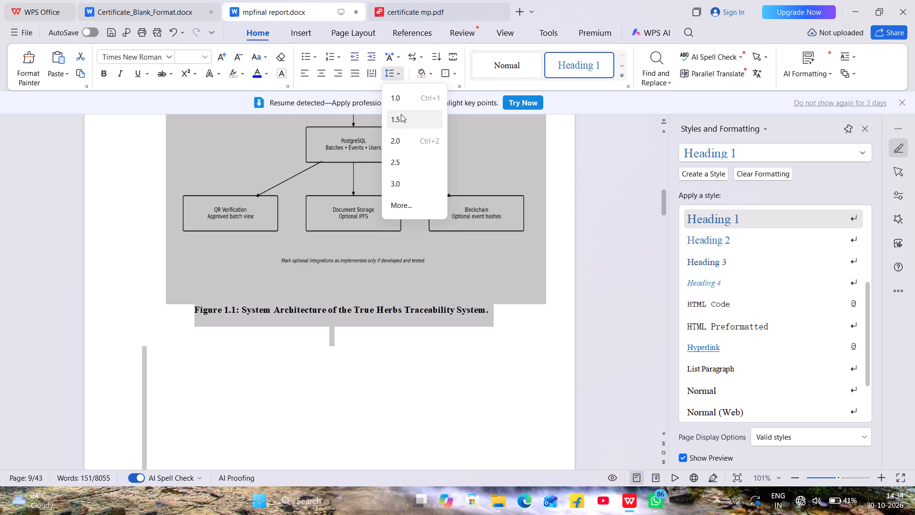
left_click(400, 114)
scroll(440, 175, "down", 12)
left_click(437, 177)
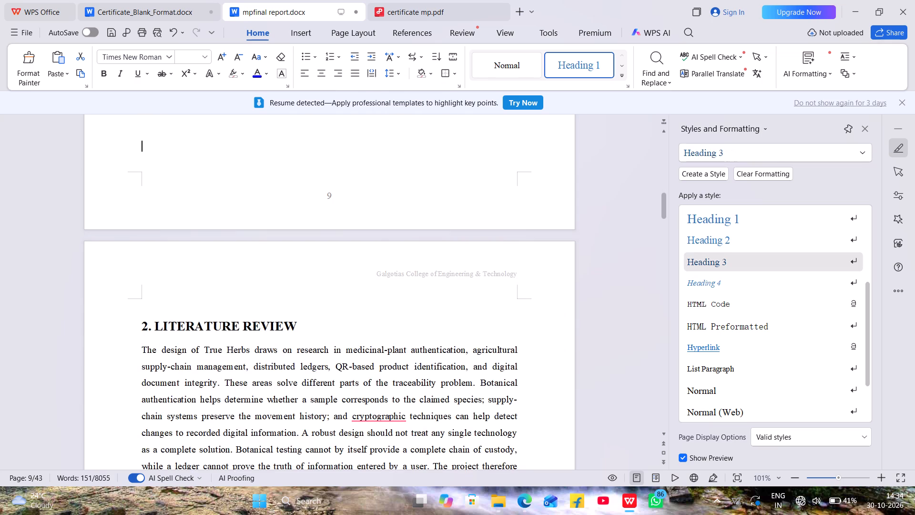
Set line spacing to 1.5 for all five literature entries under the "2.2 Related Work" heading.
scroll(436, 177, "down", 16)
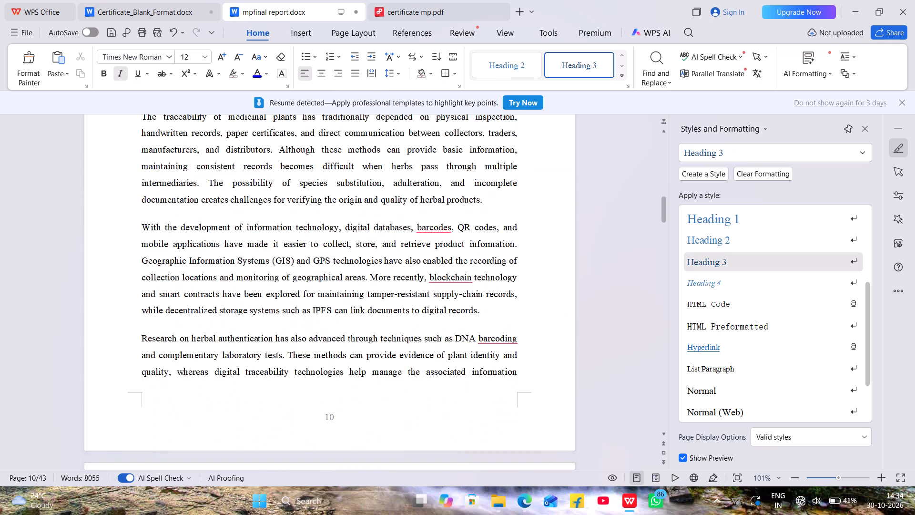
scroll(436, 177, "down", 16)
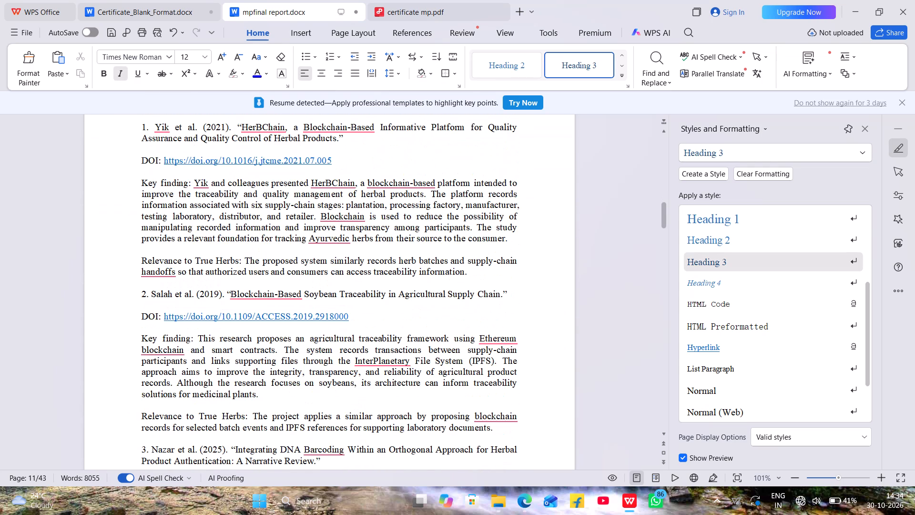
scroll(88, 189, "up", 1)
left_click_drag(137, 162, 212, 237)
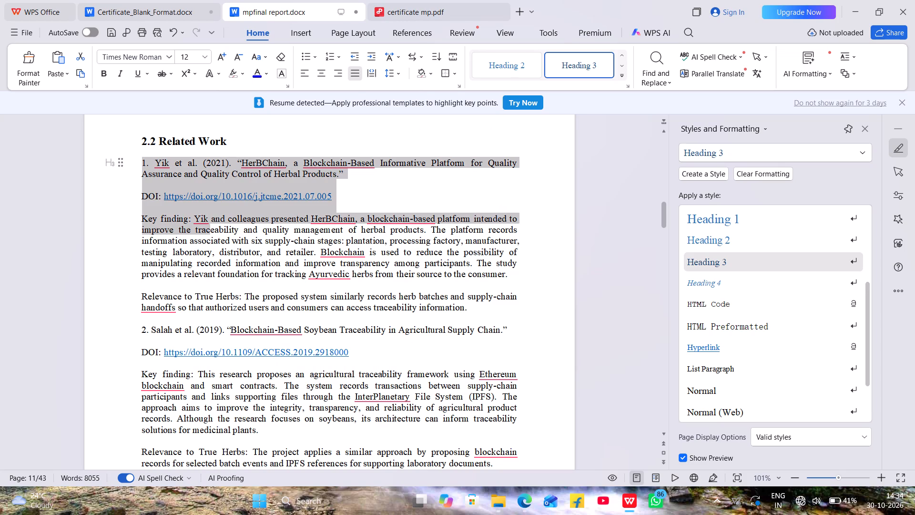
left_click_drag(212, 237, 250, 474)
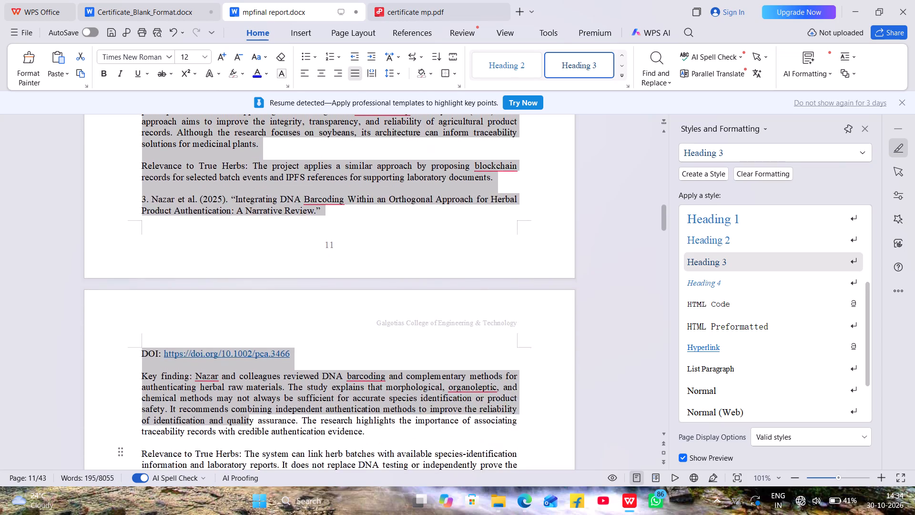
left_click_drag(250, 474, 252, 469)
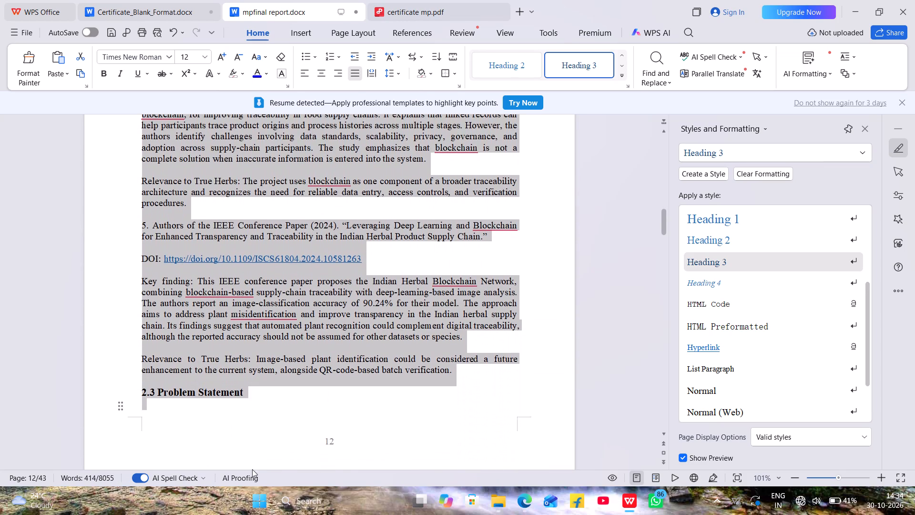
left_click_drag(252, 469, 459, 319)
left_click(402, 71)
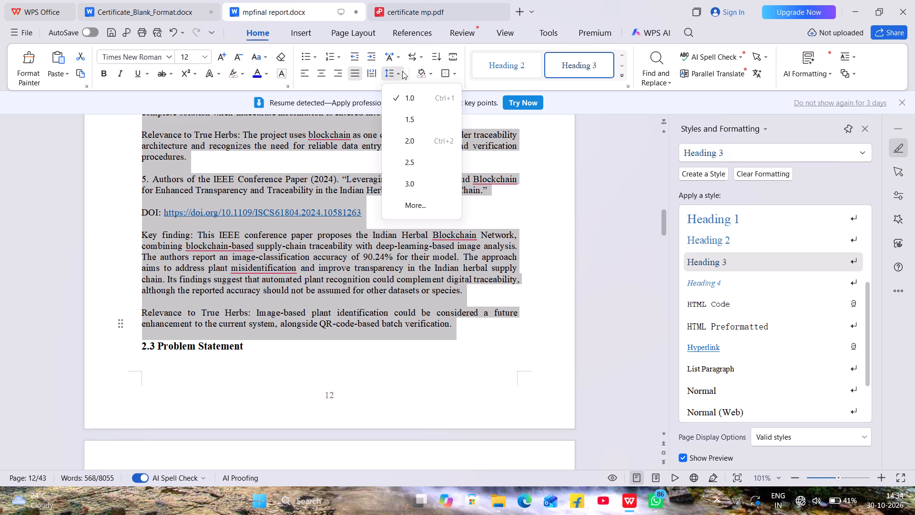
left_click(417, 114)
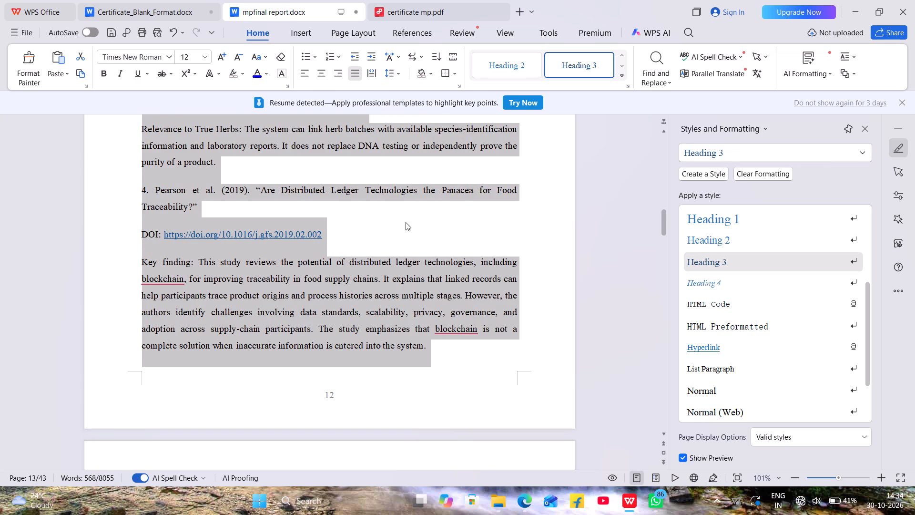
Set line spacing to 1.5 for the paragraph under the "2.3.1 Statement" heading.
scroll(403, 222, "down", 20)
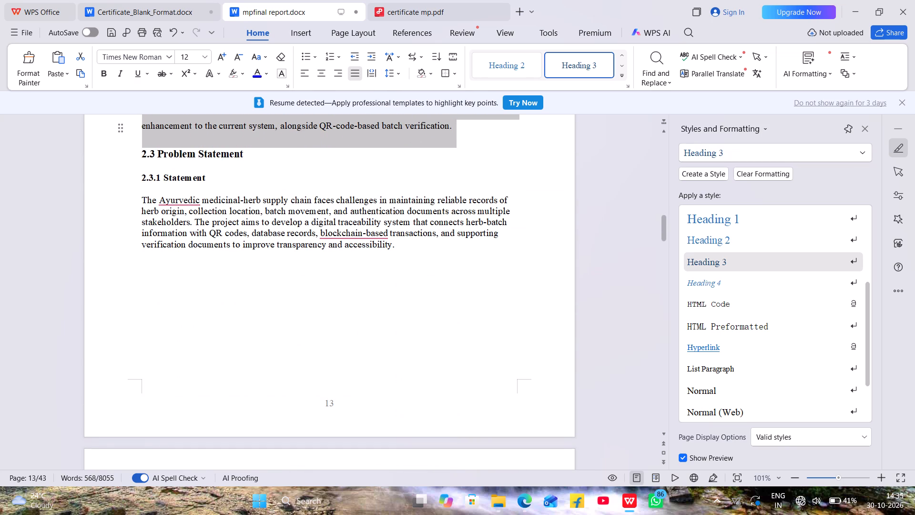
left_click_drag(139, 198, 607, 253)
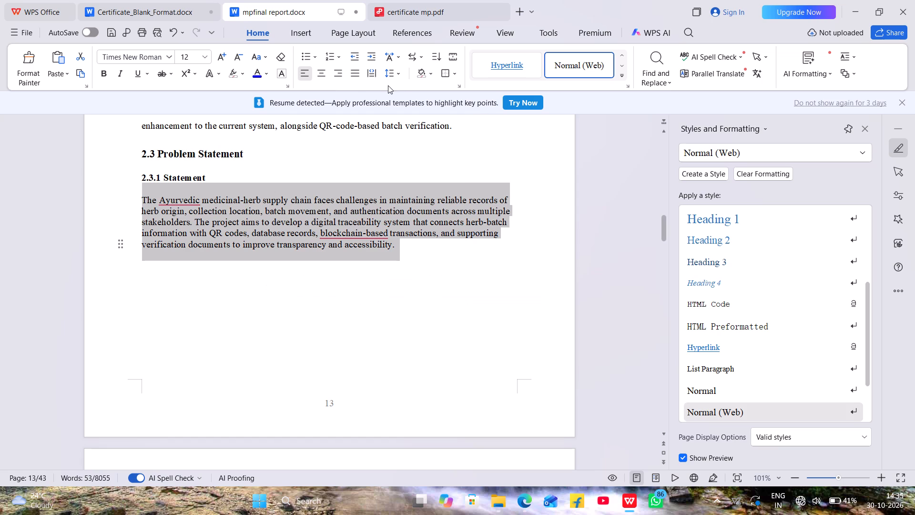
left_click(400, 76)
left_click(431, 118)
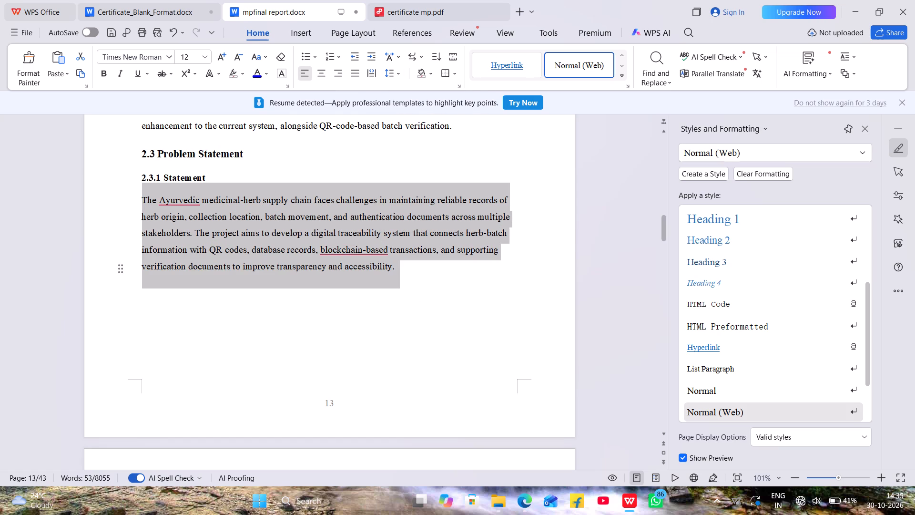
Set line spacing to 1.5 for the three paragraphs under "Explanation of the Map: Restricted Wildlife Areas in India".
scroll(399, 118, "down", 15)
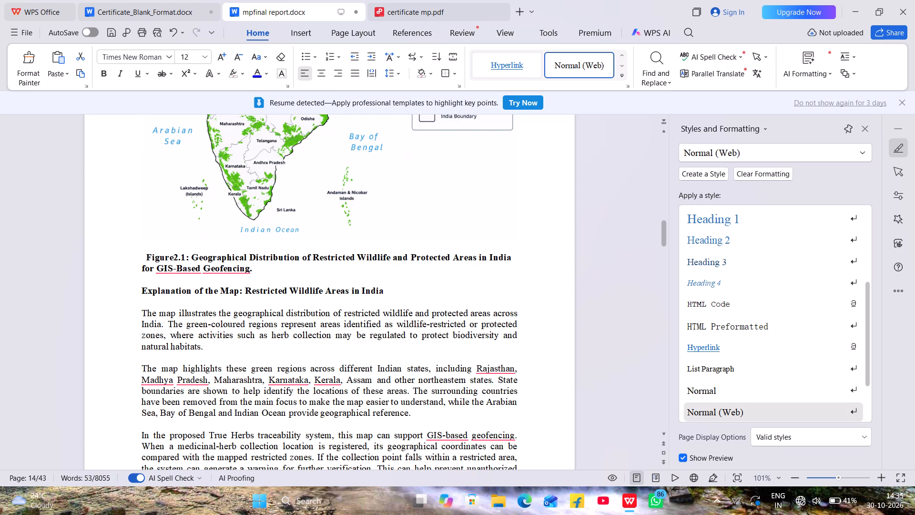
left_click_drag(142, 315, 305, 470)
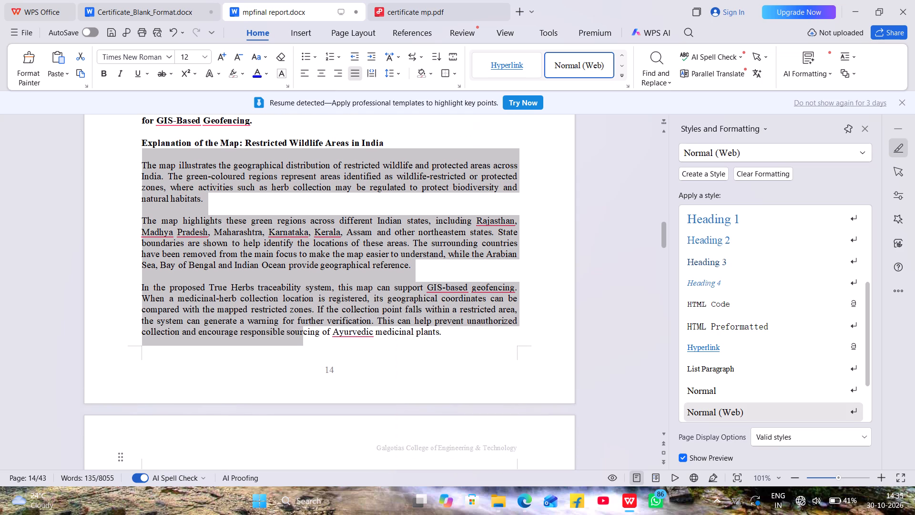
left_click_drag(305, 470, 460, 302)
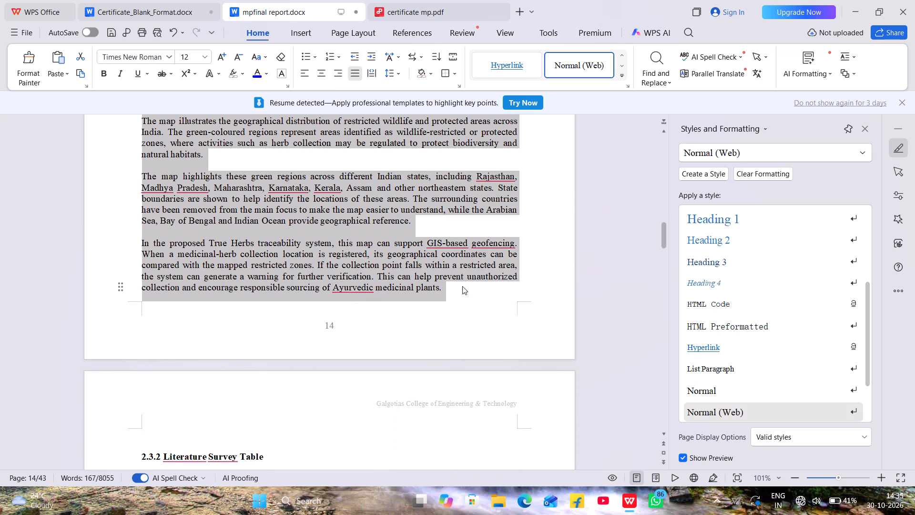
left_click(398, 72)
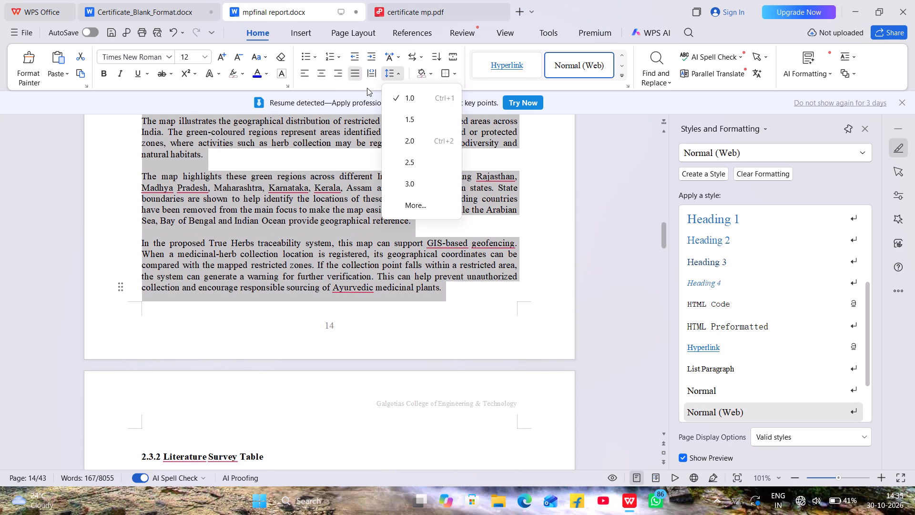
left_click(422, 124)
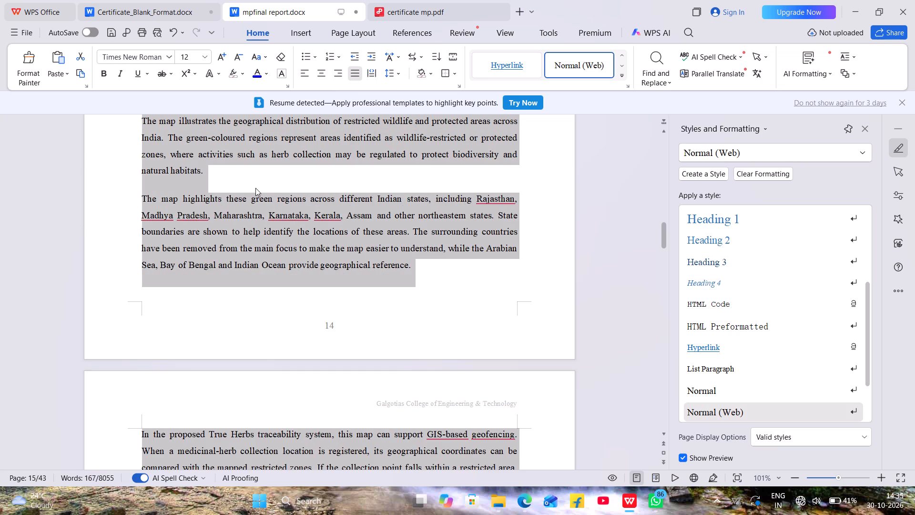
Set line spacing to 1.5 for the sources note directly below the Literature Survey Table.
scroll(255, 187, "down", 4)
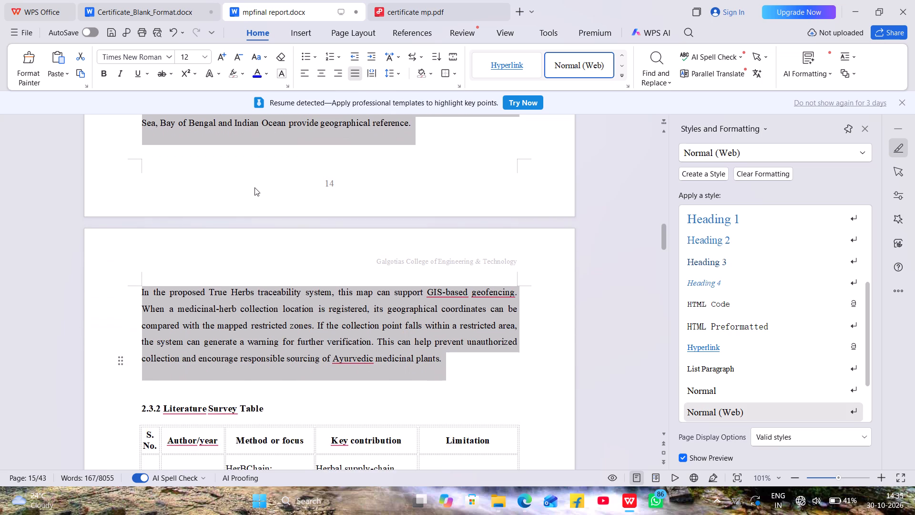
scroll(255, 187, "down", 15)
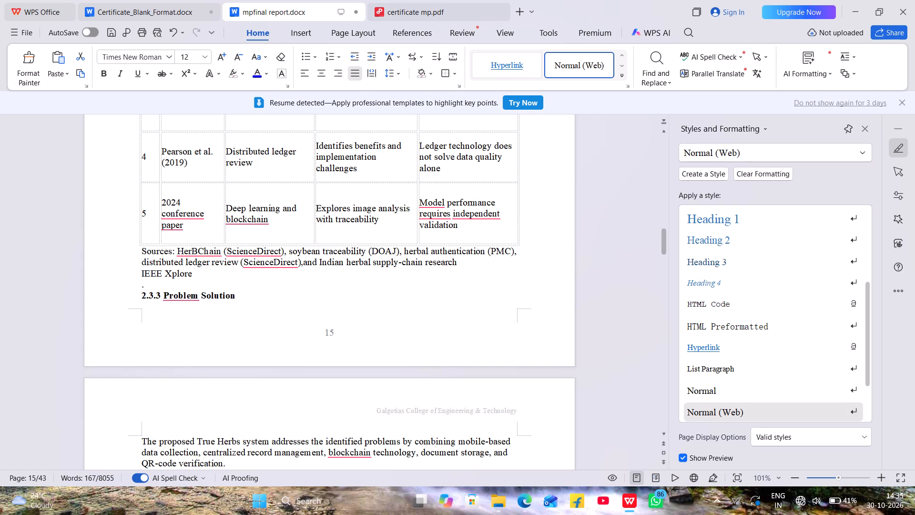
left_click_drag(207, 281, 145, 258)
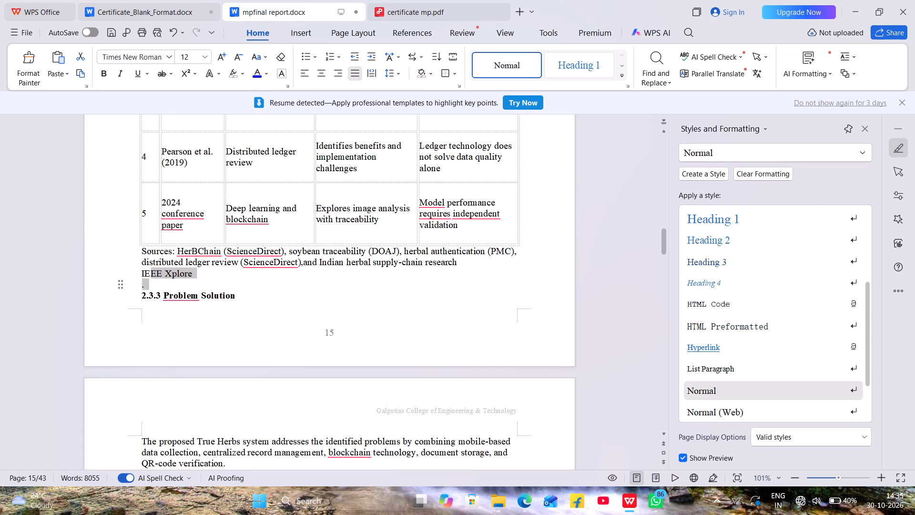
left_click_drag(145, 258, 137, 251)
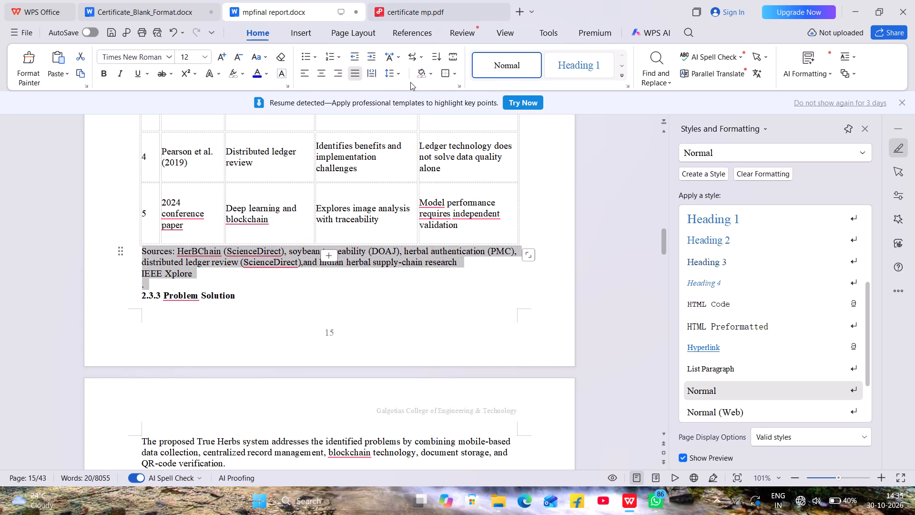
left_click(402, 80)
left_click(415, 117)
Set line spacing to 1.5 from the "2.3.3 Problem Solution" heading through the paragraph under "2.4 Research Gap".
scroll(399, 298, "down", 7)
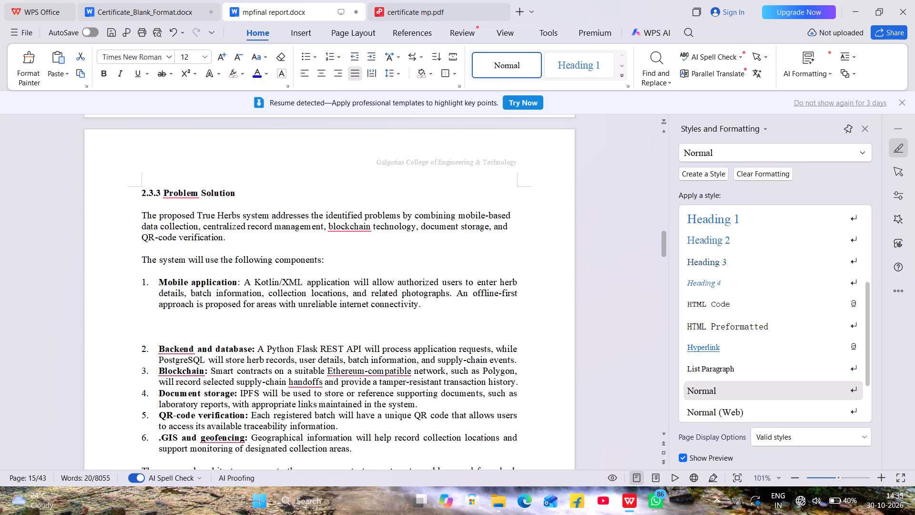
left_click_drag(136, 193, 330, 478)
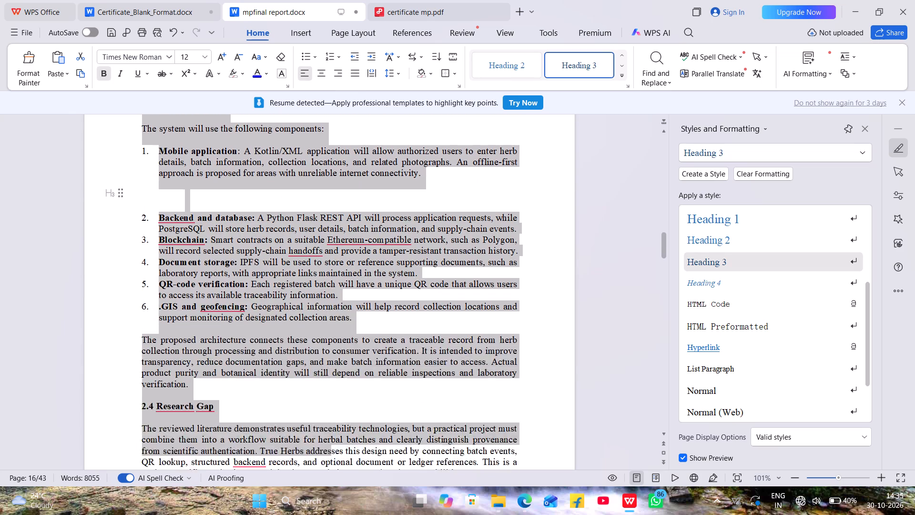
left_click_drag(330, 478, 483, 284)
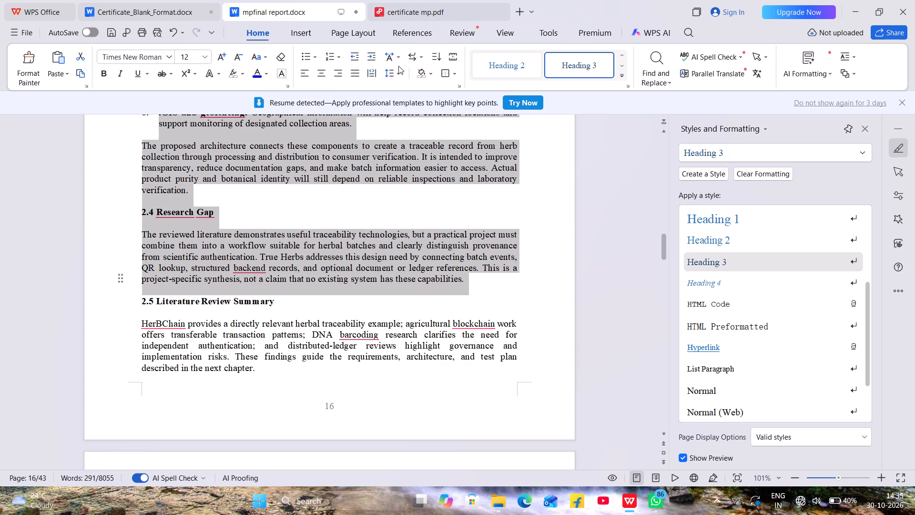
left_click(396, 68)
left_click(428, 121)
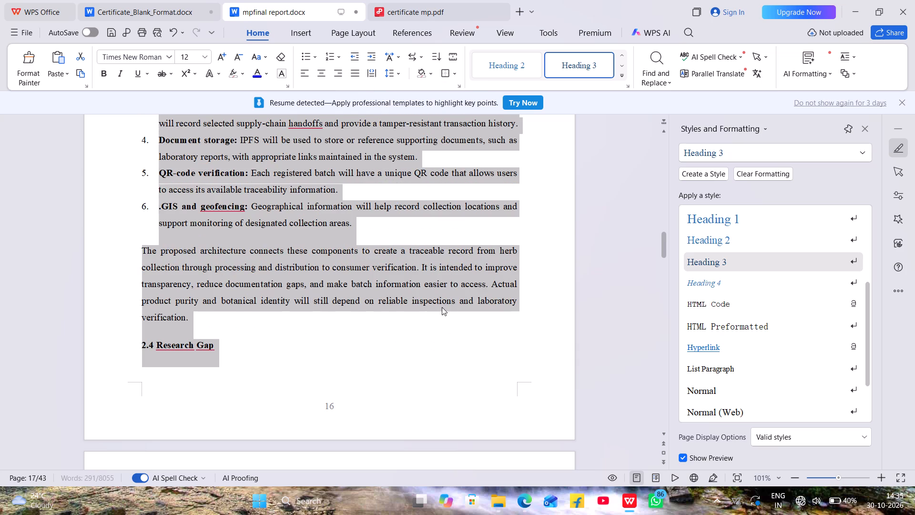
Set line spacing to 1.5 for the paragraph under the "2.5 Literature Review Summary" heading.
scroll(370, 329, "down", 9)
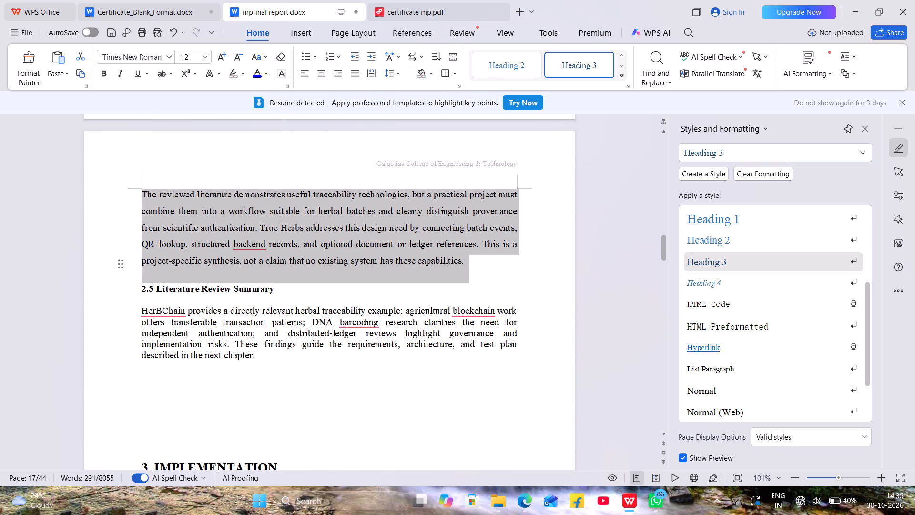
left_click_drag(140, 308, 271, 360)
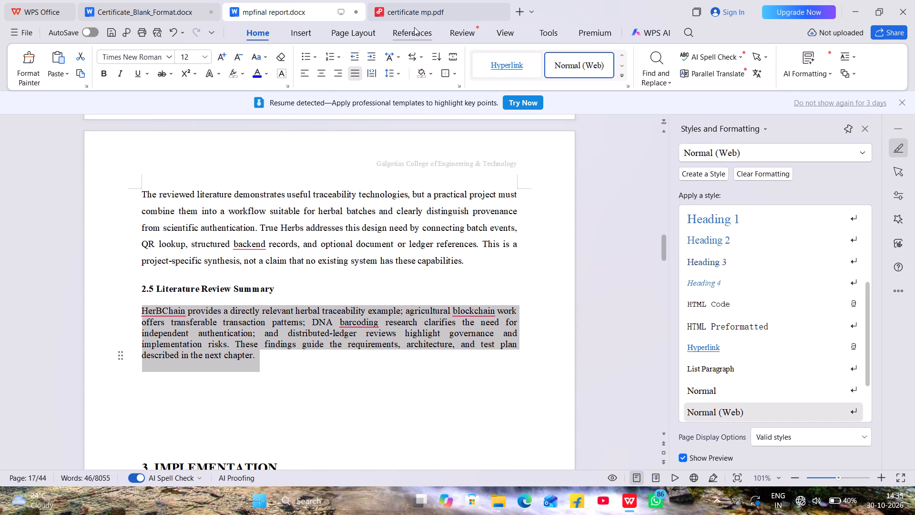
left_click(399, 76)
left_click(412, 119)
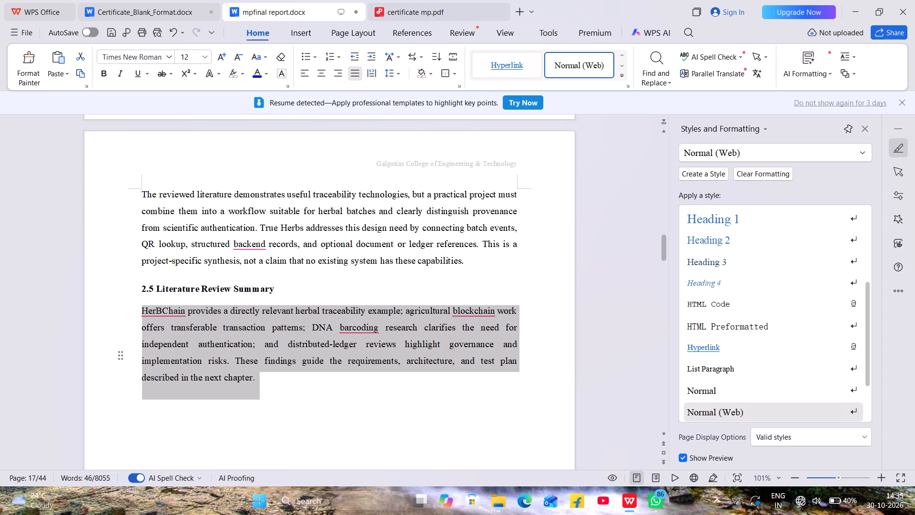
Insert blank lines above the "3. IMPLEMENTATION" heading so the chapter starts at the head of a new page.
scroll(381, 201, "down", 4)
scroll(266, 241, "down", 2)
left_click(173, 227)
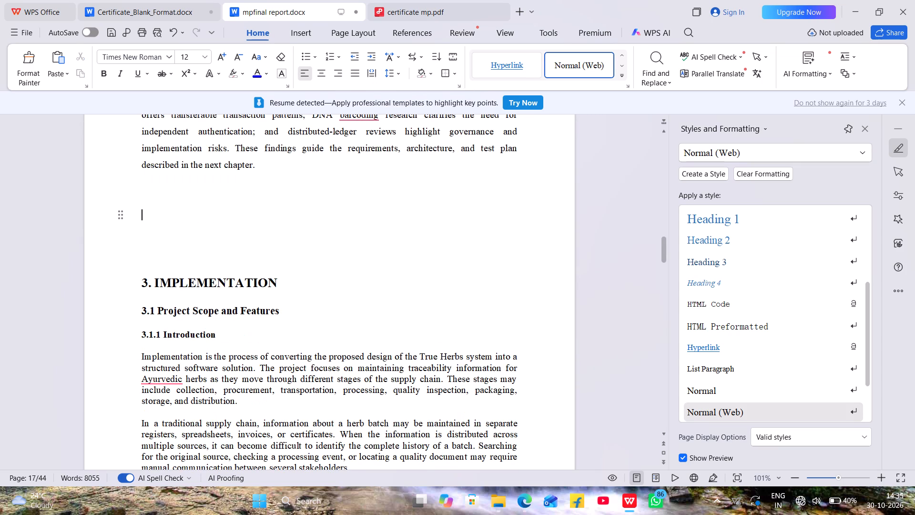
key("Return")
key("Return")
key("Return")
key("Return")
key("Return")
key("Return")
key("Return")
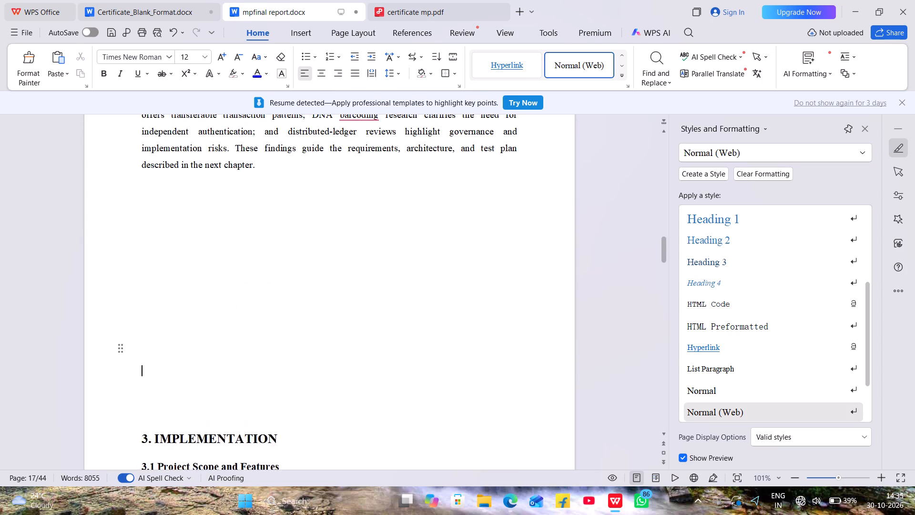
key("Return")
key("Return")
scroll(174, 227, "down", 5)
key("Return")
scroll(173, 227, "down", 4)
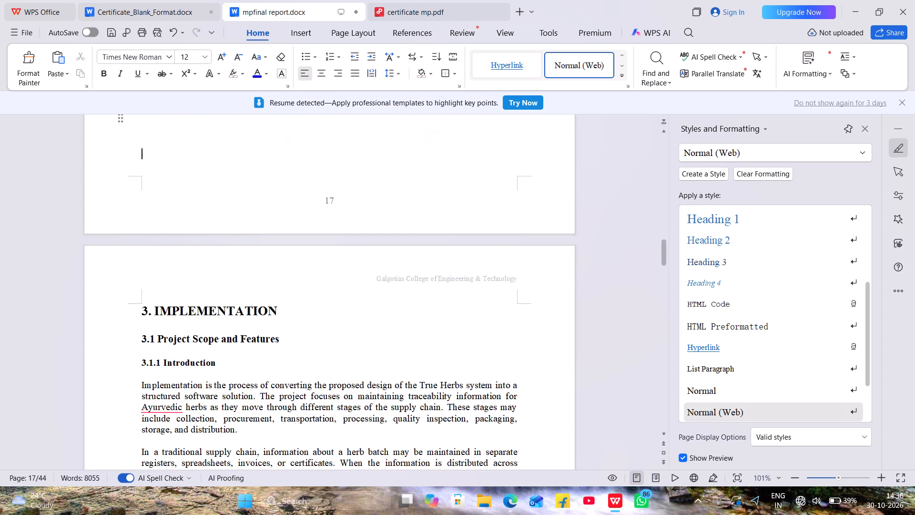
Set line spacing to 1.5 from the first paragraph under "3.1.1 Introduction" through item 10 of the specific objectives list.
scroll(218, 291, "down", 2)
left_click_drag(142, 313, 343, 444)
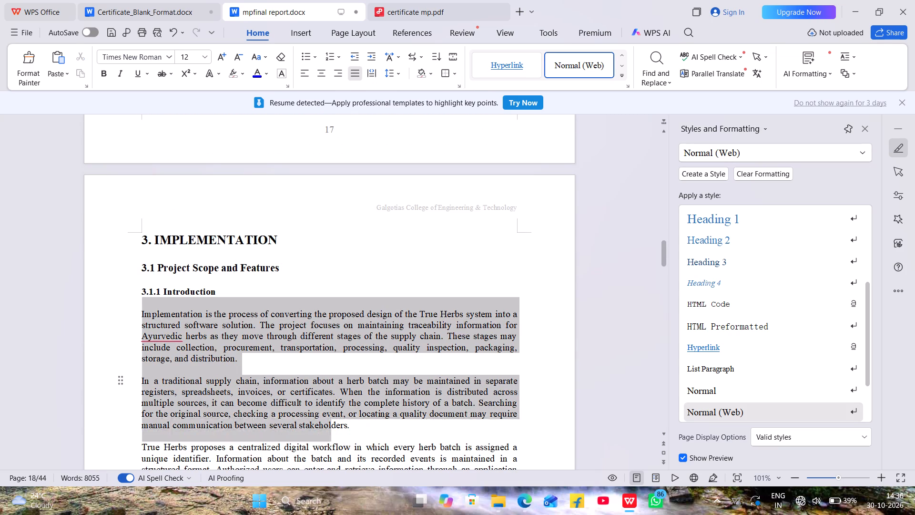
left_click_drag(343, 444, 340, 110)
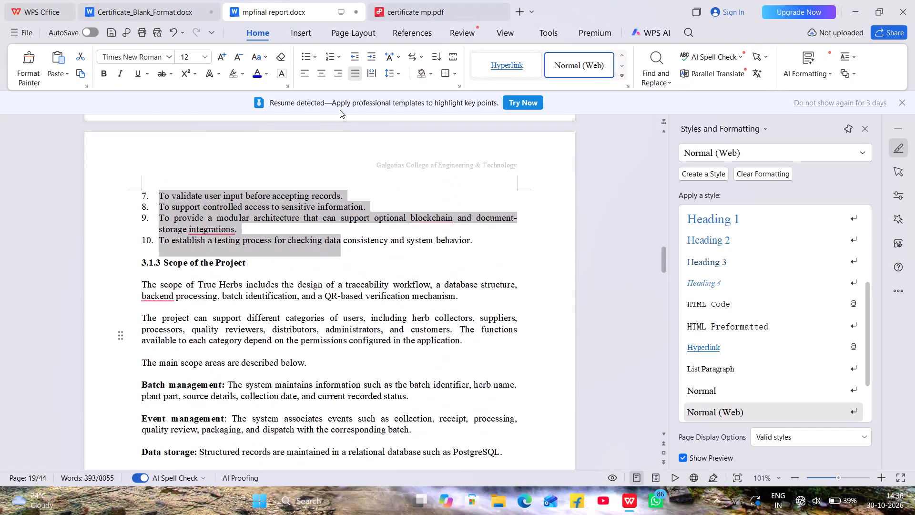
left_click_drag(340, 110, 478, 440)
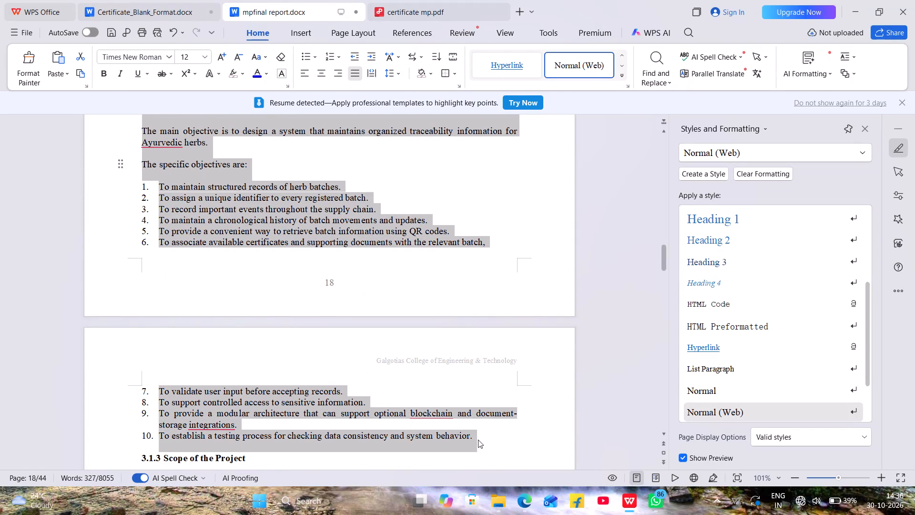
left_click_drag(478, 440, 478, 440)
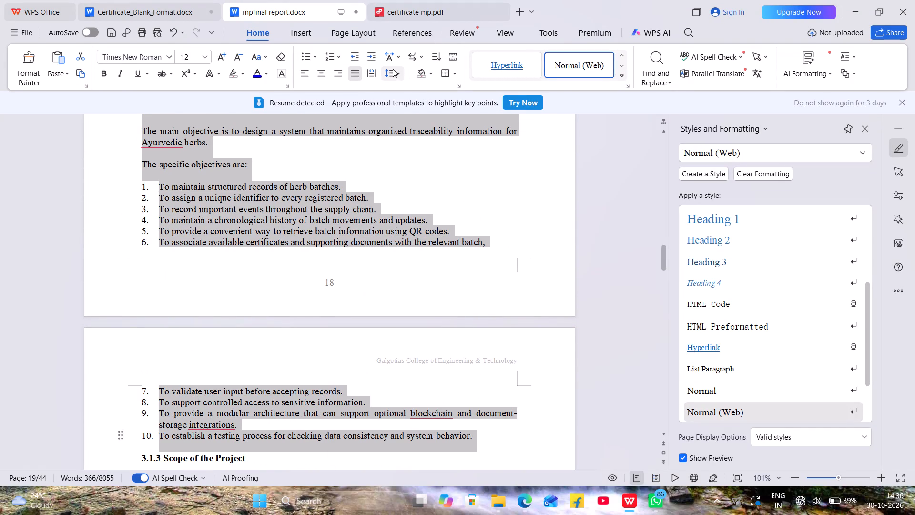
left_click(392, 72)
left_click(411, 120)
scroll(411, 138, "down", 4)
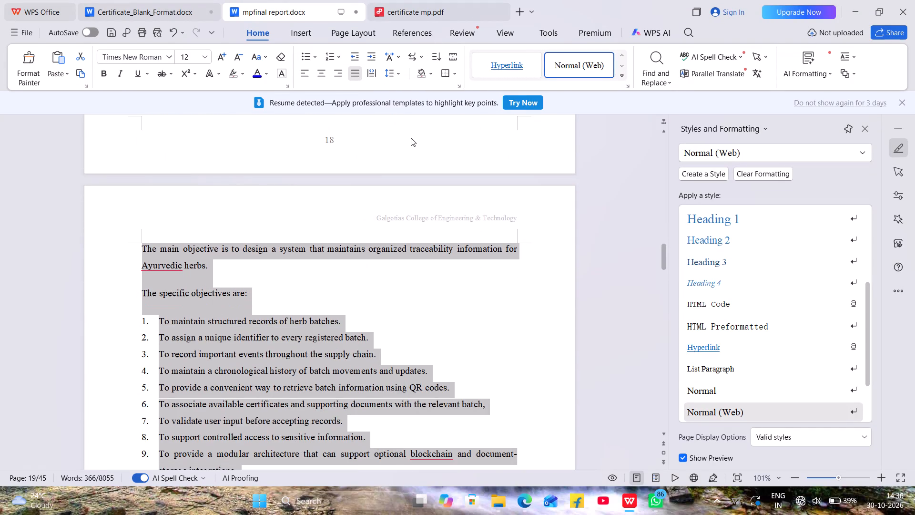
scroll(411, 137, "up", 17)
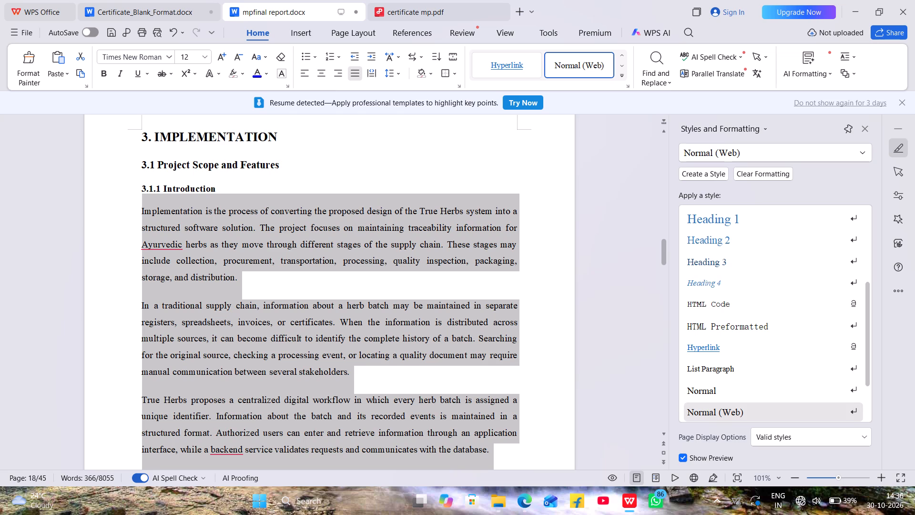
left_click(346, 278)
Insert two blank lines above the "3.1.2 Objectives of Implementation" heading to push it onto the next page.
scroll(345, 283, "down", 1)
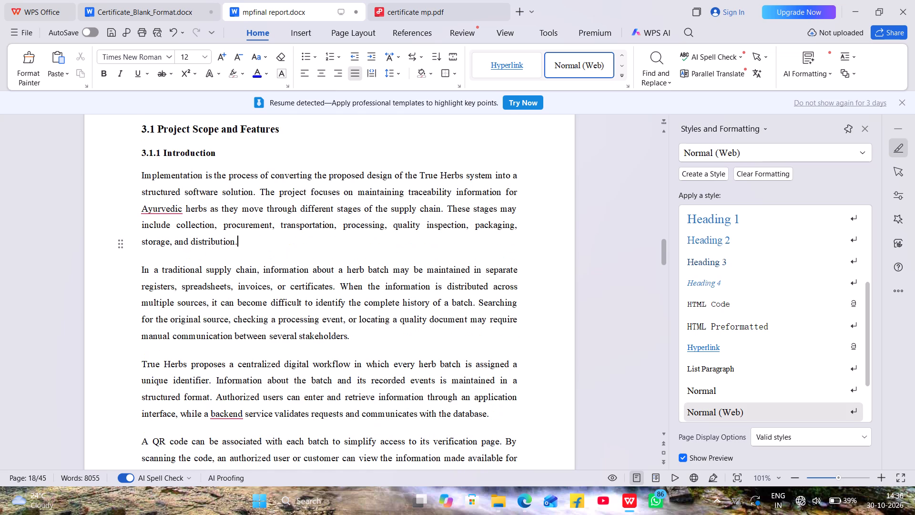
scroll(345, 283, "down", 9)
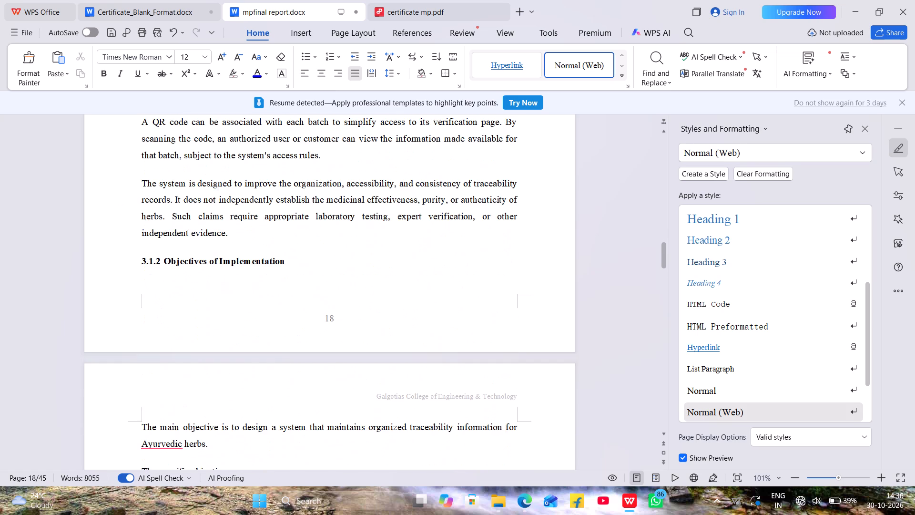
scroll(345, 284, "down", 4)
scroll(314, 209, "up", 3)
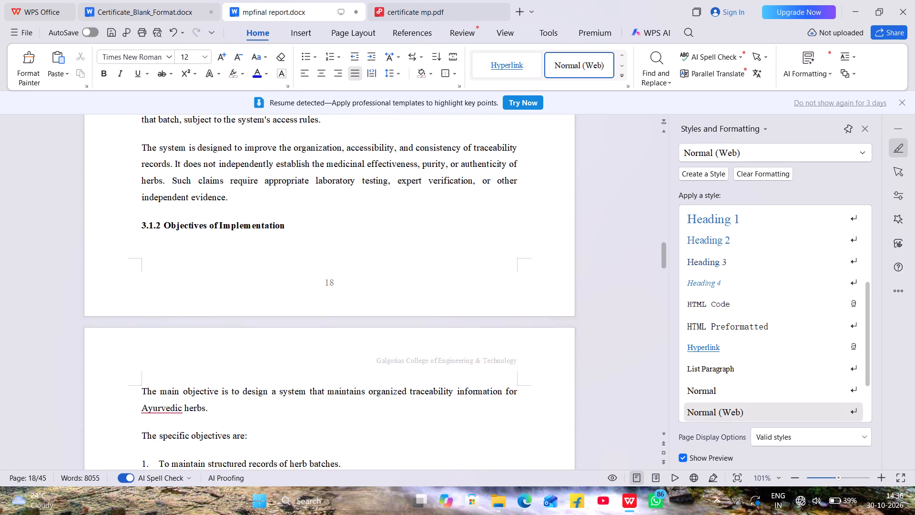
left_click(253, 192)
key("Return")
scroll(253, 193, "down", 3)
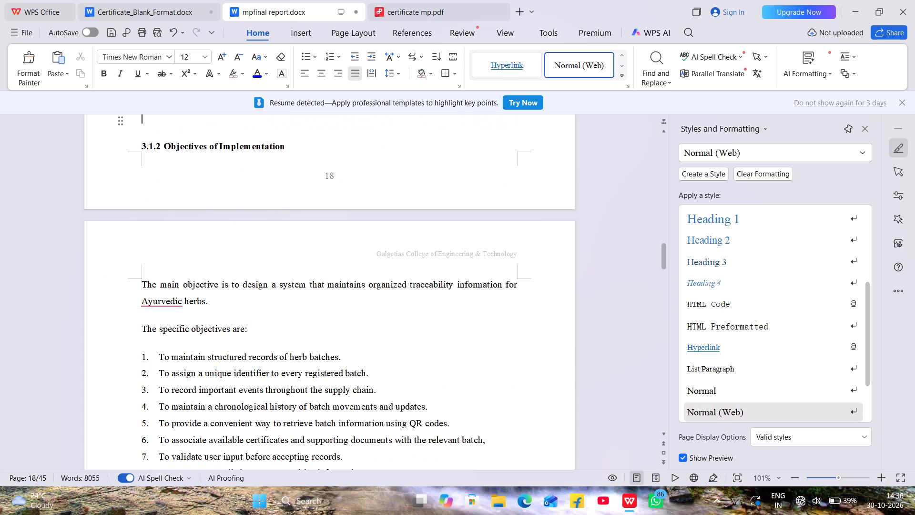
key("Return")
Delete the blank lines between the "Optional integrations" paragraph and the "3.1.4 Features of True Herbs" heading.
scroll(253, 193, "down", 11)
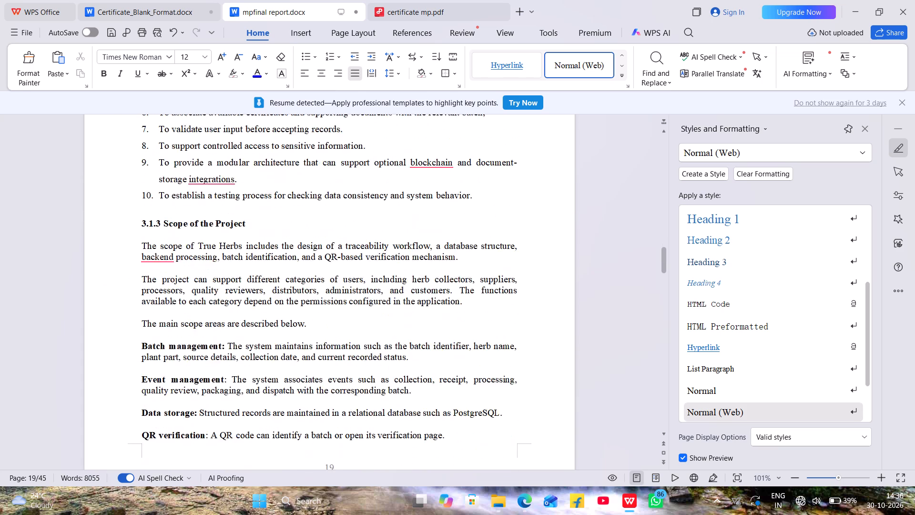
scroll(254, 194, "down", 11)
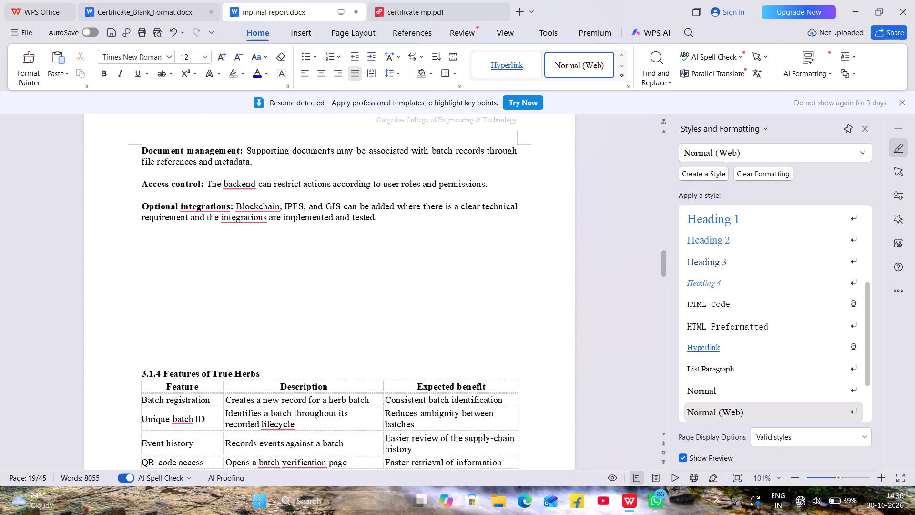
scroll(219, 314, "down", 3)
left_click(215, 251)
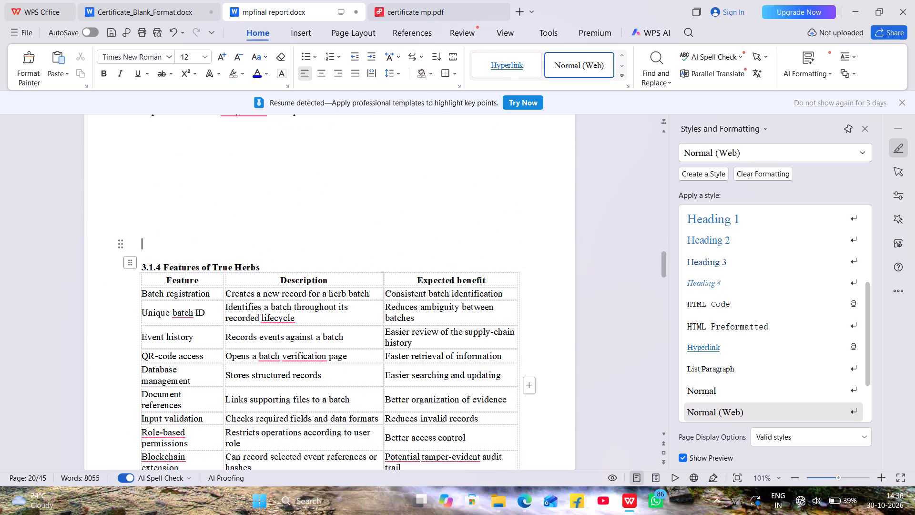
key("BackSpace")
key("BackSpace")
key("BackSpace")
key("BackSpace")
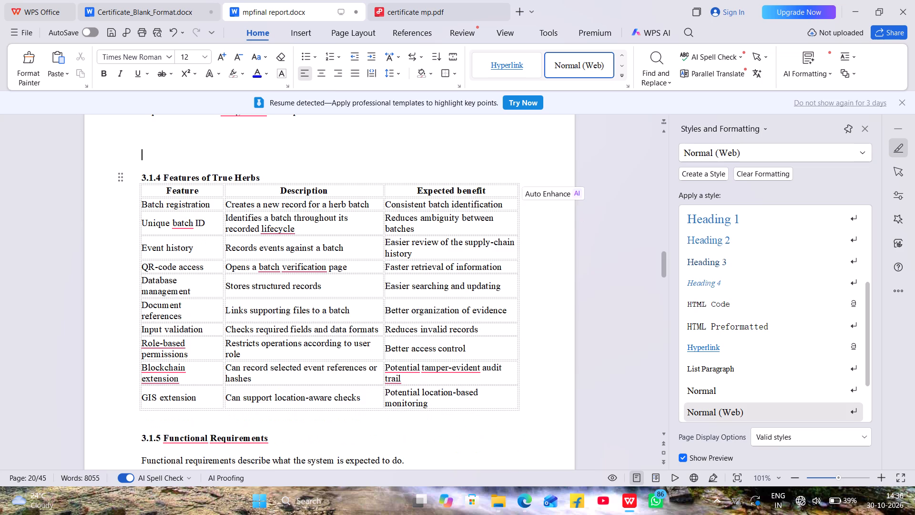
scroll(207, 243, "up", 4)
key("BackSpace")
key("BackSpace")
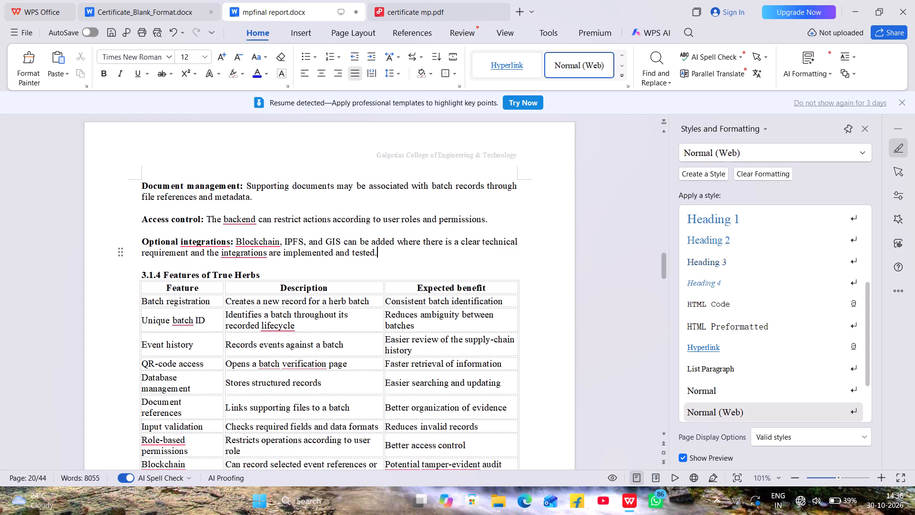
Set line spacing to 1.5 from the "3.1.6 Non-Functional Requirements" heading through the closing paragraph below its numbered list.
scroll(423, 299, "down", 10)
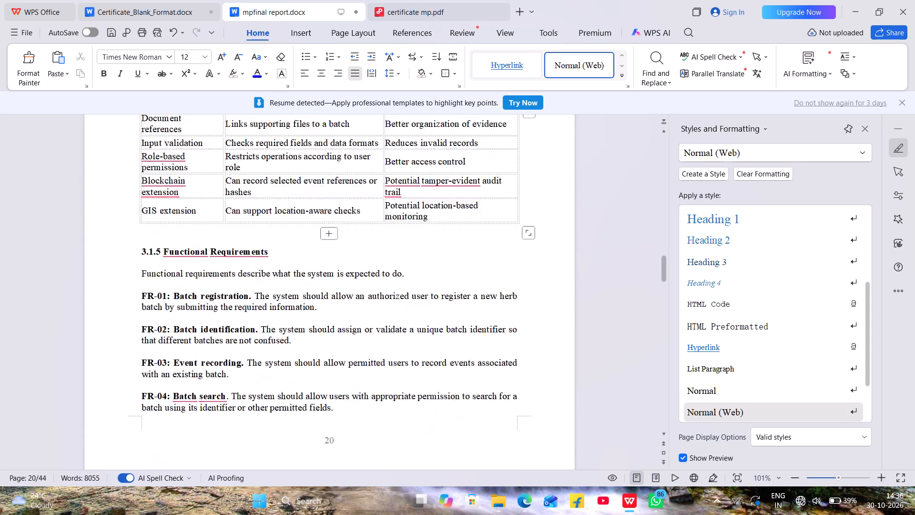
scroll(423, 299, "down", 12)
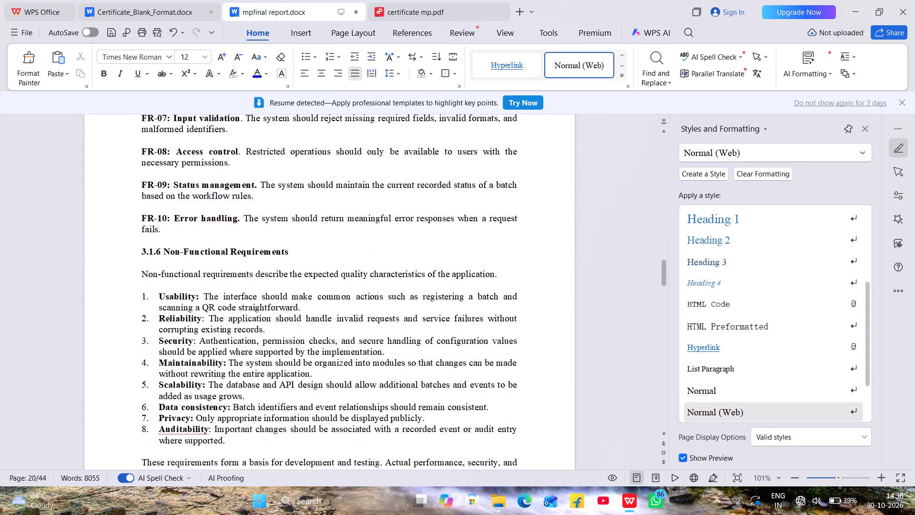
scroll(460, 279, "down", 4)
scroll(460, 279, "up", 2)
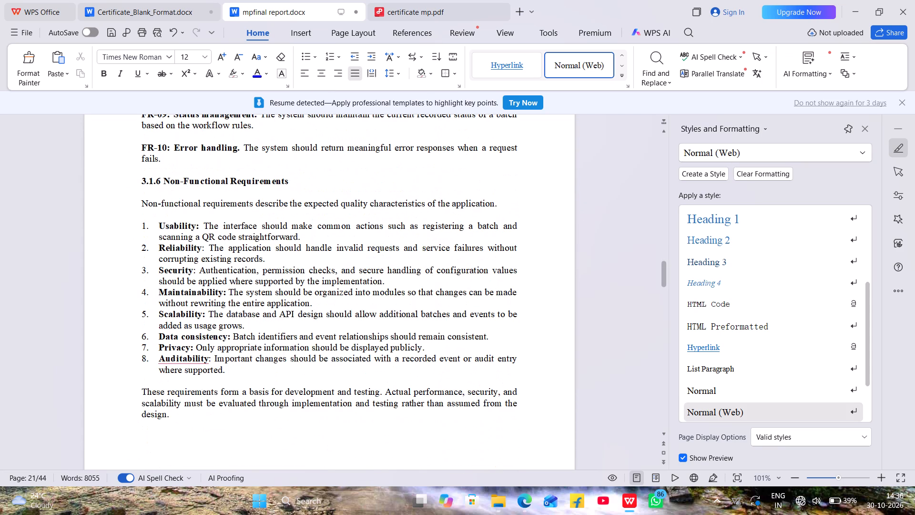
scroll(314, 325, "up", 3)
scroll(282, 350, "down", 2)
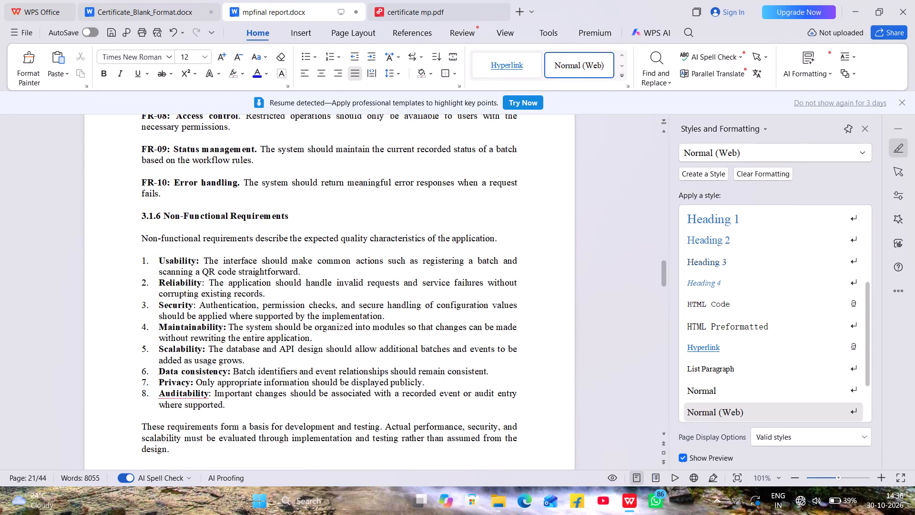
left_click_drag(184, 449, 89, 88)
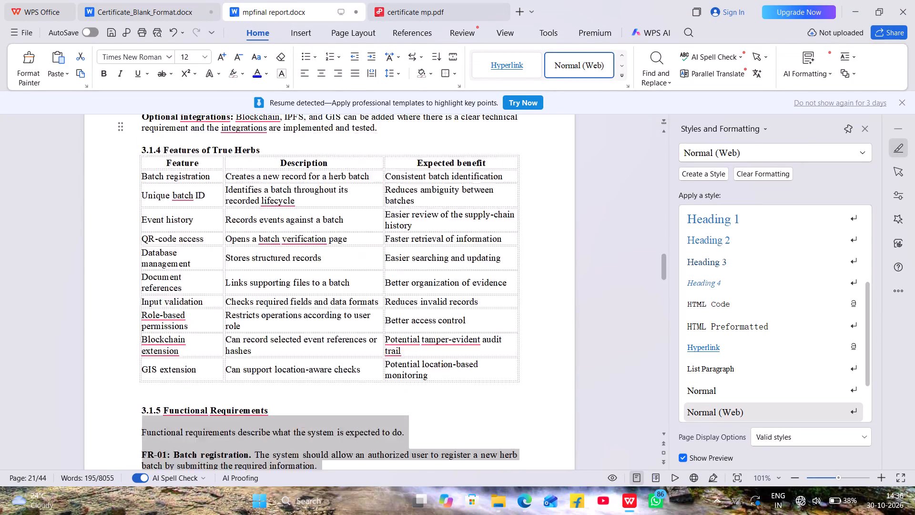
left_click_drag(89, 88, 130, 432)
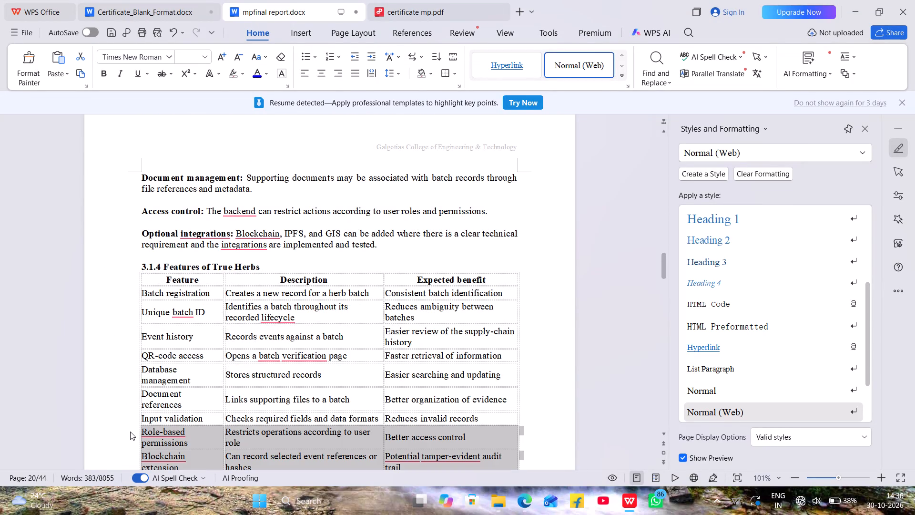
left_click_drag(130, 432, 146, 384)
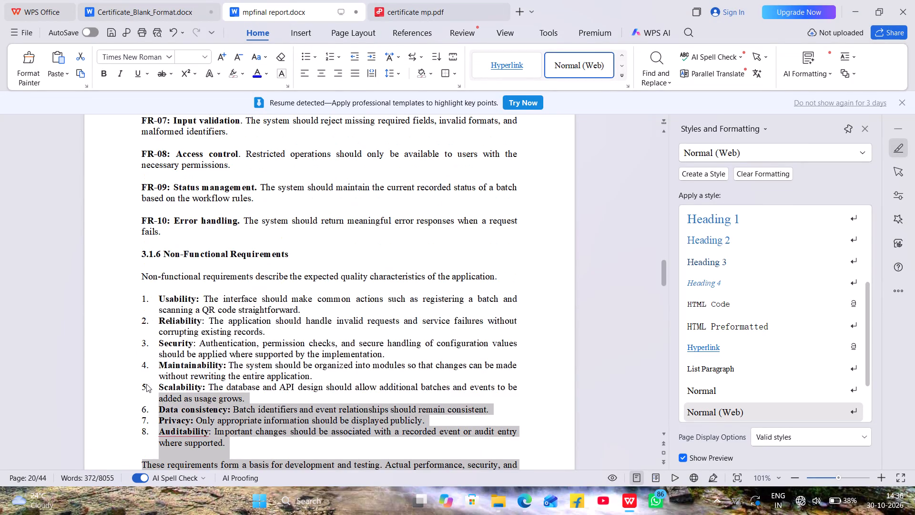
left_click_drag(146, 384, 133, 165)
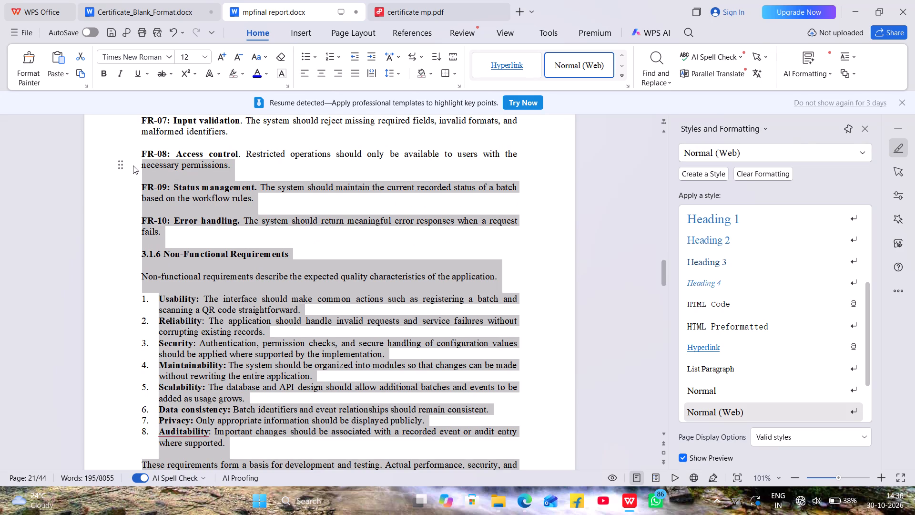
left_click_drag(133, 165, 152, 154)
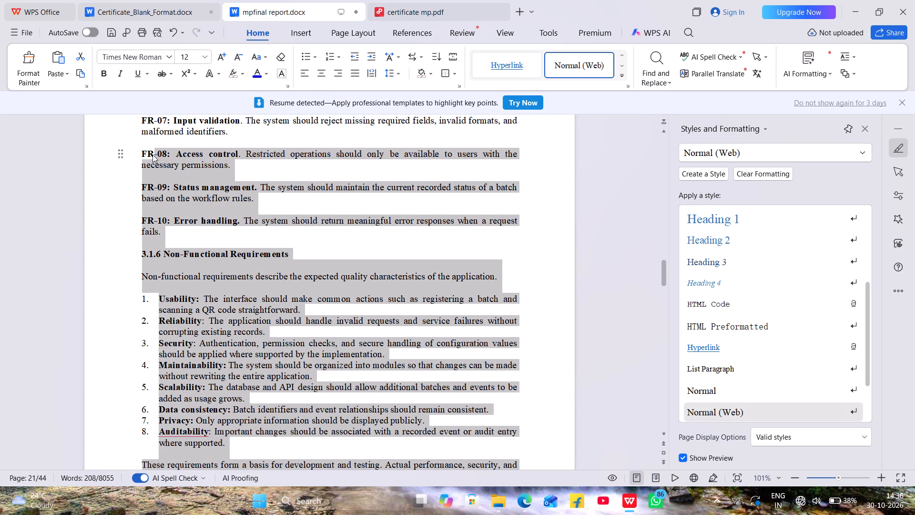
left_click_drag(152, 154, 154, 135)
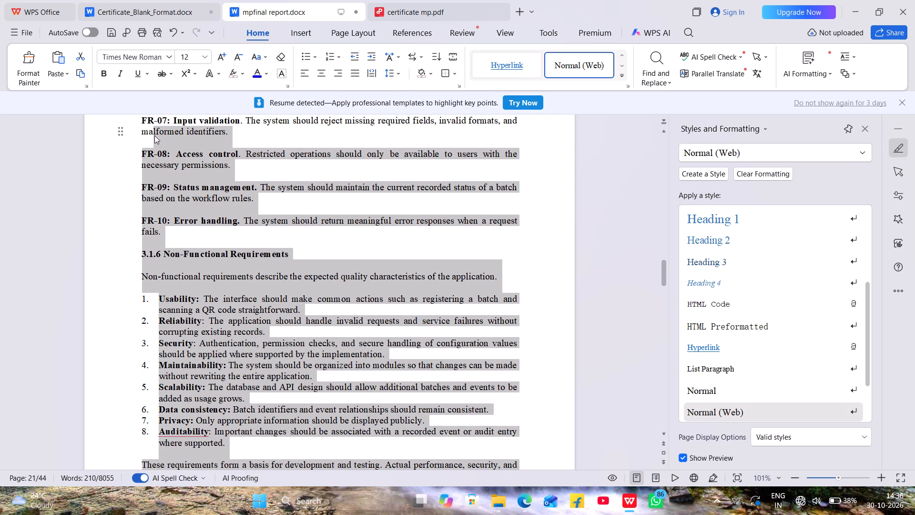
left_click_drag(154, 135, 163, 132)
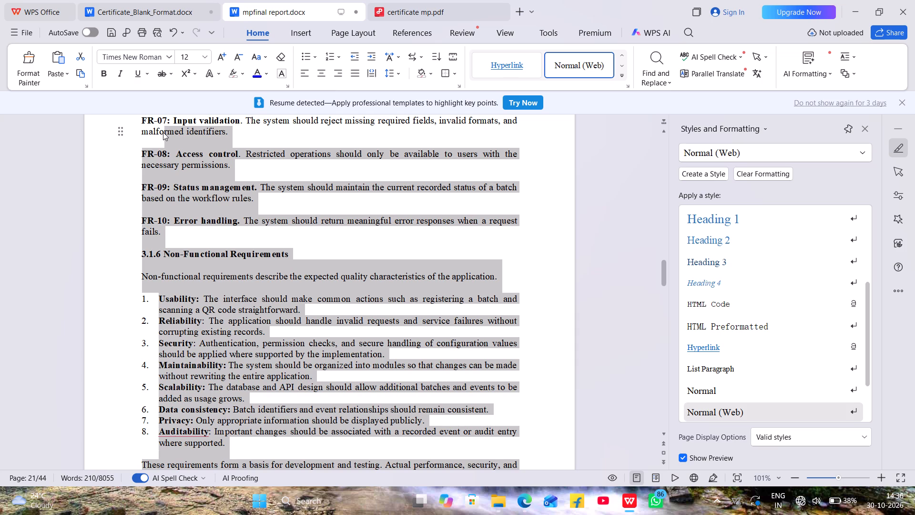
left_click_drag(163, 132, 167, 216)
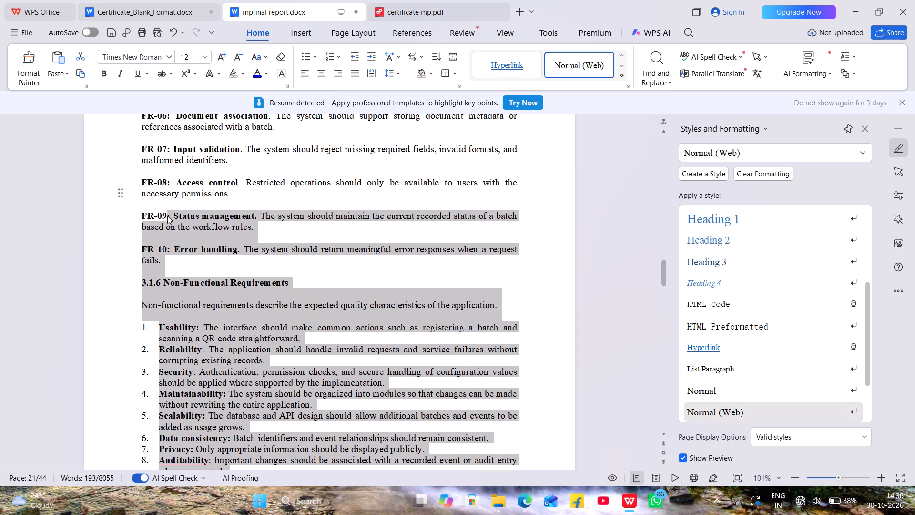
left_click_drag(167, 216, 132, 287)
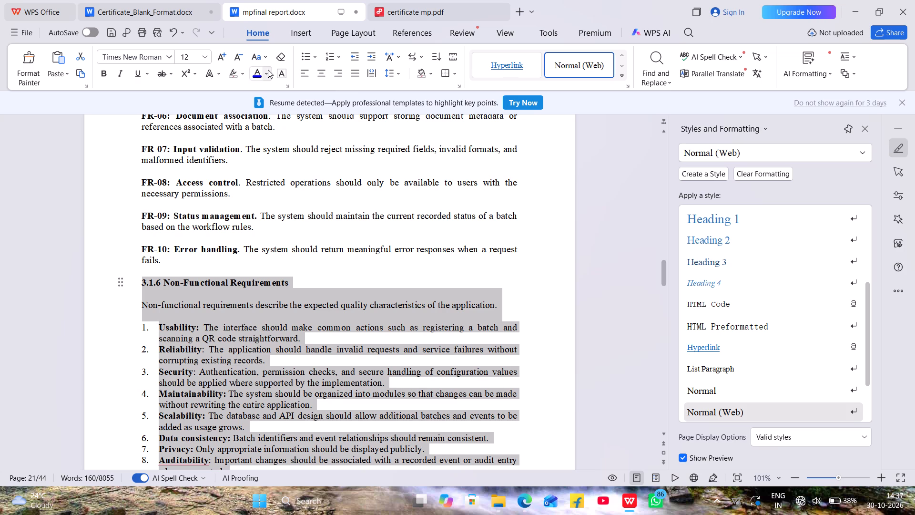
left_click(398, 81)
left_click(397, 70)
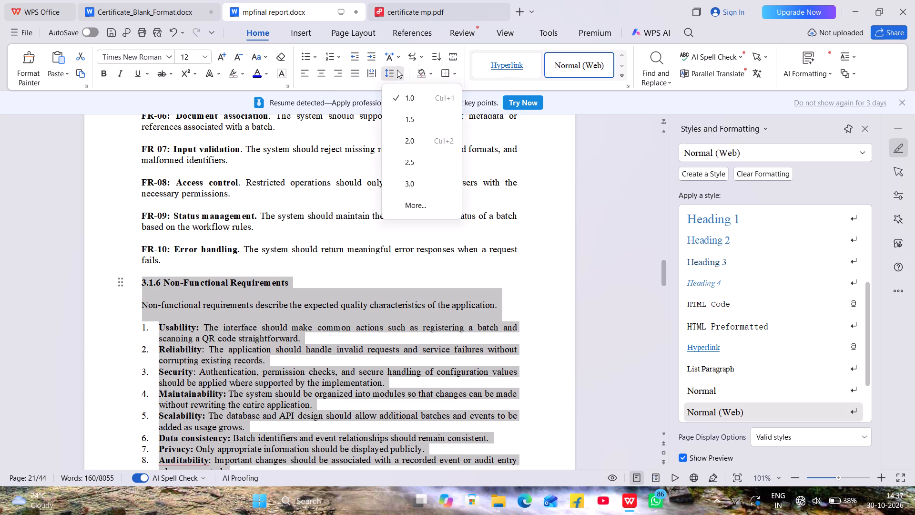
left_click(395, 121)
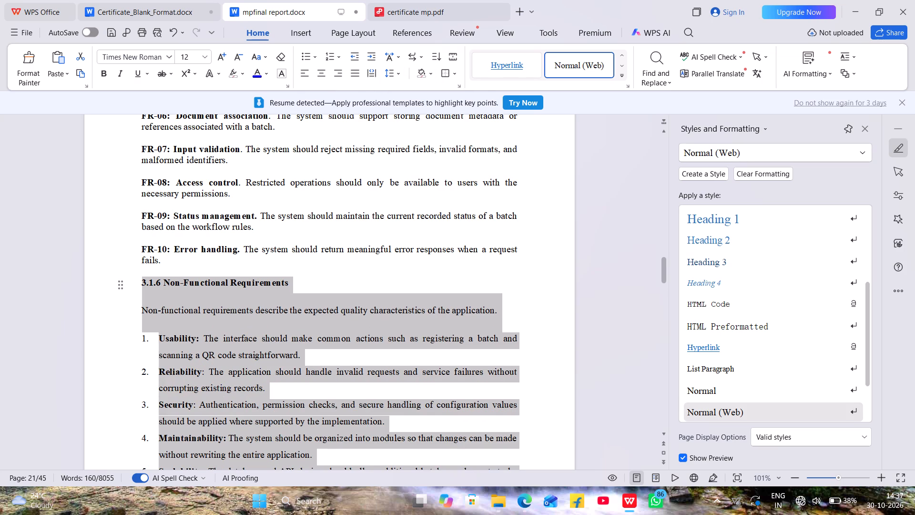
Set line spacing to 1.5 from the "3.1.5 Functional Requirements" heading through the FR-10 error handling paragraph.
left_click(169, 249)
left_click_drag(172, 257, 172, 257)
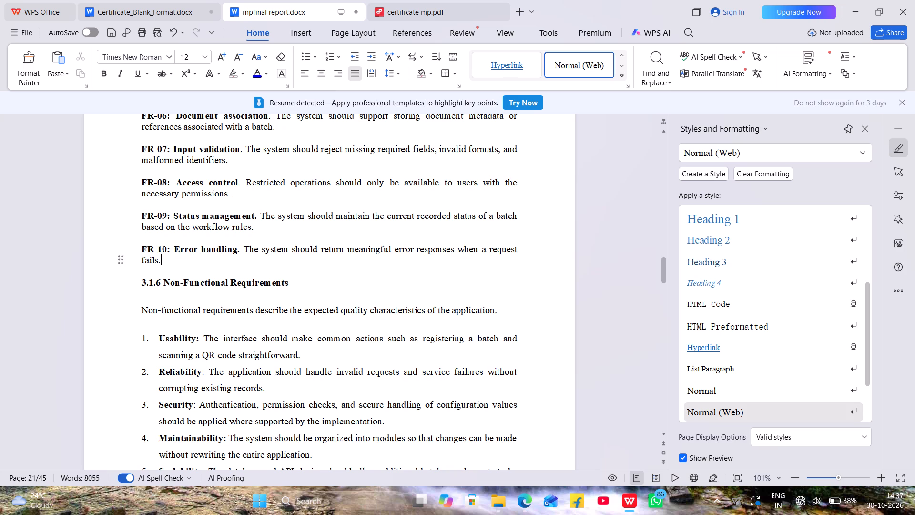
left_click_drag(172, 257, 148, 117)
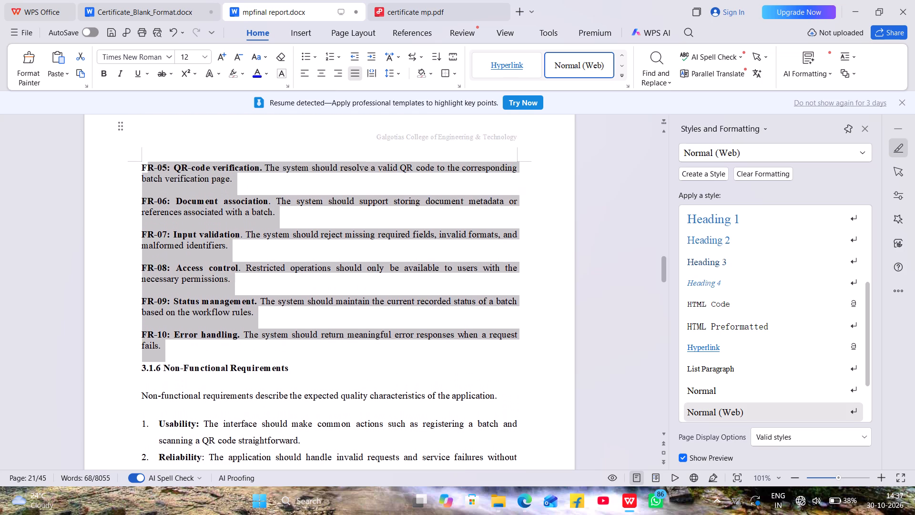
left_click_drag(148, 117, 132, 154)
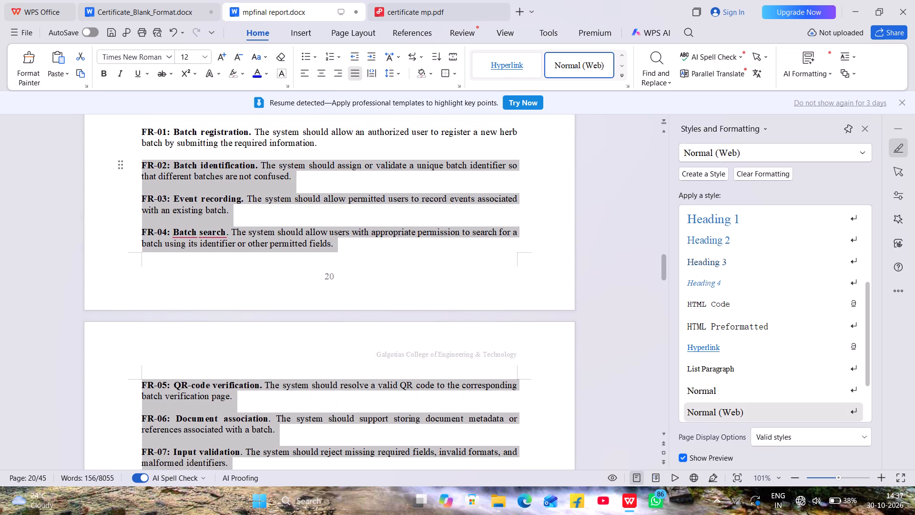
left_click_drag(132, 154, 105, 378)
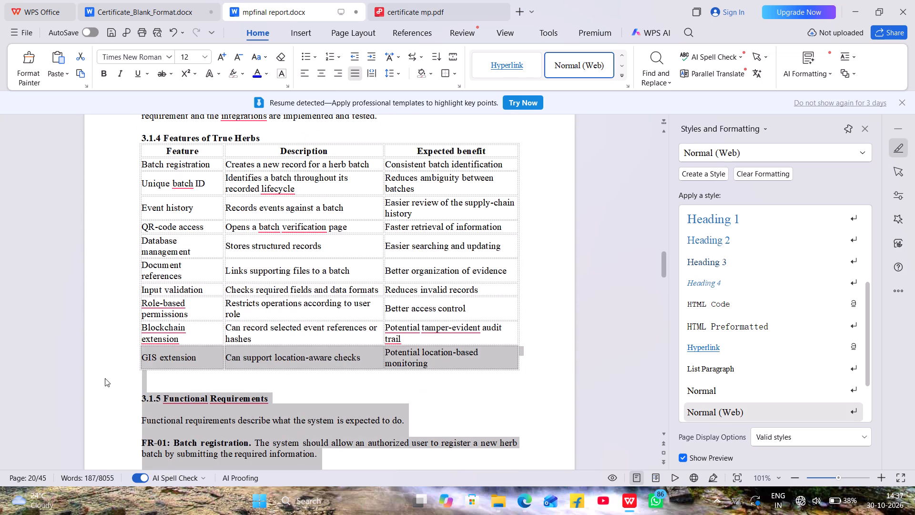
left_click_drag(105, 378, 110, 397)
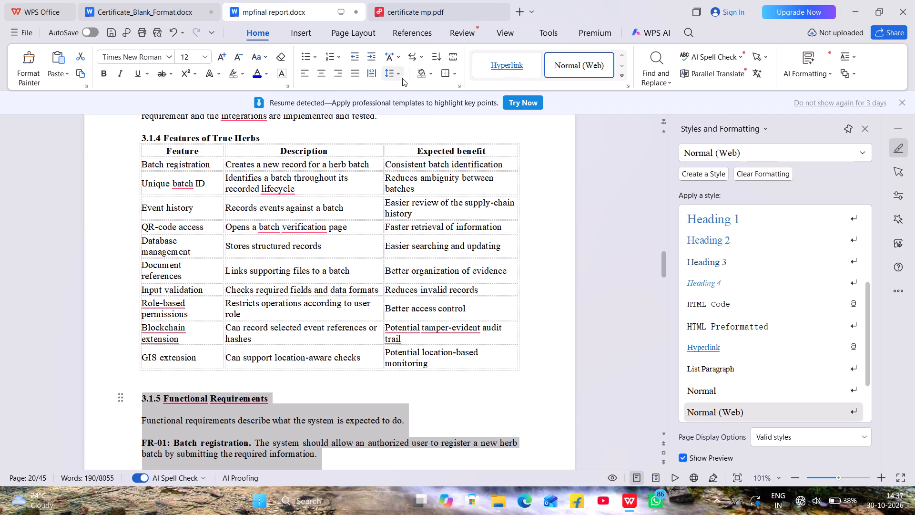
left_click(402, 75)
left_click(395, 109)
left_click(395, 110)
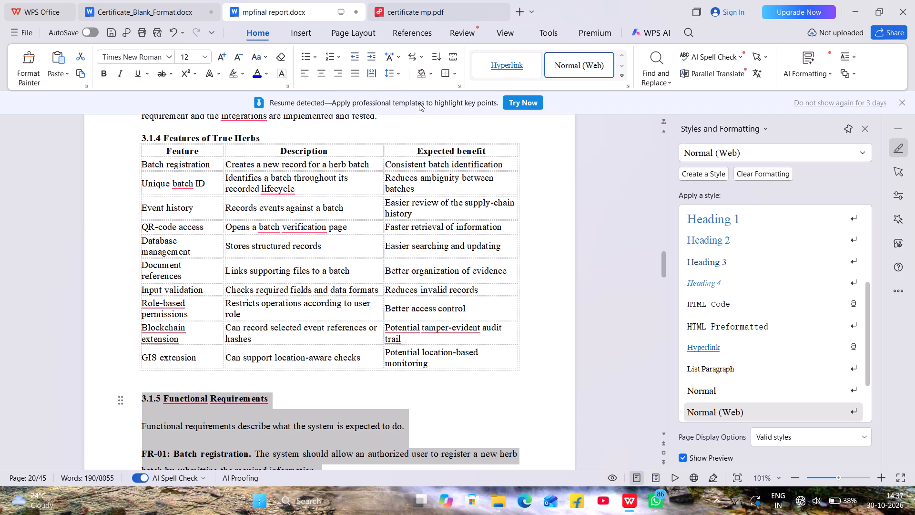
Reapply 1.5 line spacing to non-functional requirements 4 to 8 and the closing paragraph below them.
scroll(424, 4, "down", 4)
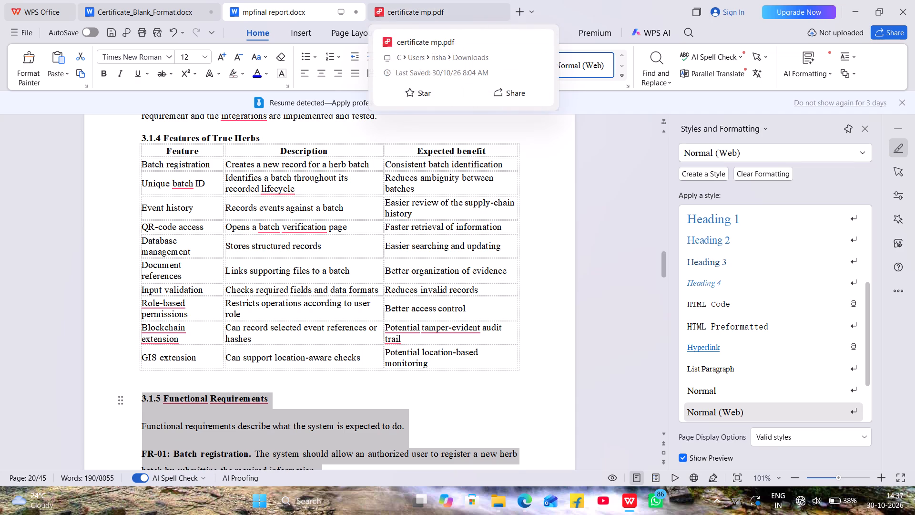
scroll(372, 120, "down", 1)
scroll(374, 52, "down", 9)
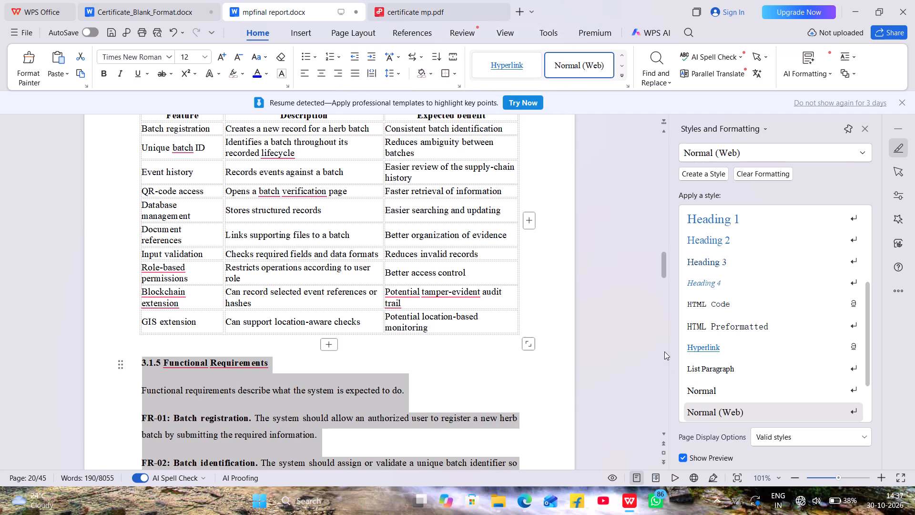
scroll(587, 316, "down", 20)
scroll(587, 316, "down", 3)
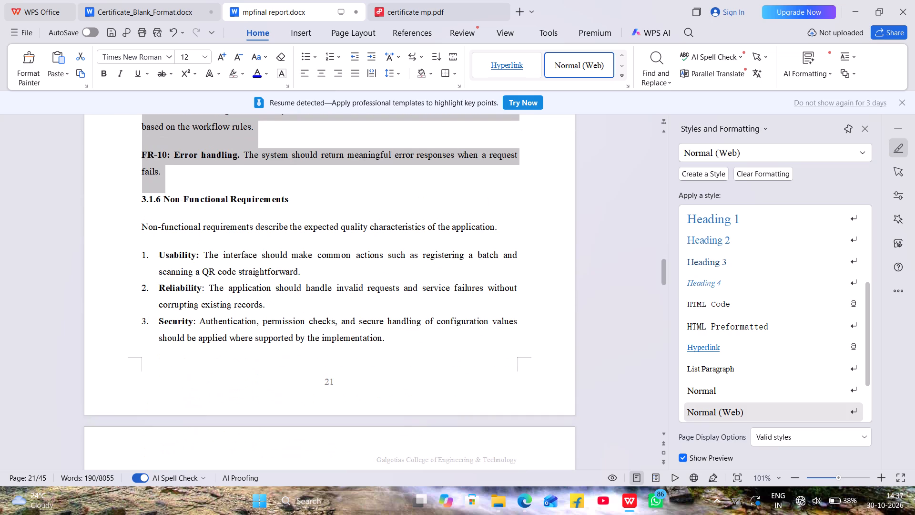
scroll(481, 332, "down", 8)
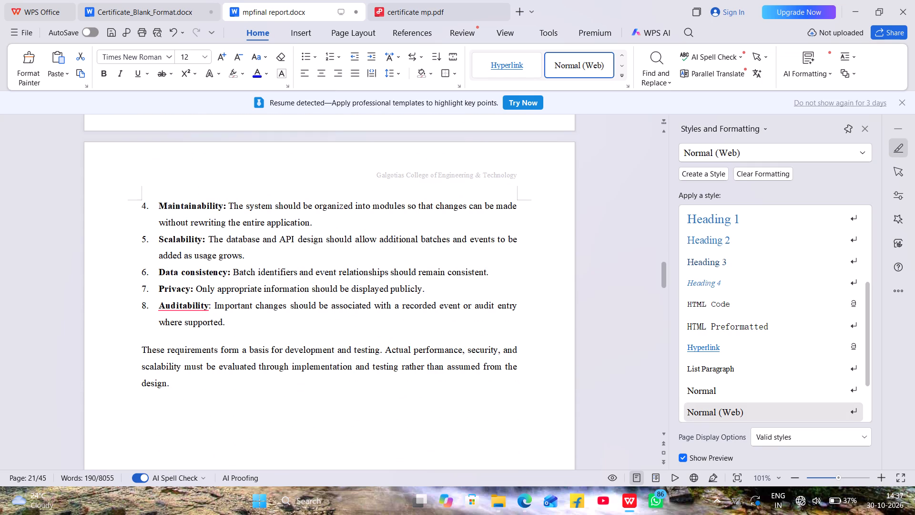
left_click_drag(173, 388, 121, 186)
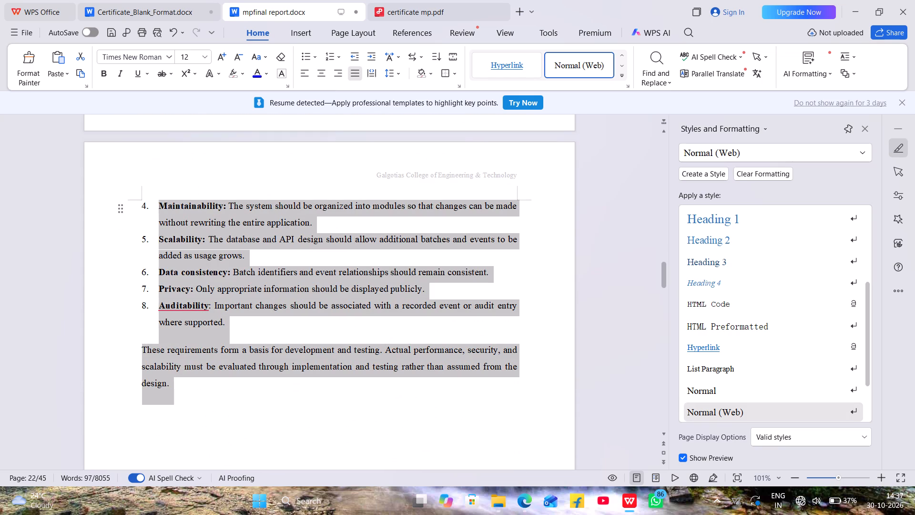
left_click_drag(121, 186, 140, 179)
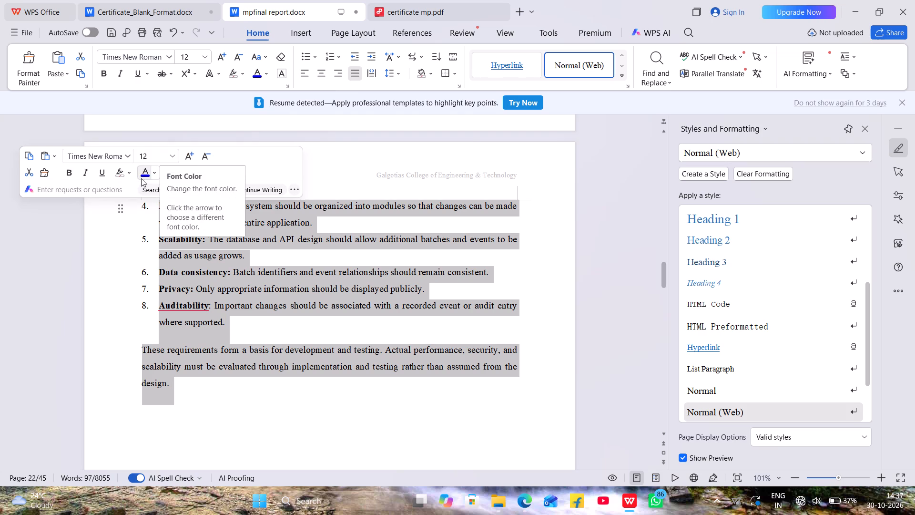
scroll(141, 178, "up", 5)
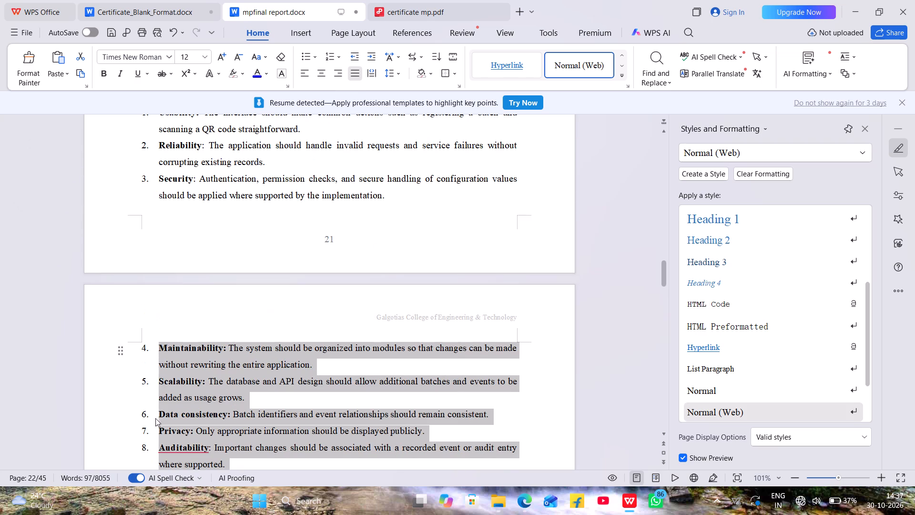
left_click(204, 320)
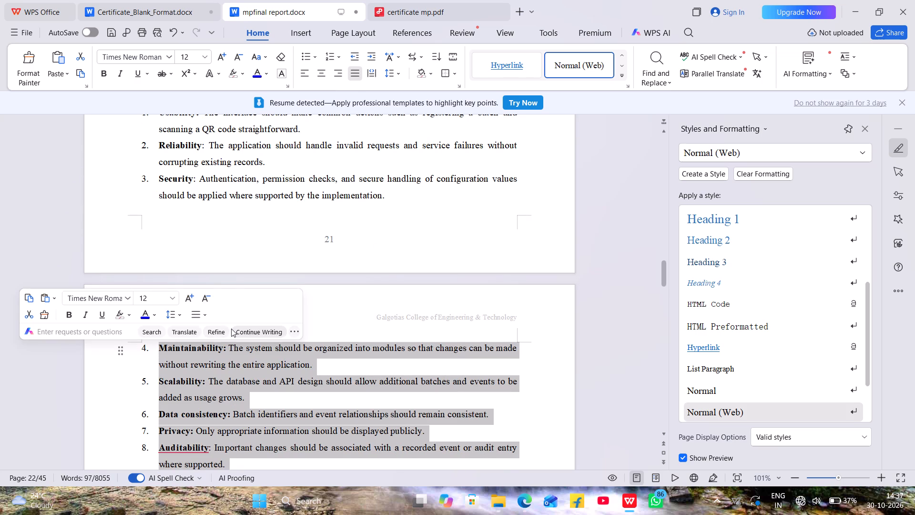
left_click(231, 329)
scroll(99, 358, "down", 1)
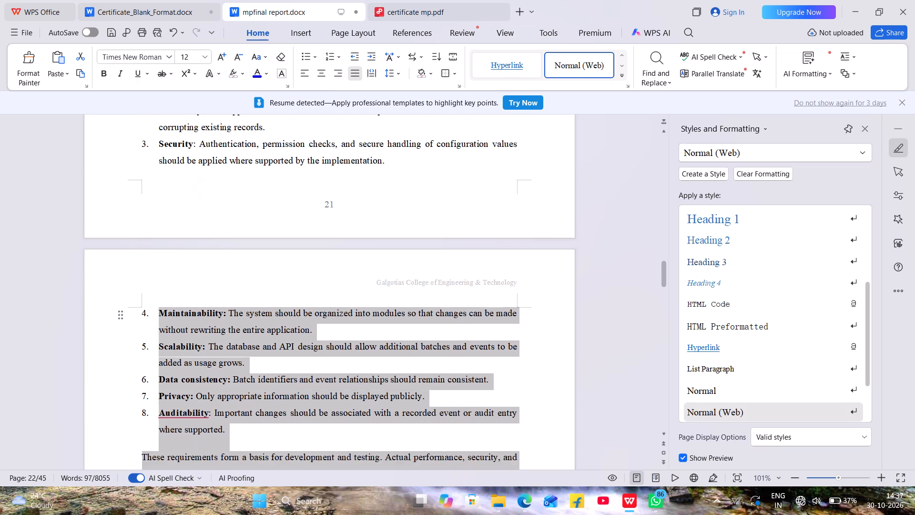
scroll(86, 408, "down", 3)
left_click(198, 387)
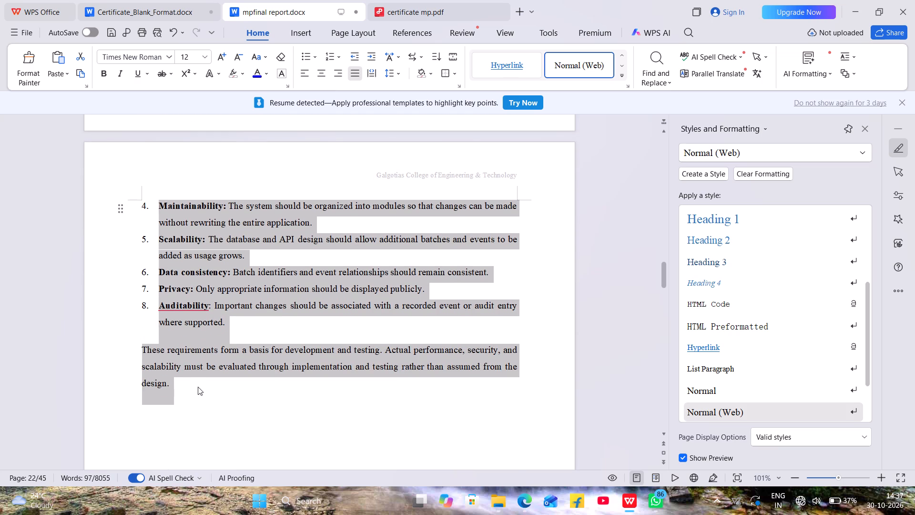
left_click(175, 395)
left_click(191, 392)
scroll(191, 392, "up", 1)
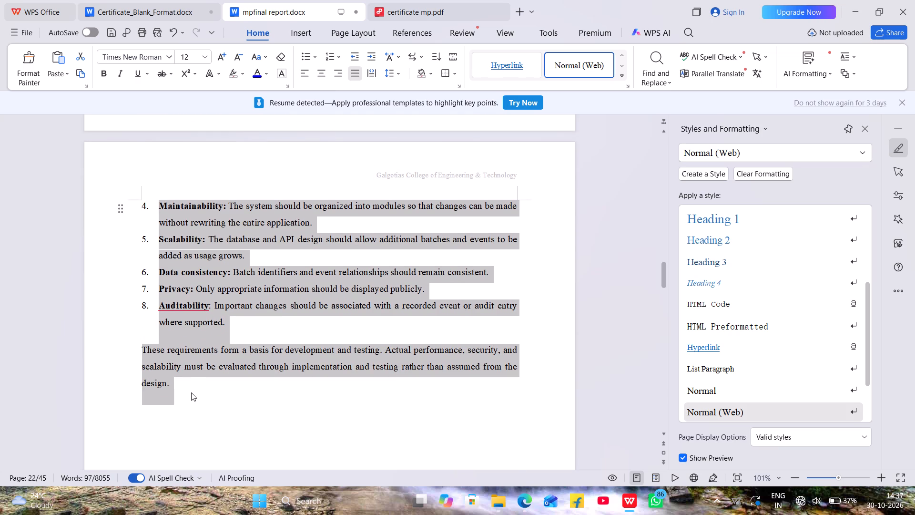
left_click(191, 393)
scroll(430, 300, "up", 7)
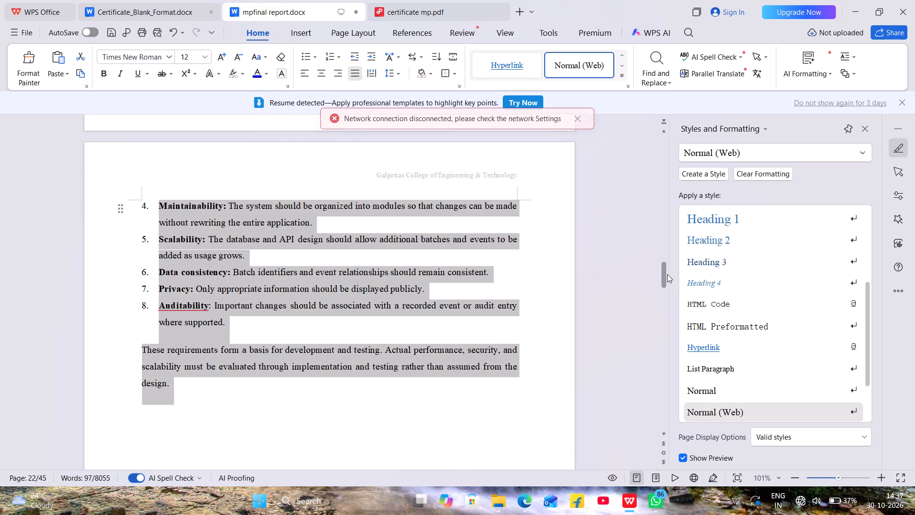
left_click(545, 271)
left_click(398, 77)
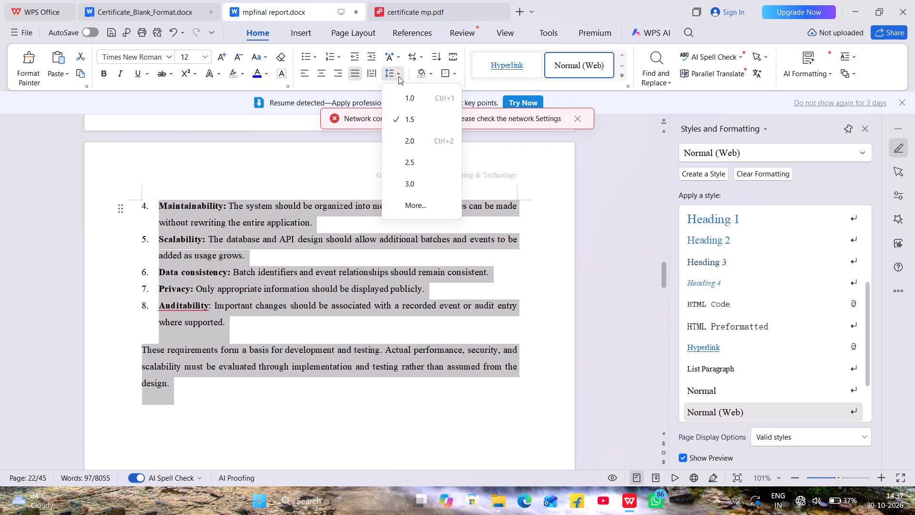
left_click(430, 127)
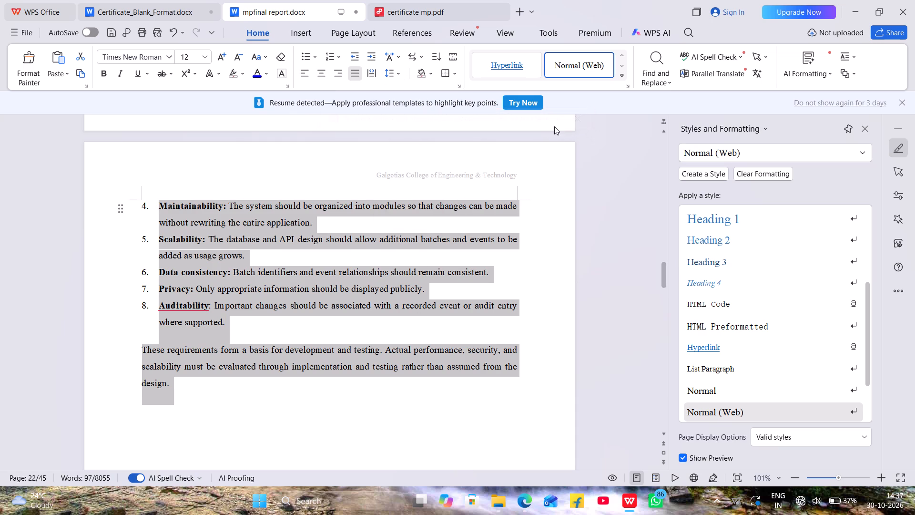
Delete the blank lines between the closing paragraph of section 3.1.6 and the "3.1.7 Limitations and Boundaries" heading.
scroll(552, 227, "down", 2)
scroll(546, 246, "up", 3)
scroll(439, 263, "up", 7)
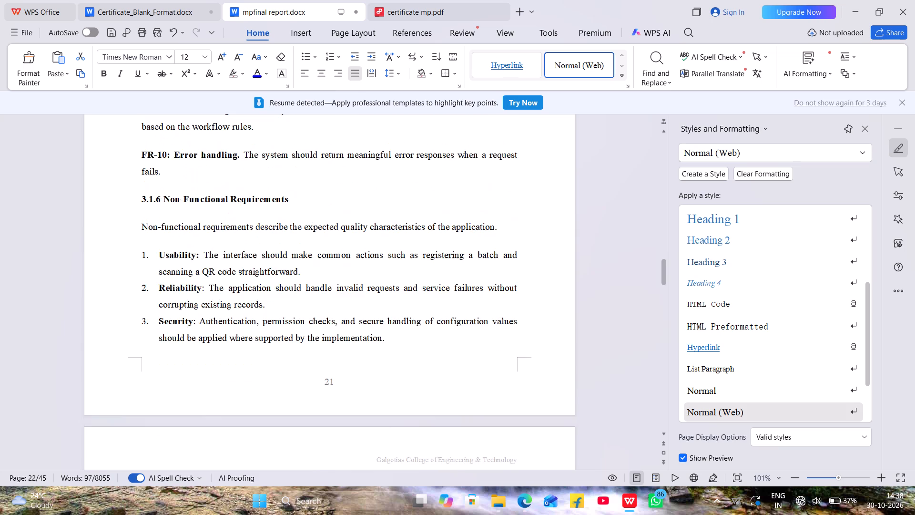
scroll(445, 284, "down", 7)
left_click(306, 452)
scroll(306, 452, "down", 2)
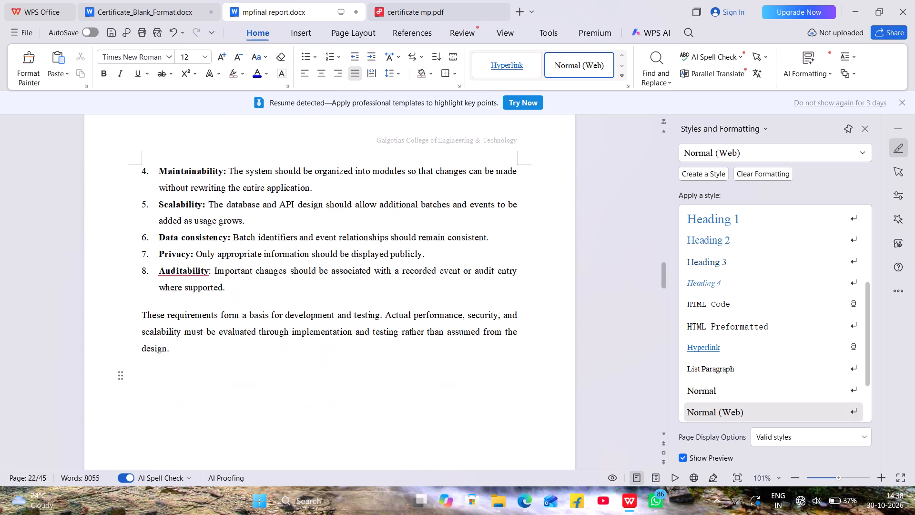
scroll(355, 383, "down", 7)
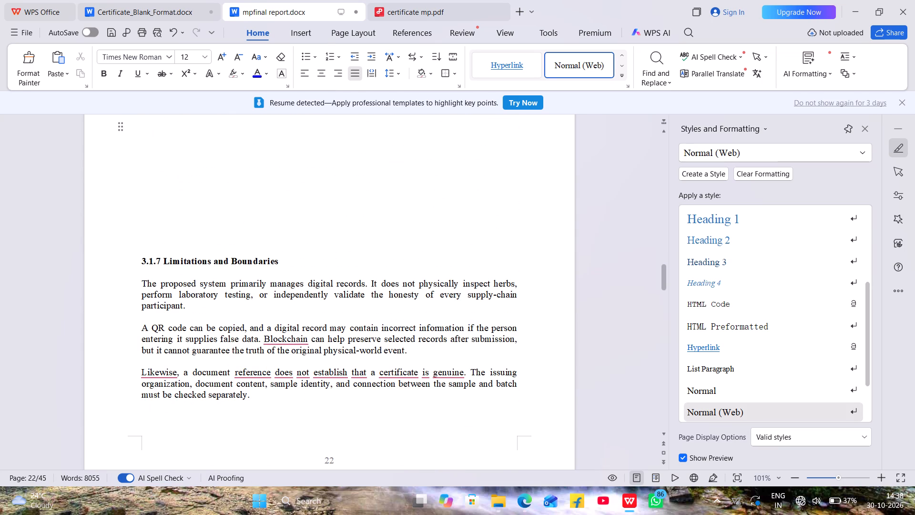
left_click(170, 235)
key("BackSpace")
key("BackSpace")
key("BackSpace")
key("BackSpace")
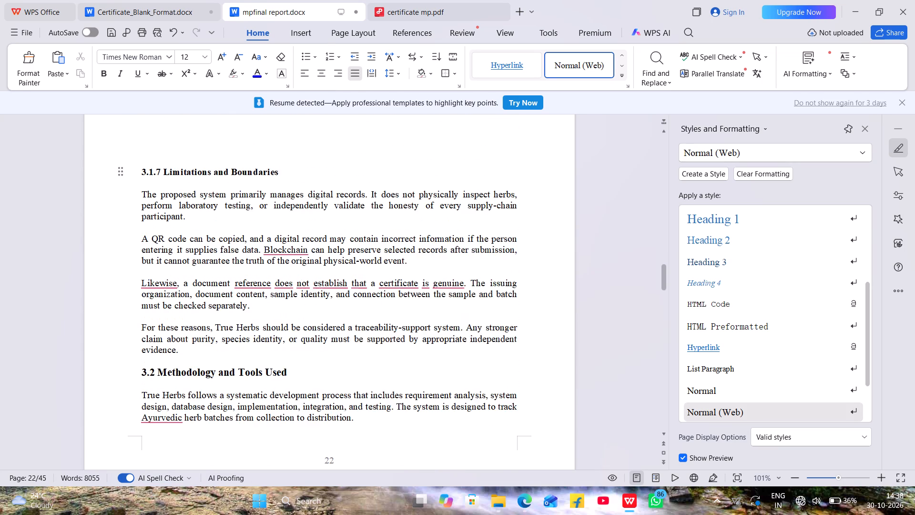
key("BackSpace")
scroll(171, 236, "up", 4)
key("BackSpace")
scroll(276, 368, "down", 1)
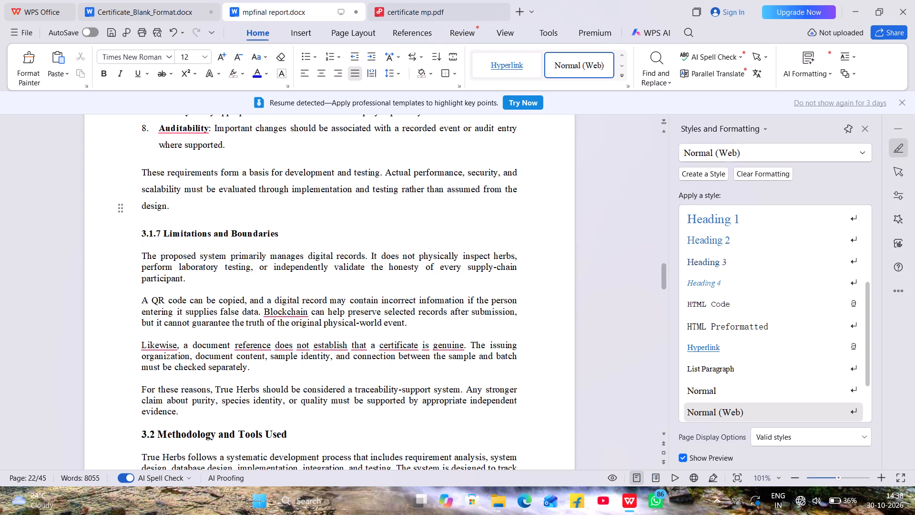
Set line spacing to 1.5 for the four paragraphs under the "3.1.7 Limitations and Boundaries" heading.
left_click_drag(195, 411, 129, 230)
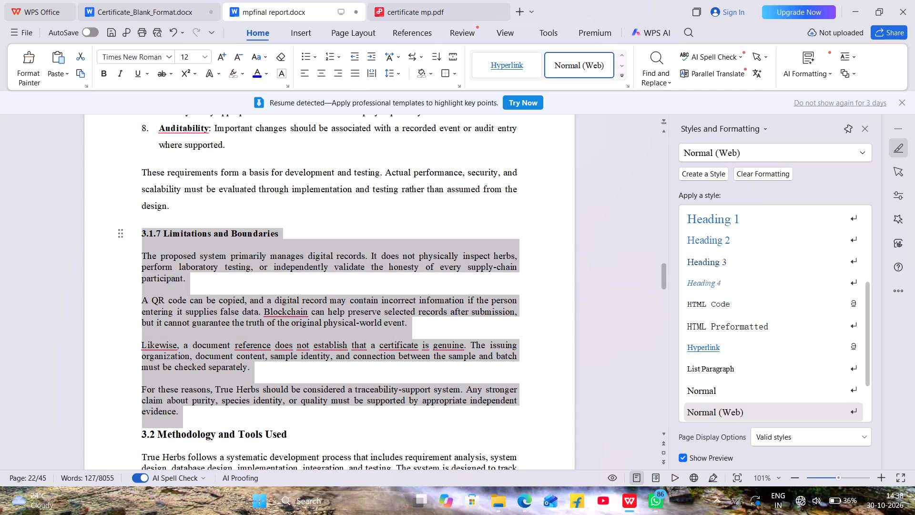
left_click_drag(129, 230, 131, 259)
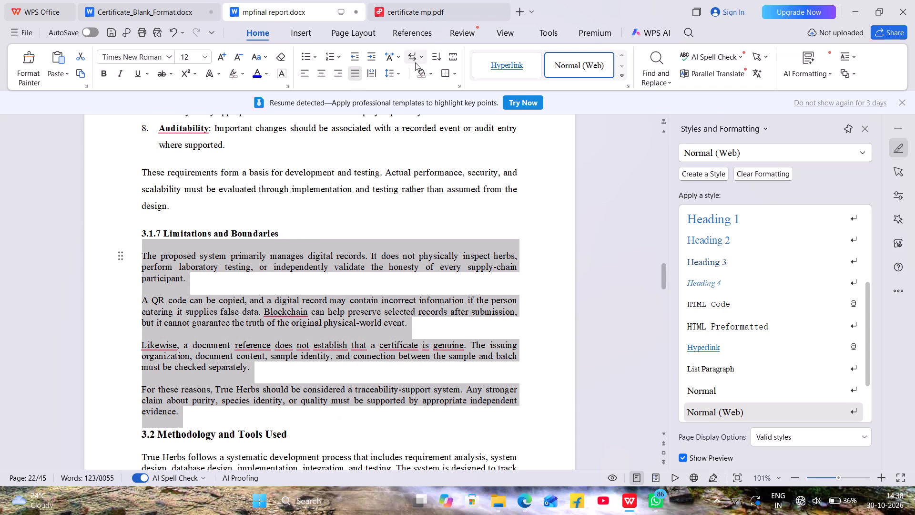
left_click(397, 69)
left_click(408, 117)
Insert two blank lines above the "3.2 Methodology and Tools Used" heading to push it onto the next page.
scroll(343, 204, "down", 6)
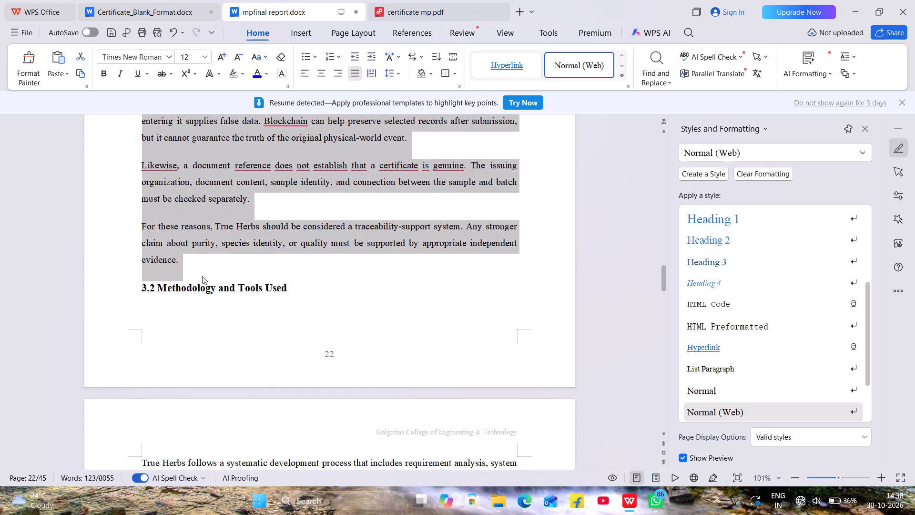
left_click(202, 270)
left_click(208, 271)
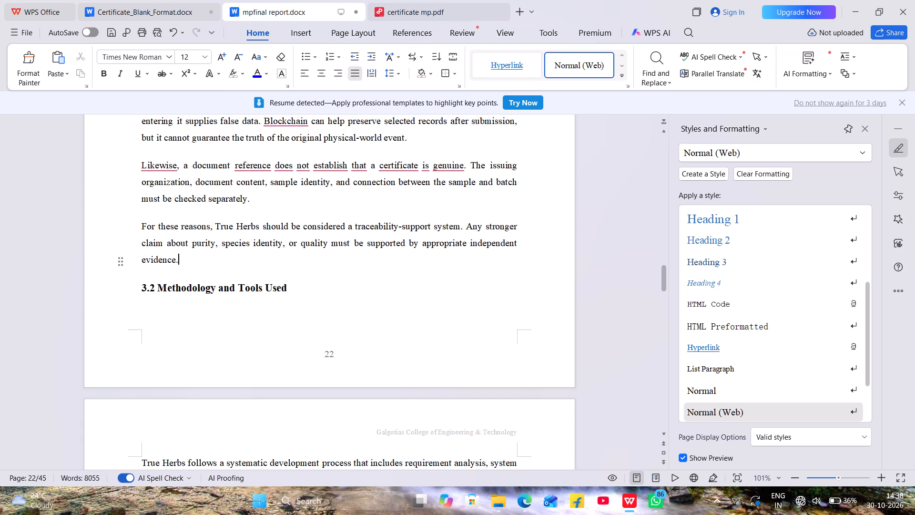
key("Return")
key("Return")
Set line spacing to 1.5 for the two paragraphs under the "3.2 Methodology and Tools Used" heading, above the technology table.
scroll(196, 277, "down", 3)
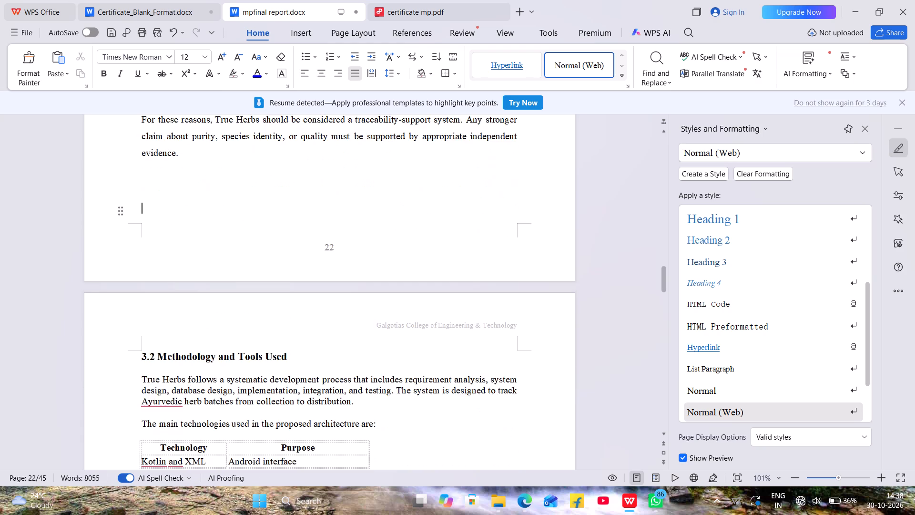
scroll(196, 277, "down", 4)
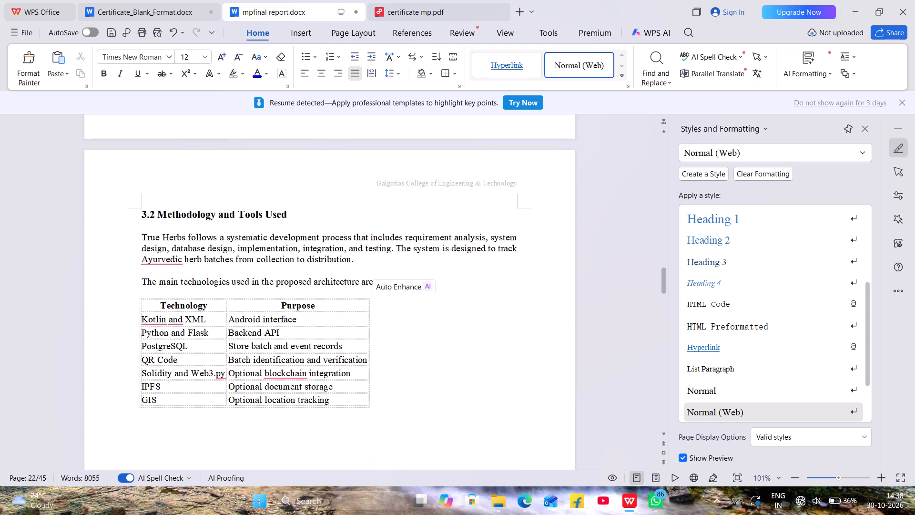
left_click(418, 261)
left_click_drag(396, 281, 159, 234)
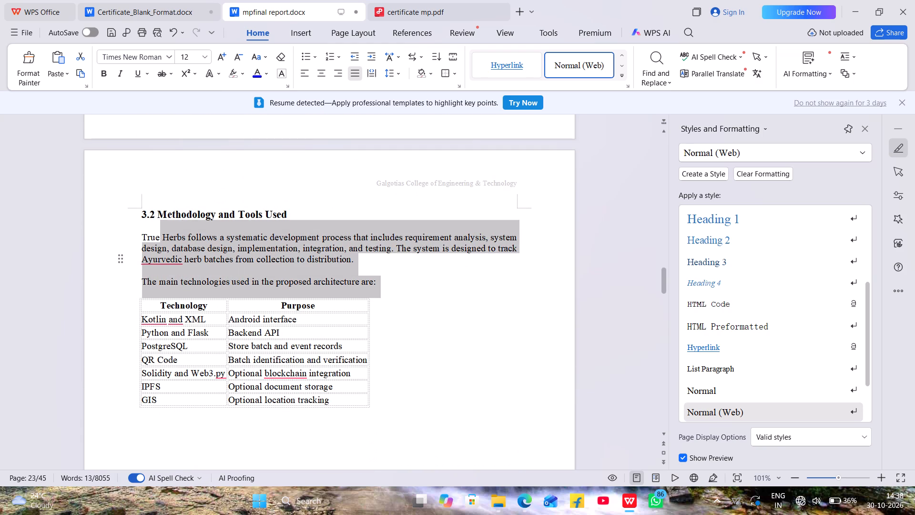
left_click_drag(159, 234, 131, 239)
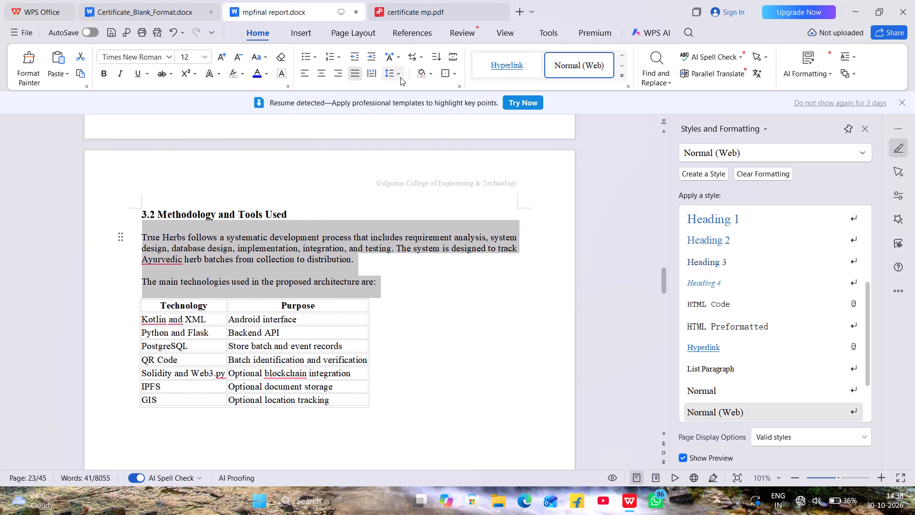
left_click(400, 77)
left_click(402, 118)
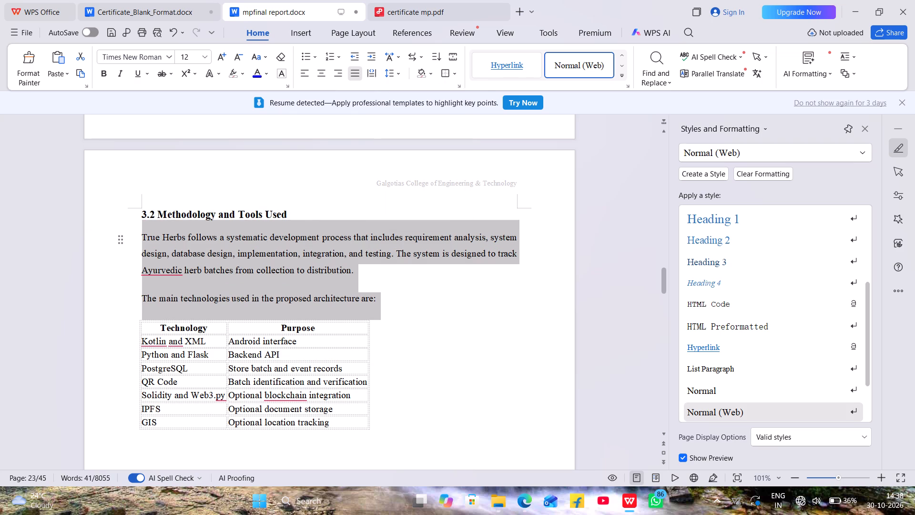
Delete the surplus blank lines between the technology table and the "3.3 Environment Setup" heading.
scroll(397, 137, "down", 4)
scroll(379, 209, "down", 1)
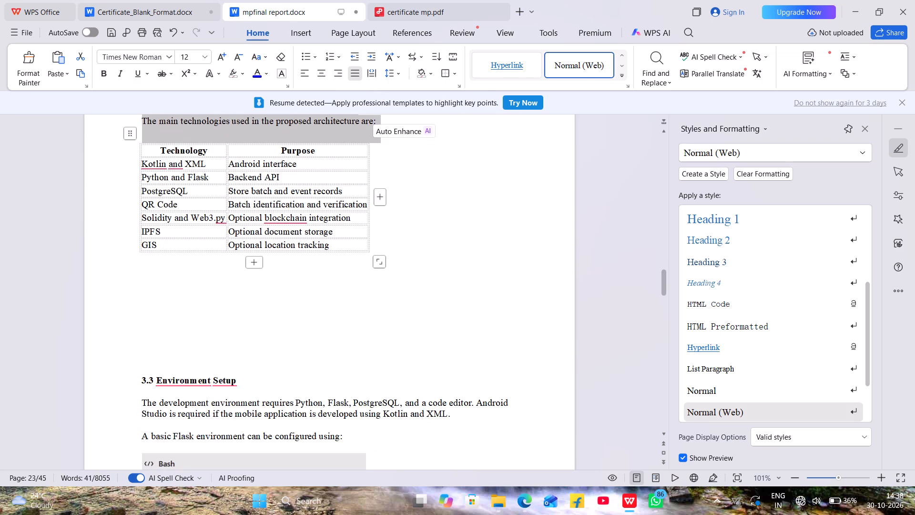
left_click(174, 349)
key("BackSpace")
key("BackSpace")
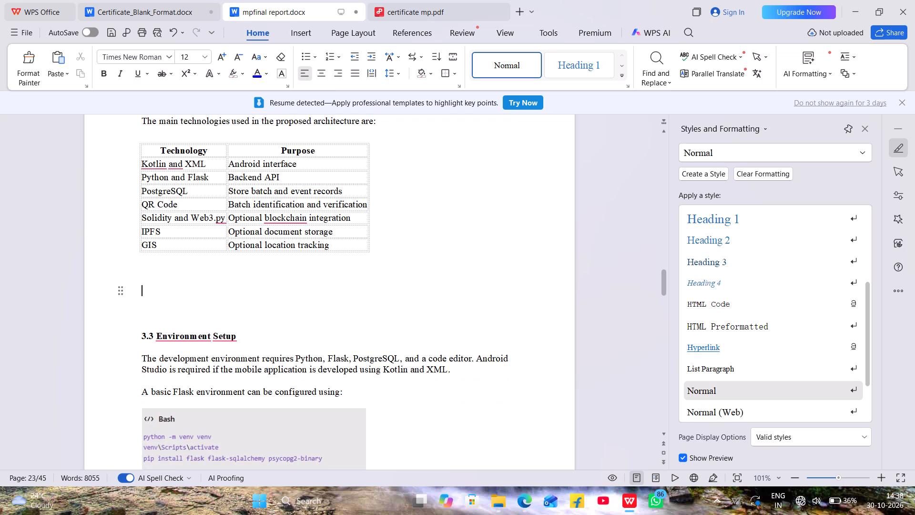
key("BackSpace")
left_click(160, 303)
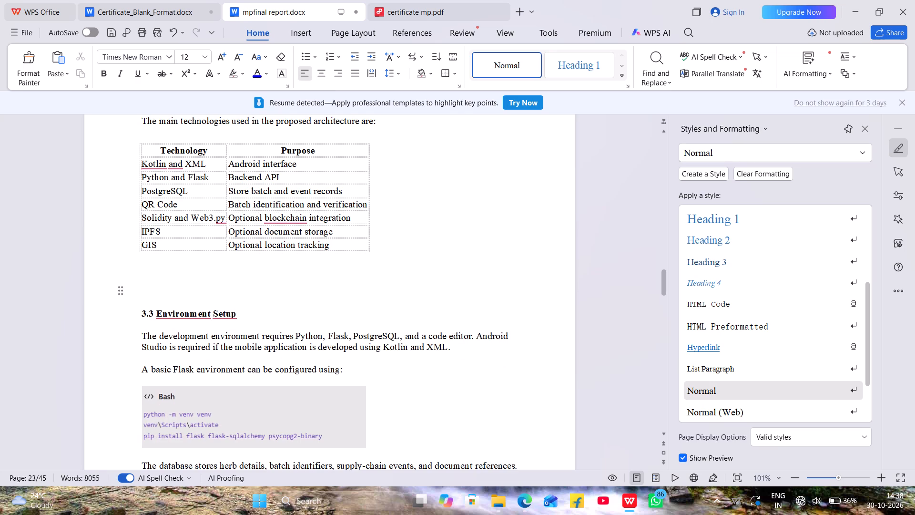
key("BackSpace")
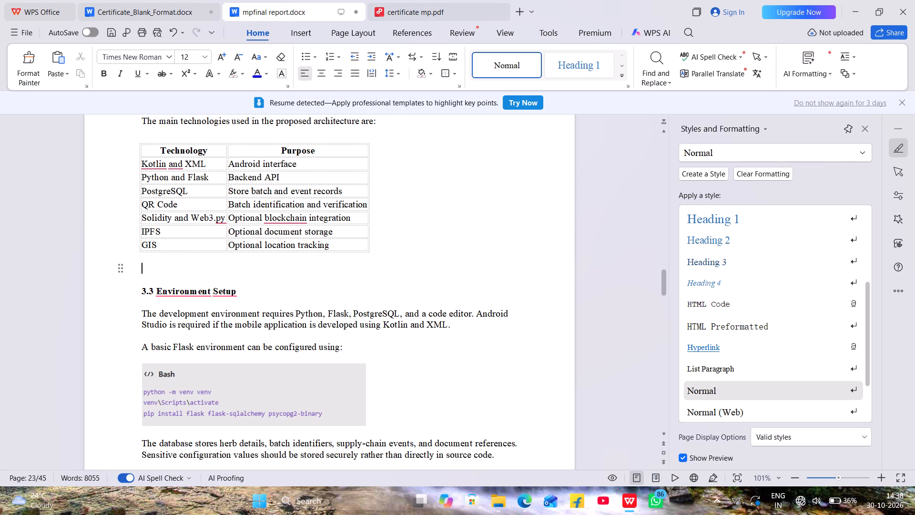
key("BackSpace")
Set line spacing to 1.5 for the whole body of section 3.3, including the Bash code block and the database paragraph.
scroll(153, 312, "down", 5)
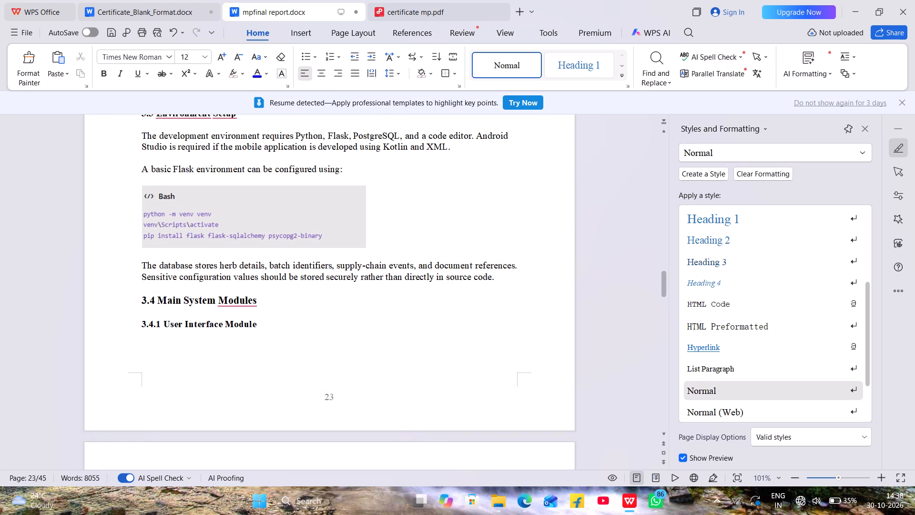
left_click_drag(516, 286, 136, 139)
left_click(397, 77)
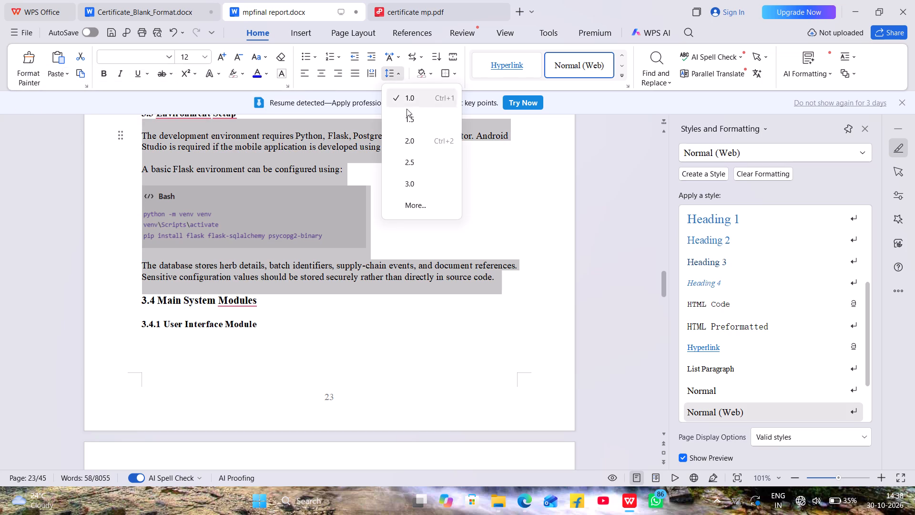
left_click(405, 123)
left_click(427, 261)
Insert two blank lines above the "3.4 Main System Modules" heading to push it onto the next page.
scroll(419, 265, "down", 5)
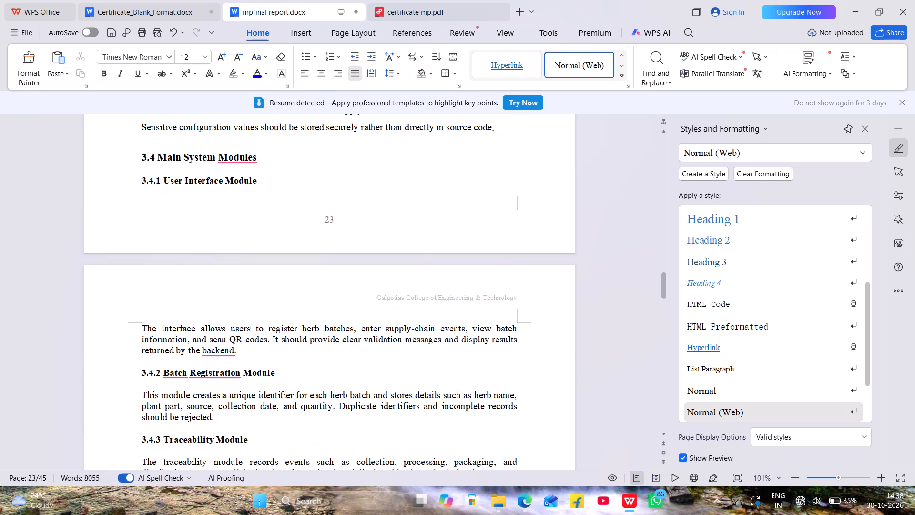
scroll(411, 268, "down", 1)
scroll(411, 268, "up", 3)
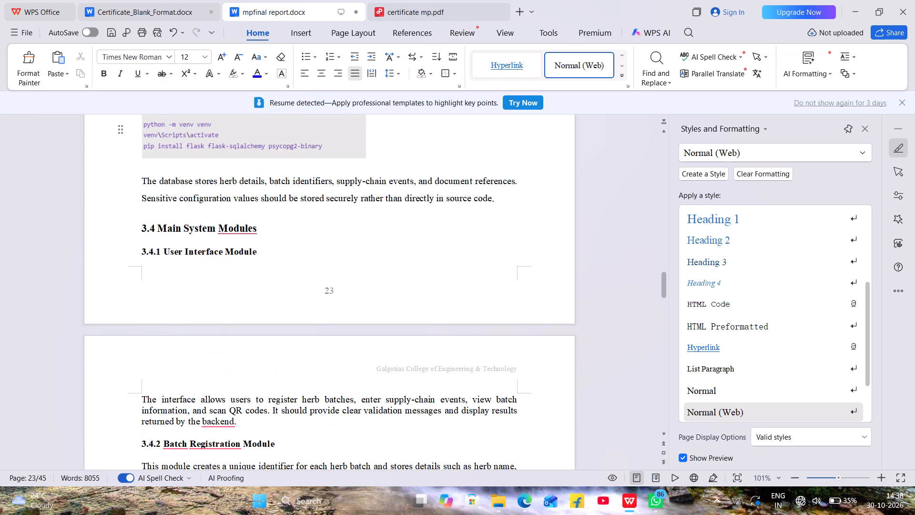
left_click(517, 205)
key("Return")
key("Return")
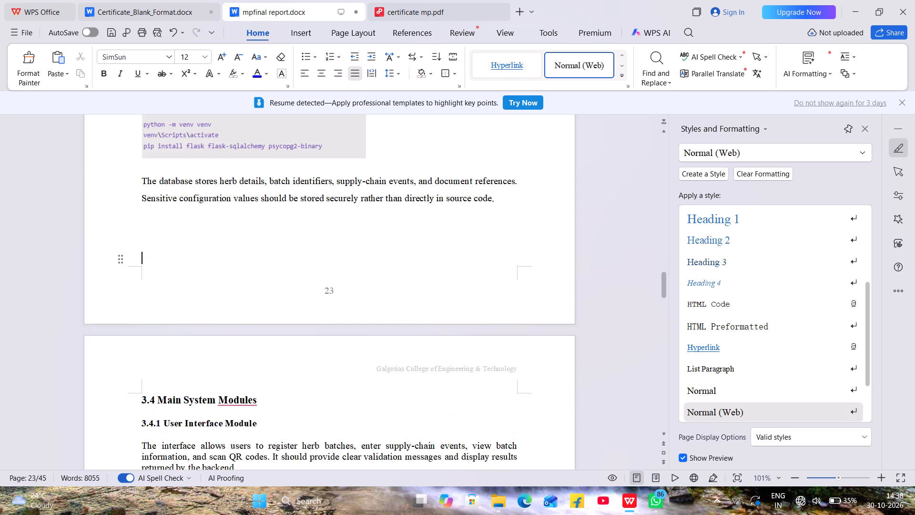
Delete the five blank lines between the traceability module paragraph and the "3.4.4 Database Module" heading.
scroll(517, 206, "down", 3)
scroll(365, 413, "down", 2)
scroll(227, 428, "down", 7)
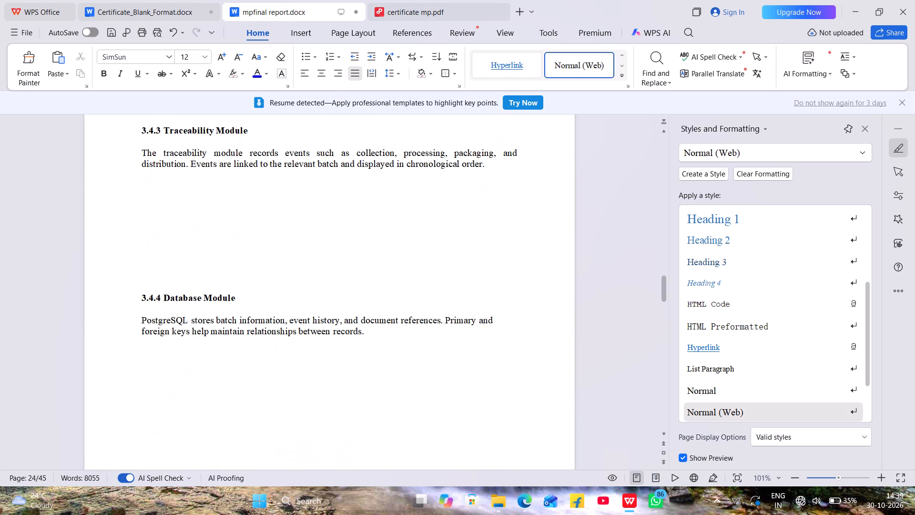
left_click(189, 272)
key("BackSpace")
key("BackSpace")
key("BackSpace")
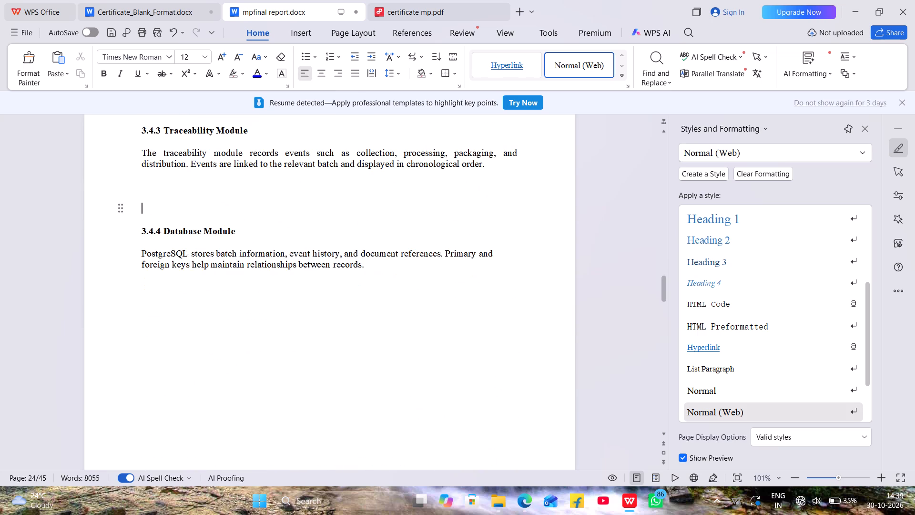
key("BackSpace")
key("BackSpace")
Delete the blank line between the database relationship diagram and its "Figure 3.5" caption.
scroll(189, 272, "down", 6)
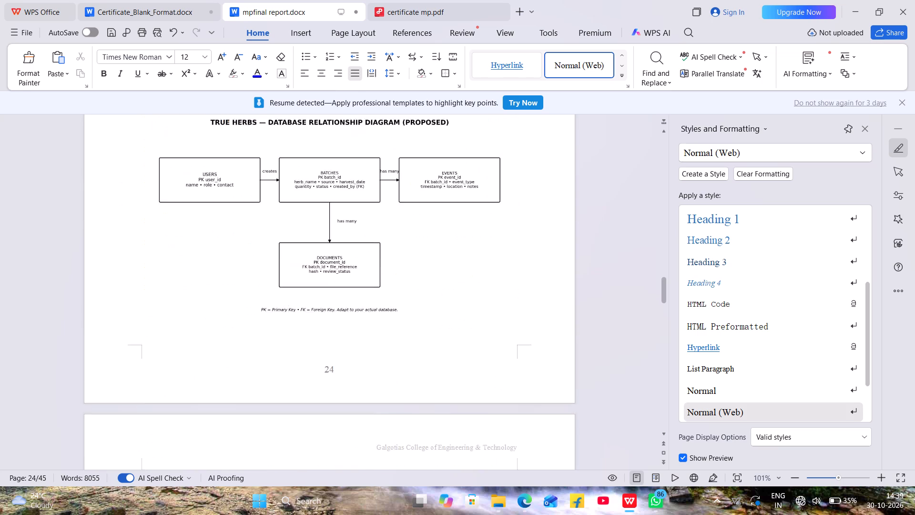
scroll(189, 272, "down", 5)
scroll(239, 277, "up", 2)
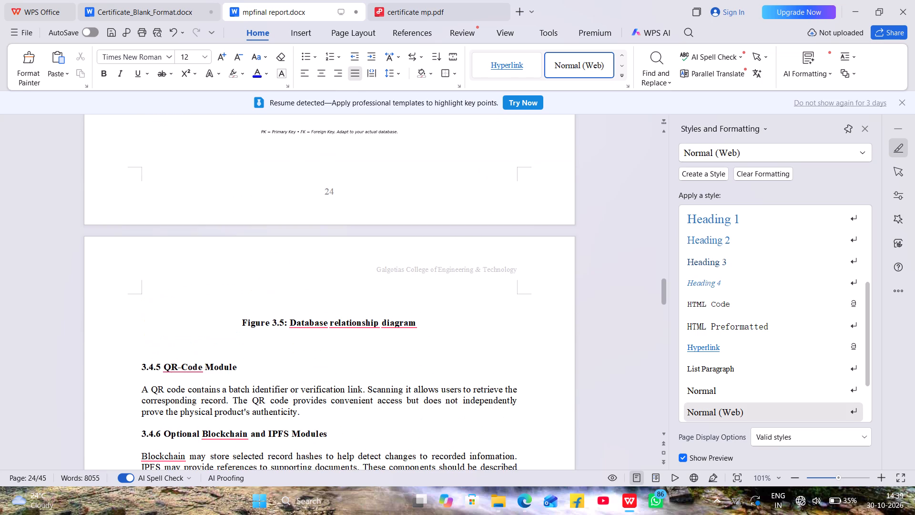
left_click(250, 292)
key("BackSpace")
Set line spacing to 1.5 from the "3.4.1 User Interface Module" heading through the Figure 3.5 caption.
scroll(244, 295, "up", 2)
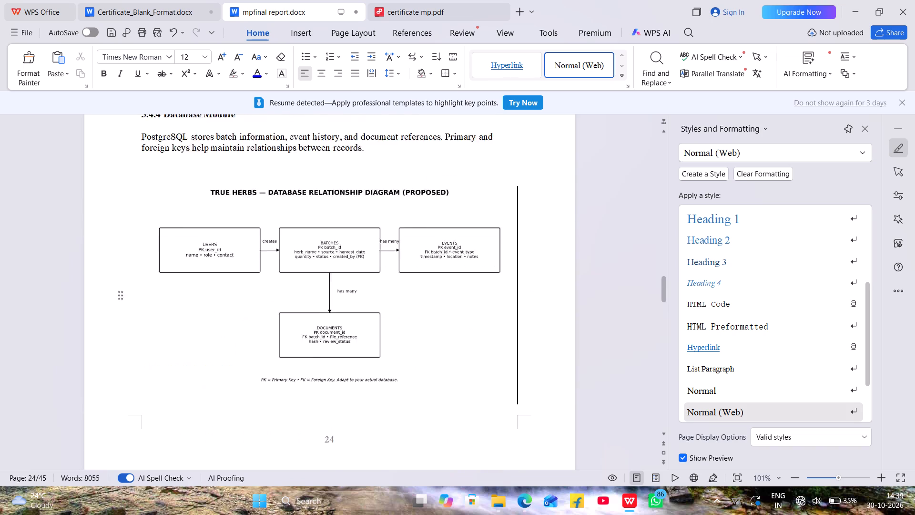
scroll(244, 295, "up", 10)
scroll(244, 296, "down", 6)
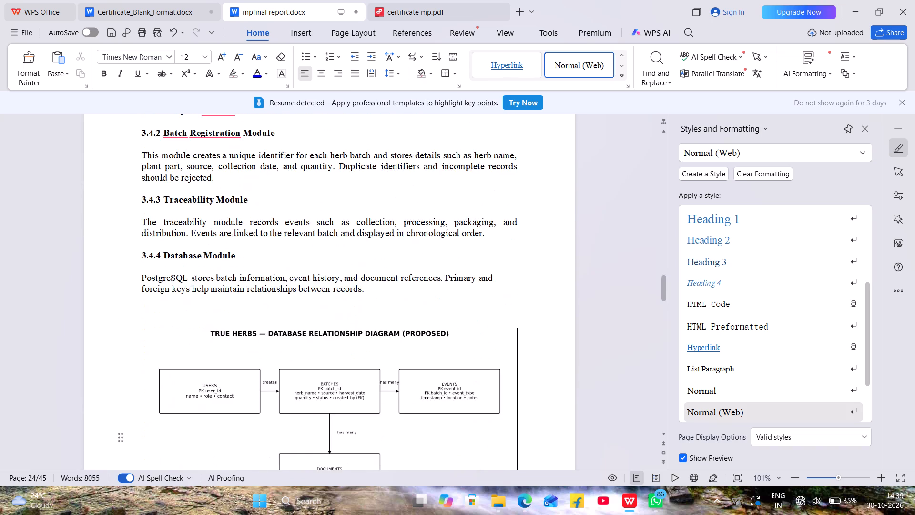
scroll(244, 296, "down", 5)
scroll(401, 425, "down", 4)
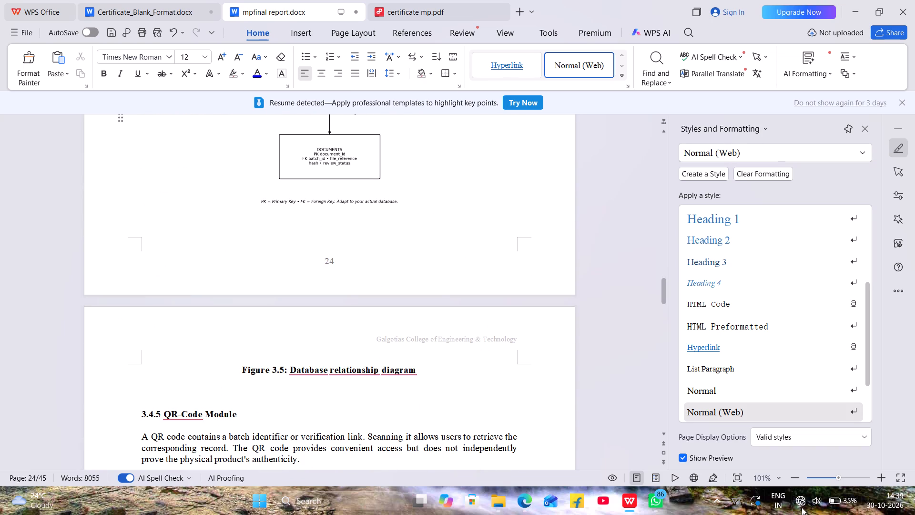
scroll(367, 408, "down", 3)
scroll(307, 323, "up", 4)
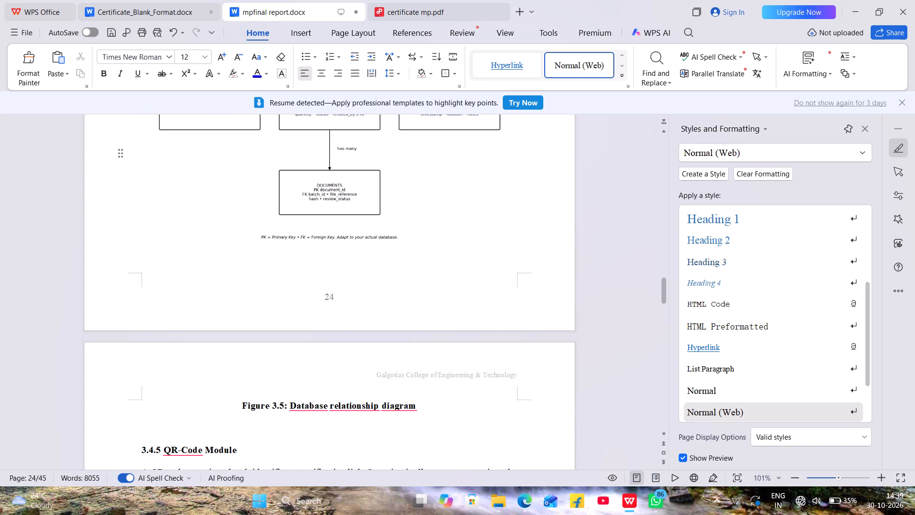
left_click_drag(438, 406, 139, 109)
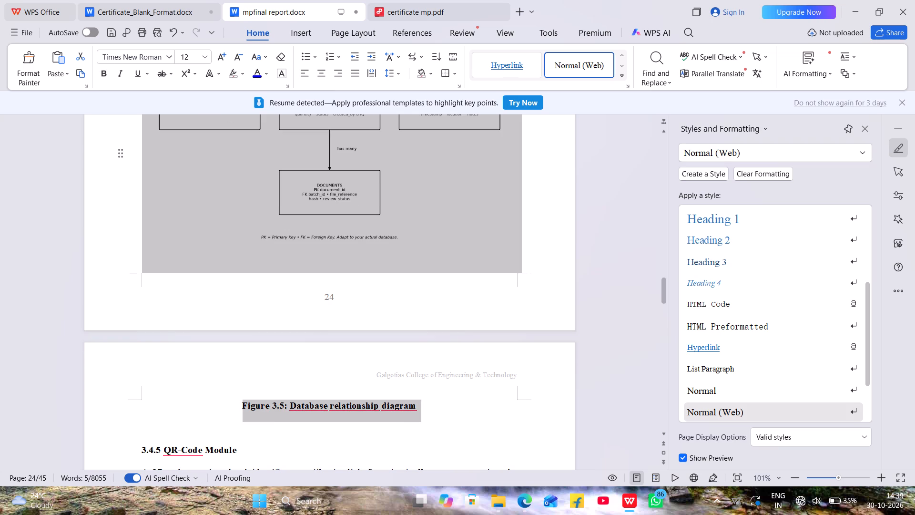
left_click_drag(139, 109, 141, 113)
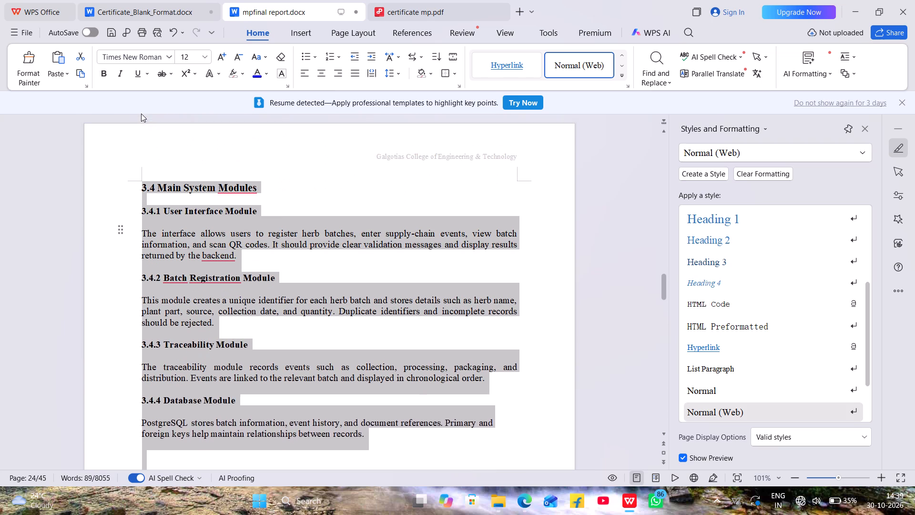
left_click_drag(141, 113, 134, 252)
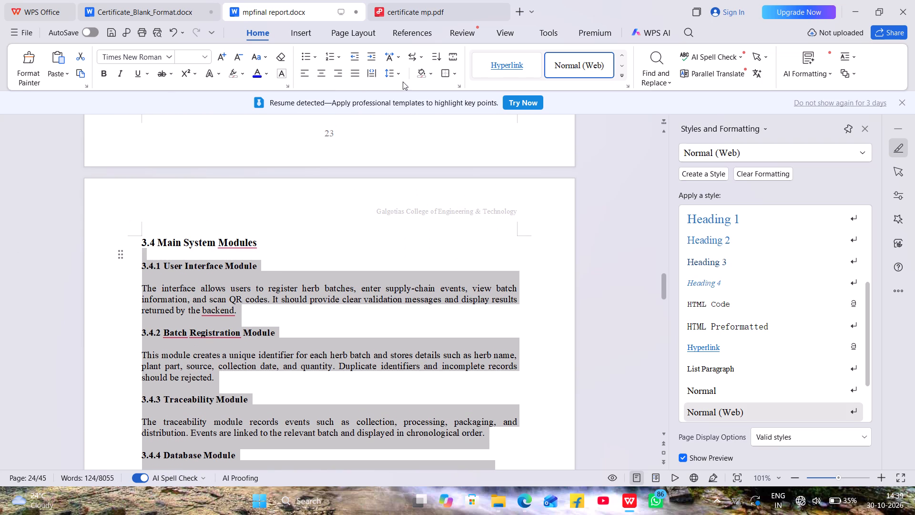
left_click(402, 77)
left_click(402, 127)
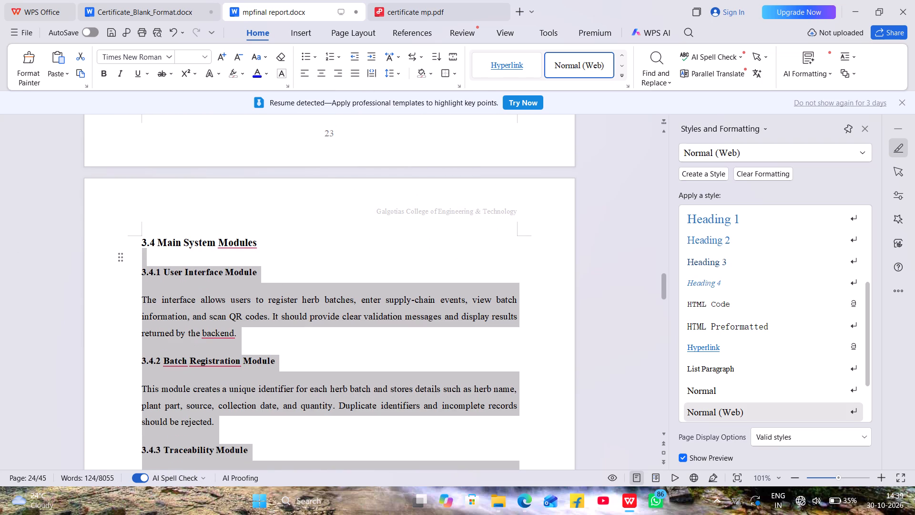
left_click(347, 244)
Insert nine blank lines above the "3.4.4 Database Module" heading to push it down toward the diagram's page.
scroll(347, 245, "down", 15)
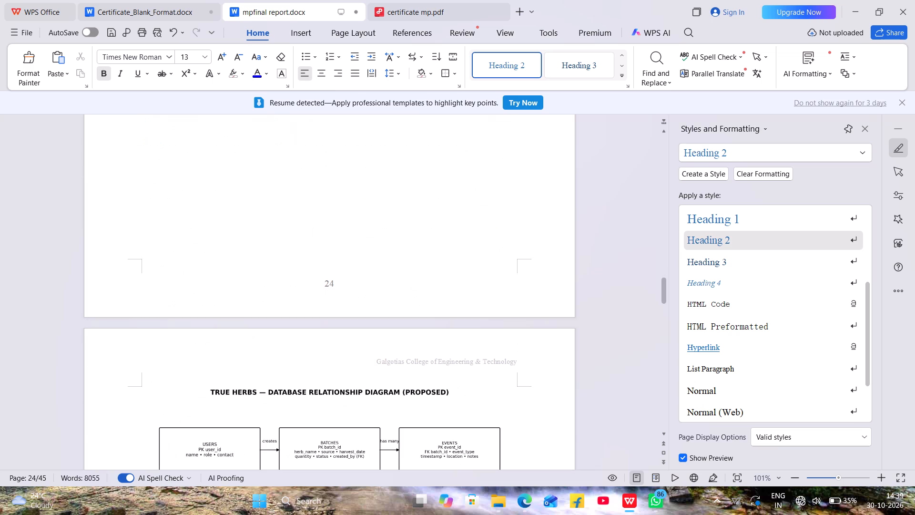
scroll(347, 245, "up", 6)
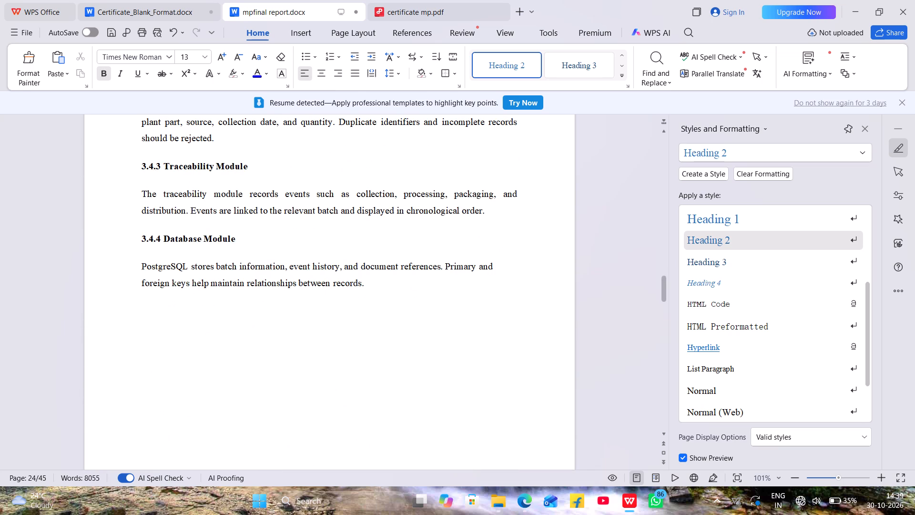
left_click(516, 200)
left_click(484, 206)
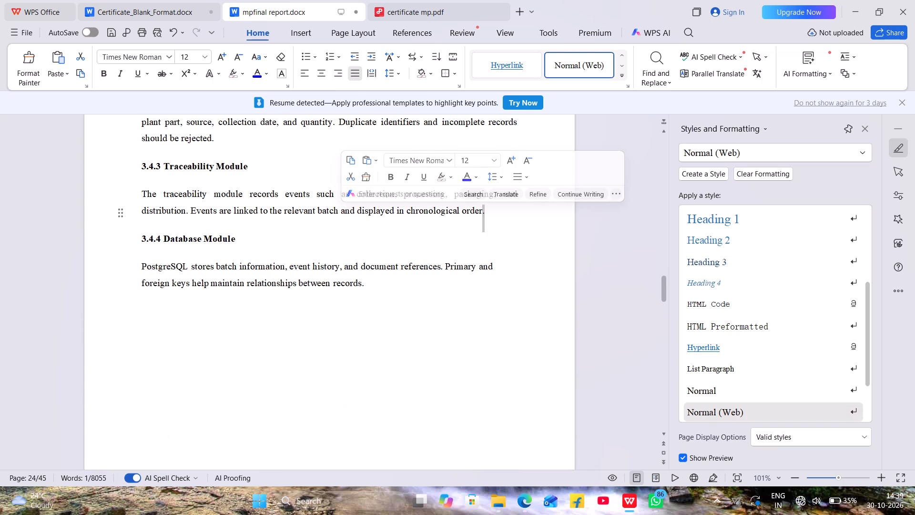
left_click(496, 218)
key("Return")
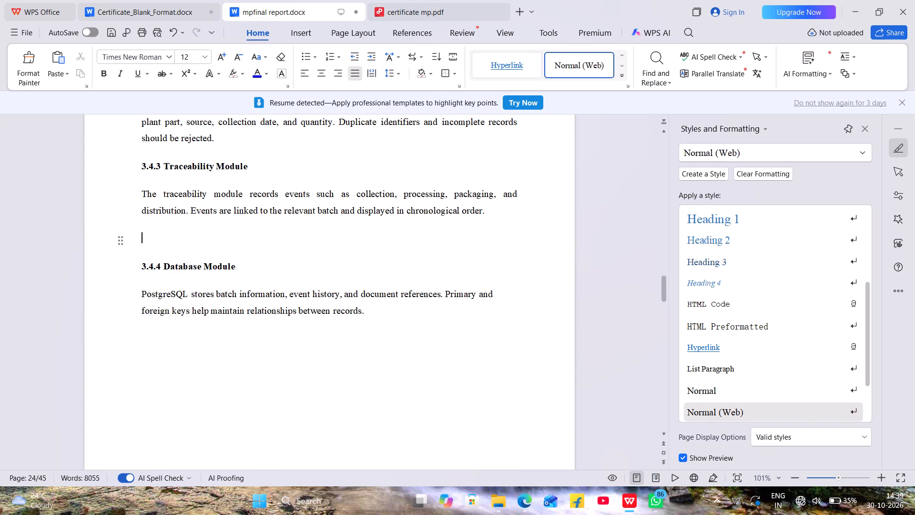
key("Return")
key("Return")
key("Return")
key("Return")
key("Return")
key("Return")
key("Return")
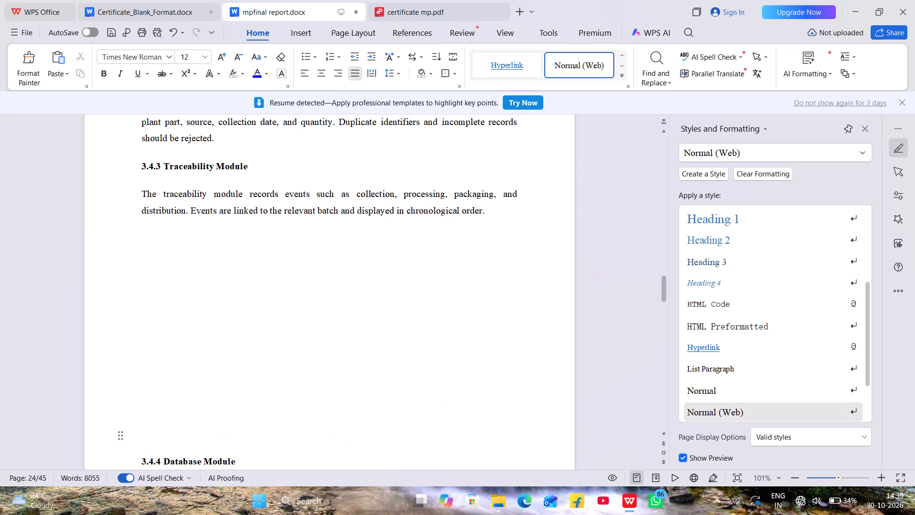
key("Return")
Examine the page layout around the database relationship diagram and the following sections 3.4.5 to 3.5.
scroll(498, 224, "down", 15)
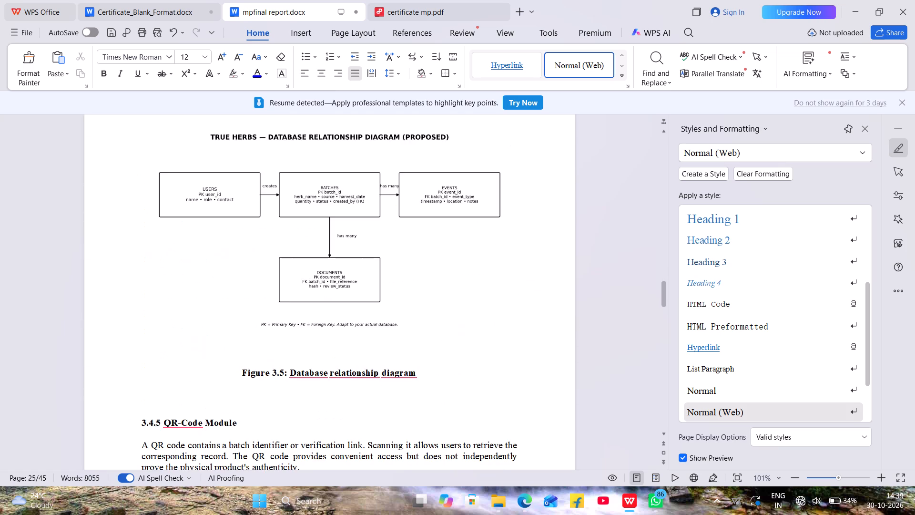
scroll(497, 223, "down", 10)
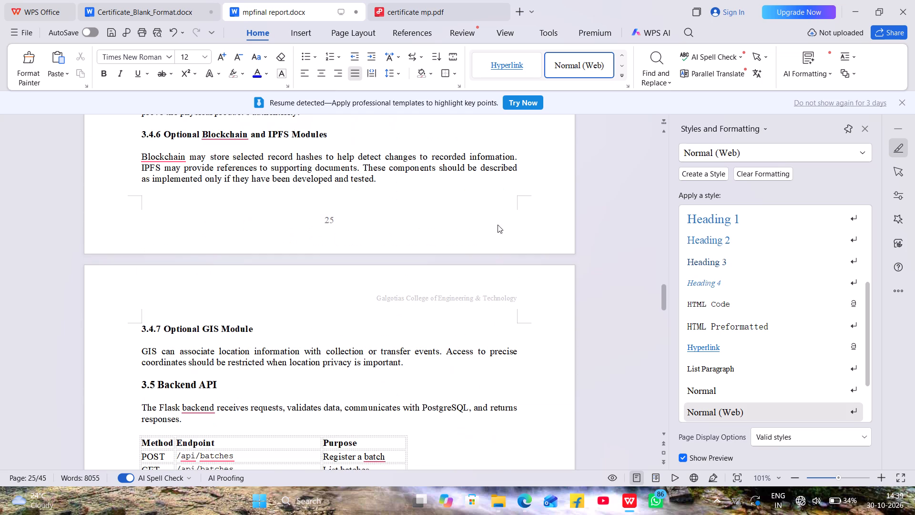
scroll(498, 225, "down", 2)
scroll(427, 322, "up", 6)
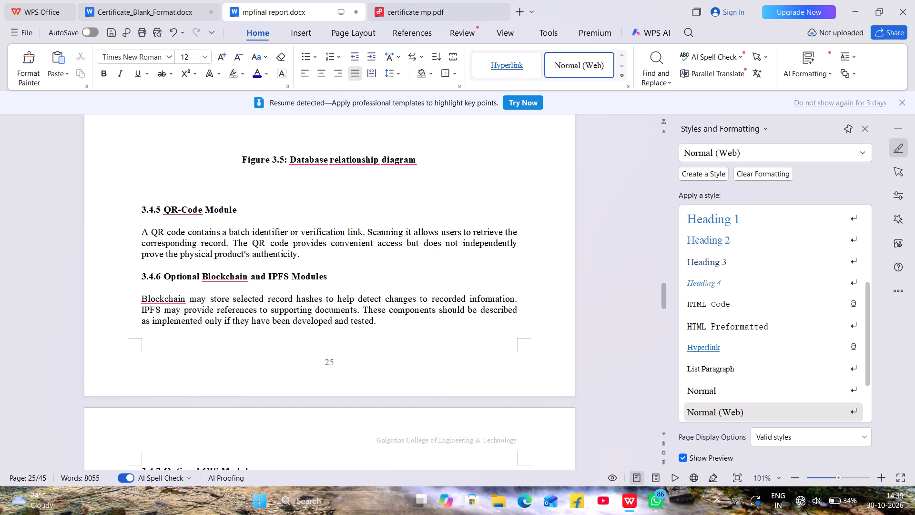
Set line spacing to 1.5 for sections 3.4.5 QR-Code Module and 3.4.6 Optional Blockchain and IPFS Modules.
left_click_drag(379, 330, 148, 217)
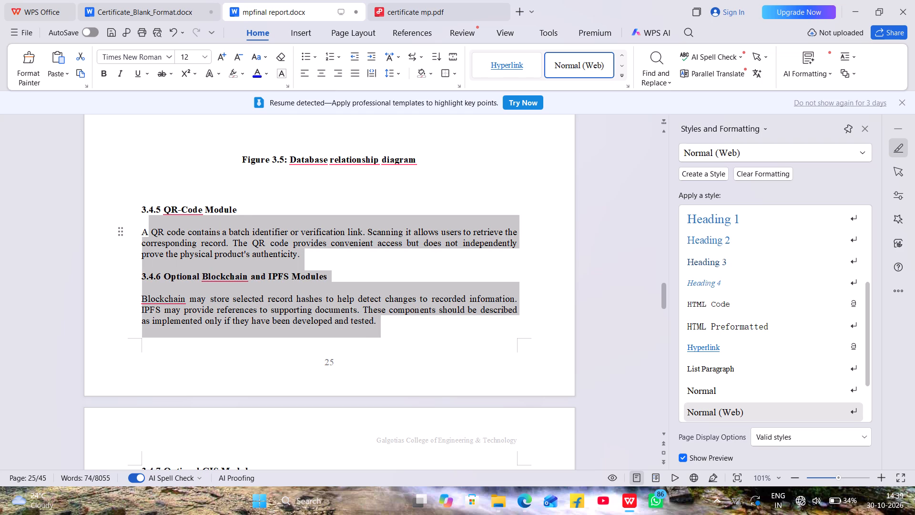
left_click_drag(148, 217, 143, 201)
left_click(399, 75)
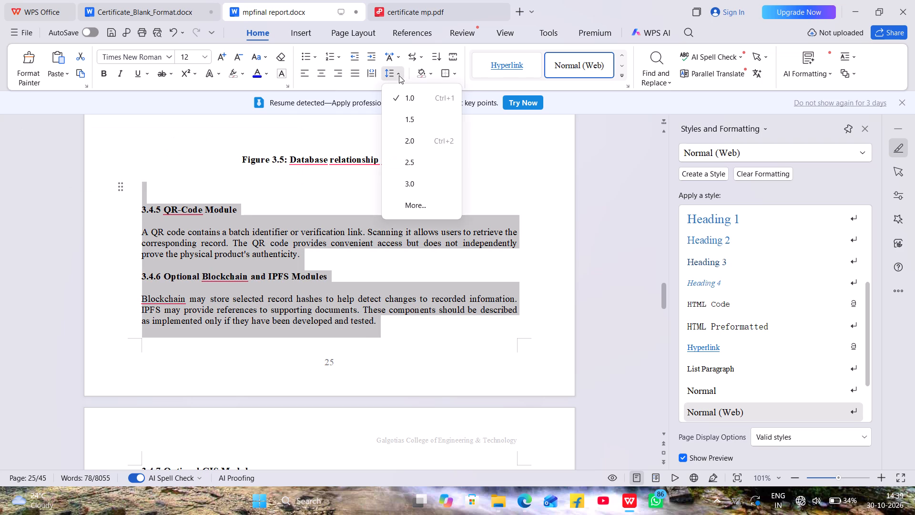
left_click(421, 124)
Set line spacing to 1.5 from the "3.4.7 Optional GIS Module" heading through the end of the document.
scroll(422, 124, "down", 15)
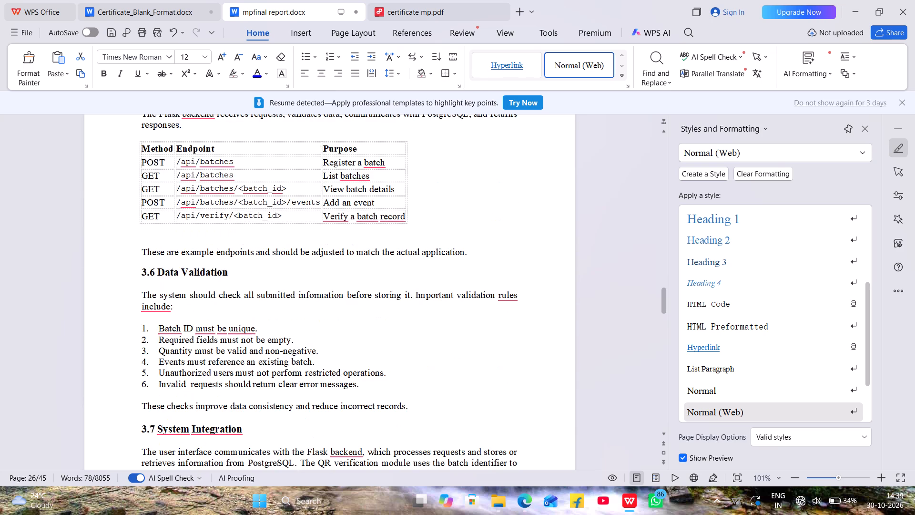
scroll(418, 128, "up", 4)
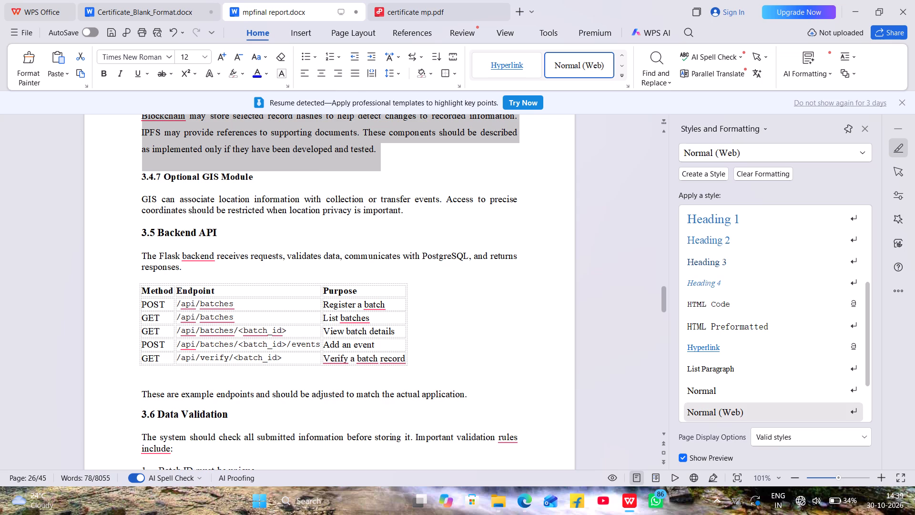
left_click_drag(140, 175, 346, 514)
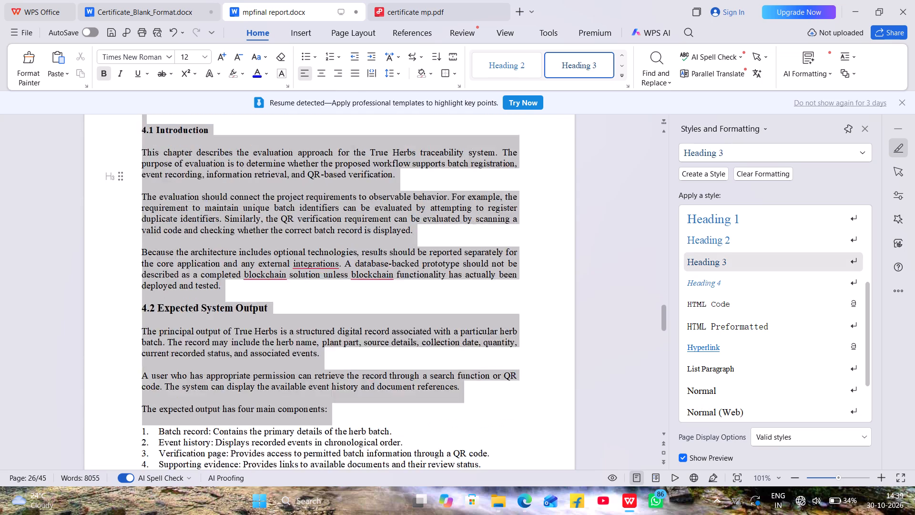
left_click_drag(346, 514, 409, 514)
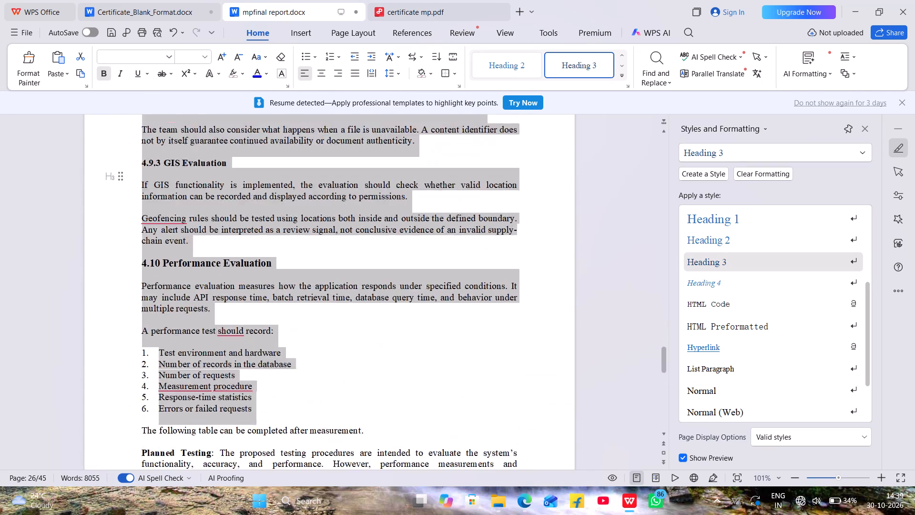
left_click_drag(409, 514, 431, 514)
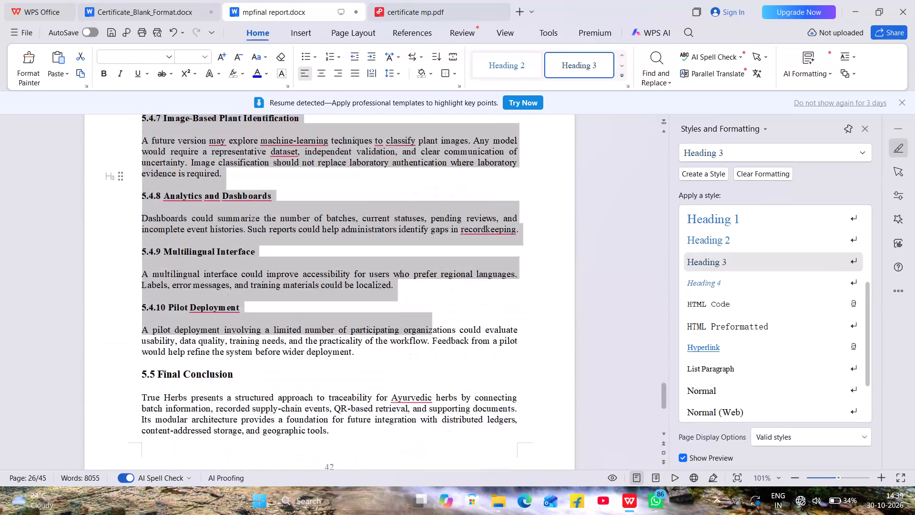
left_click_drag(431, 514, 437, 137)
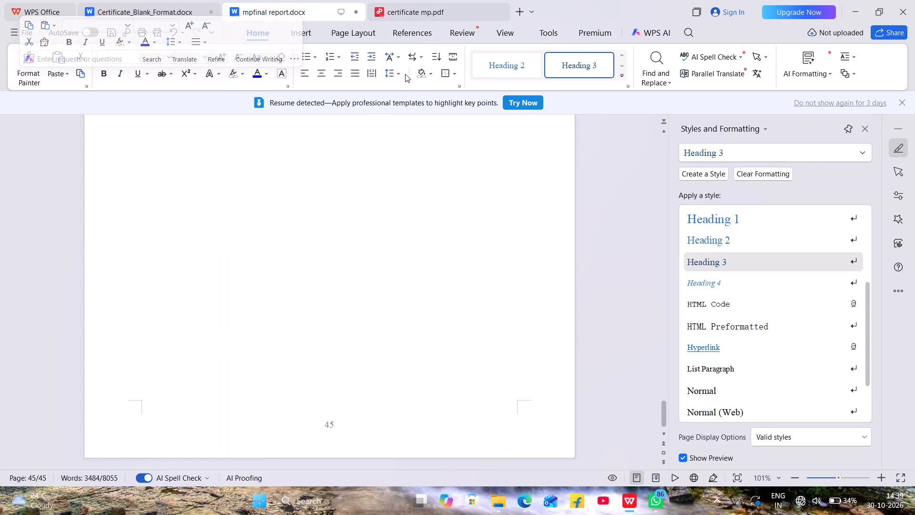
left_click(402, 75)
left_click(420, 122)
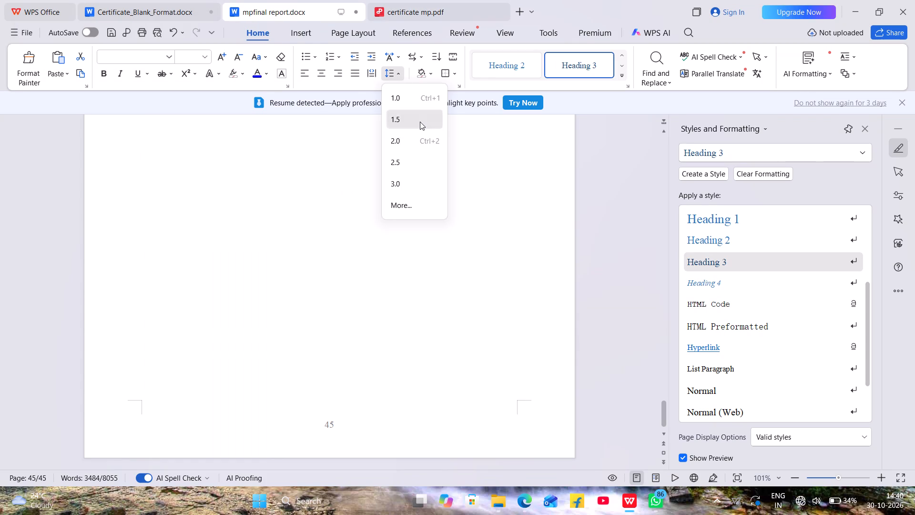
Review the spacing and page breaks backward from Chapter 5 through the start of Chapter 4.
scroll(249, 222, "up", 8)
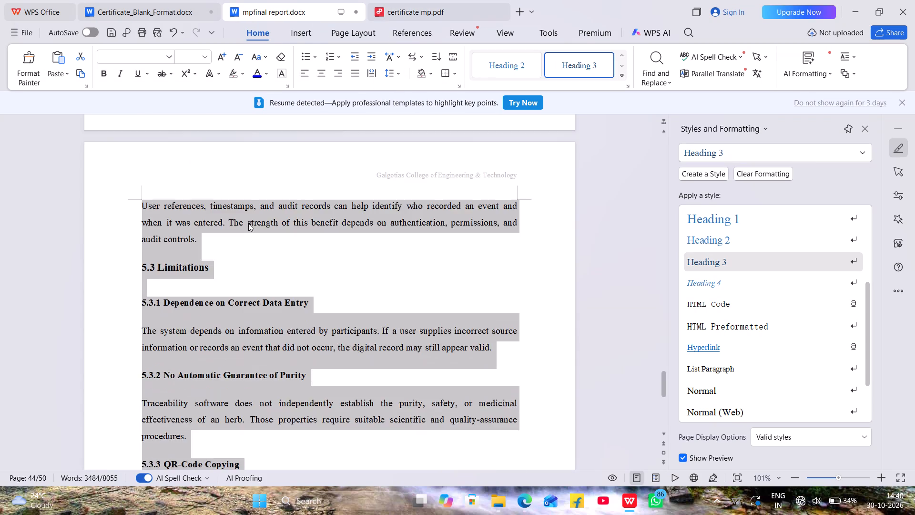
scroll(248, 223, "up", 12)
scroll(248, 223, "up", 14)
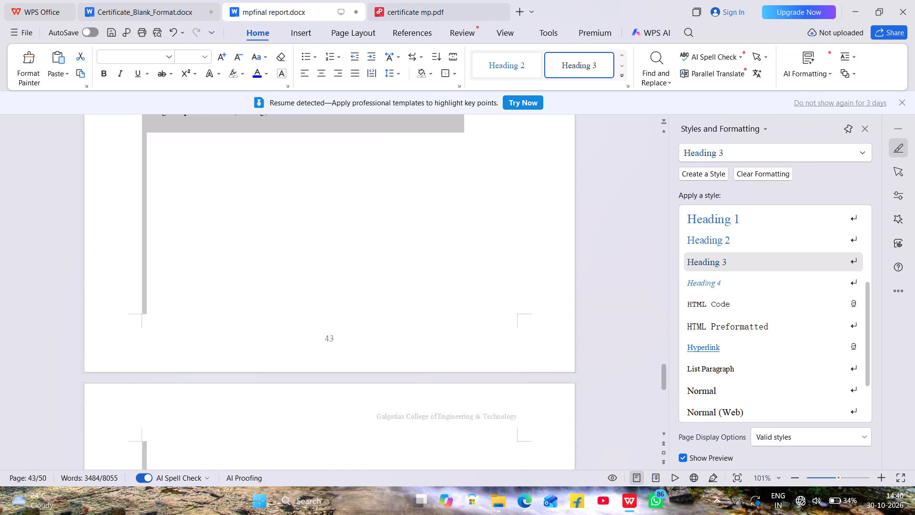
scroll(240, 215, "up", 7)
scroll(215, 270, "up", 10)
scroll(240, 146, "up", 5)
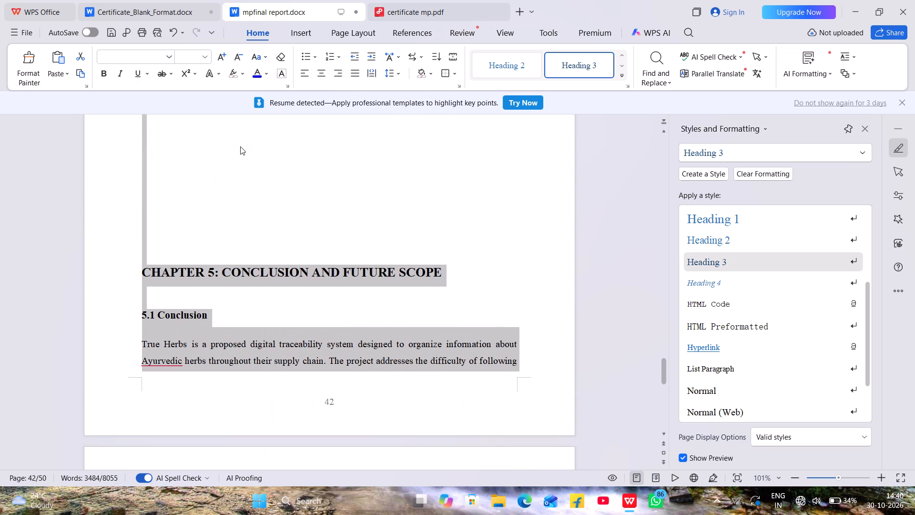
left_click(226, 227)
scroll(214, 224, "up", 9)
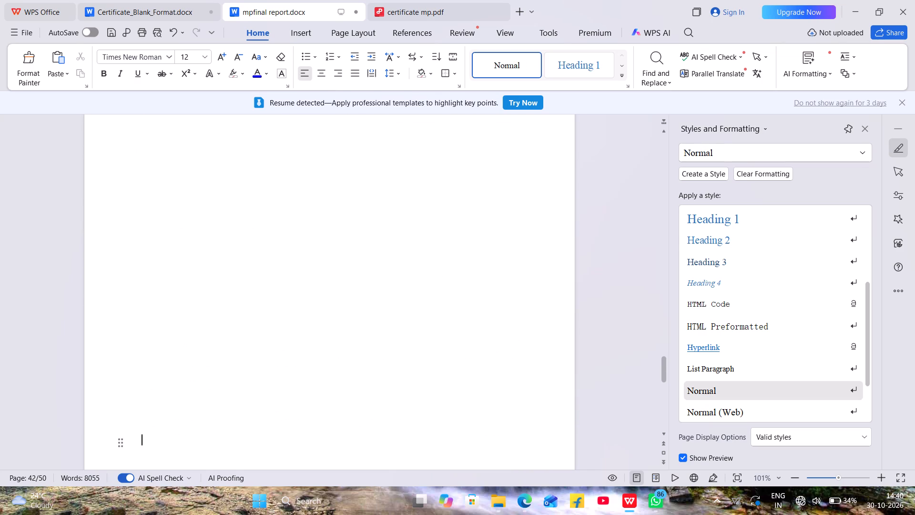
scroll(214, 224, "up", 20)
scroll(214, 224, "up", 5)
scroll(187, 132, "up", 12)
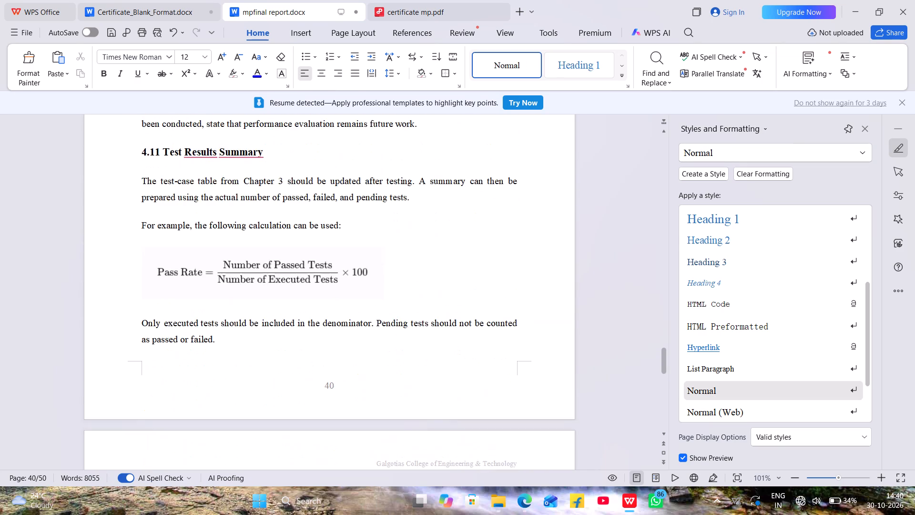
scroll(187, 131, "up", 20)
scroll(187, 131, "up", 18)
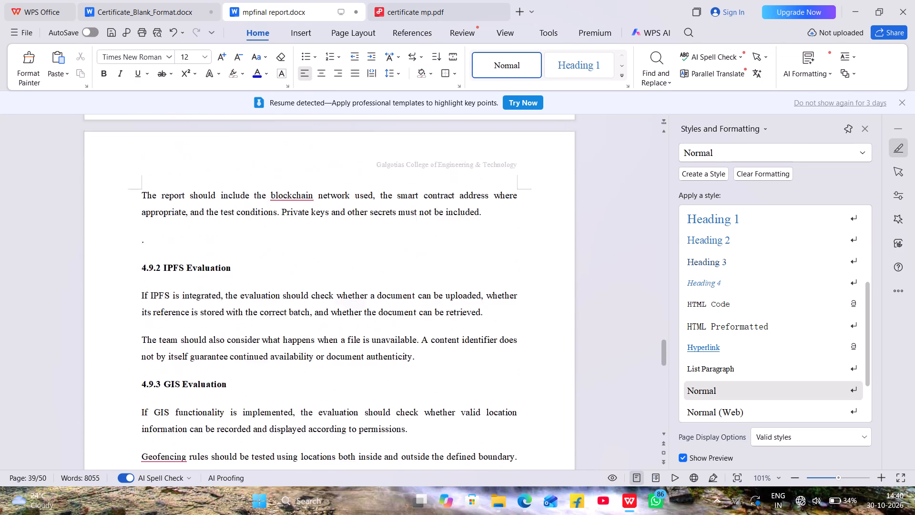
scroll(163, 131, "up", 19)
scroll(163, 131, "up", 15)
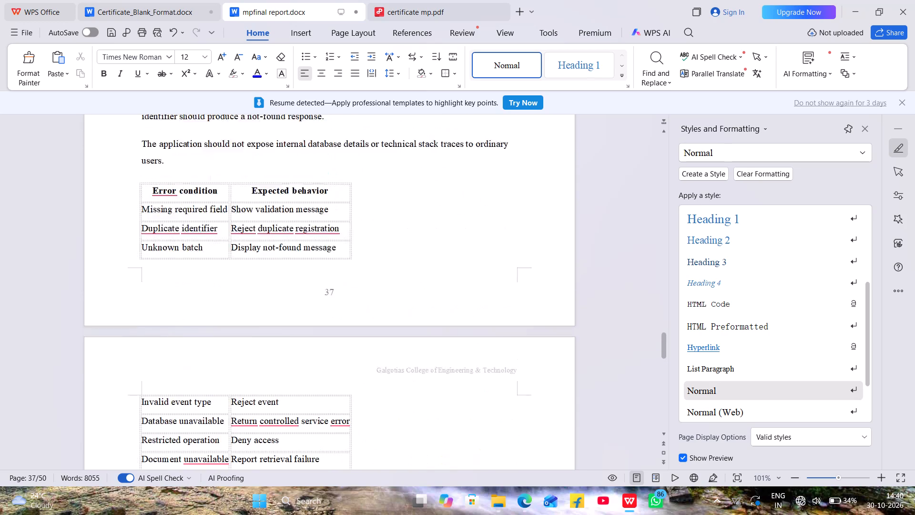
scroll(163, 131, "up", 20)
scroll(163, 131, "up", 18)
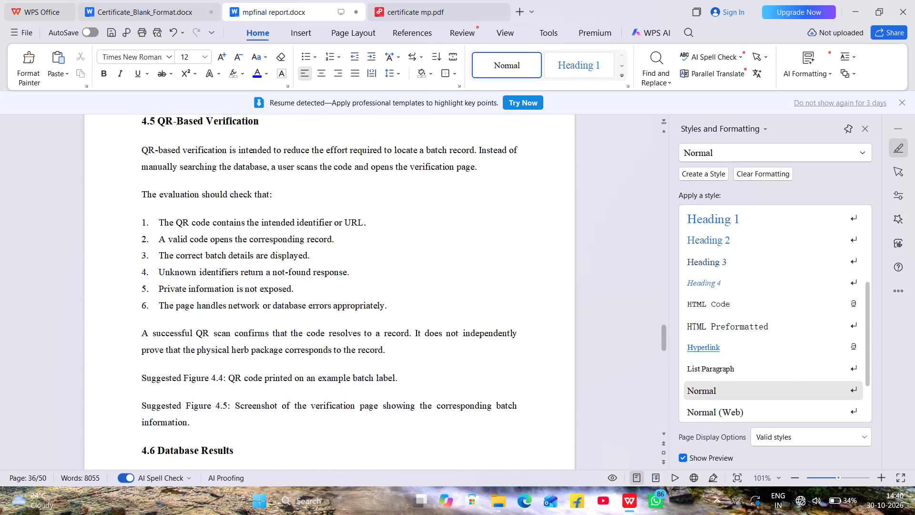
scroll(162, 131, "up", 20)
scroll(162, 131, "up", 18)
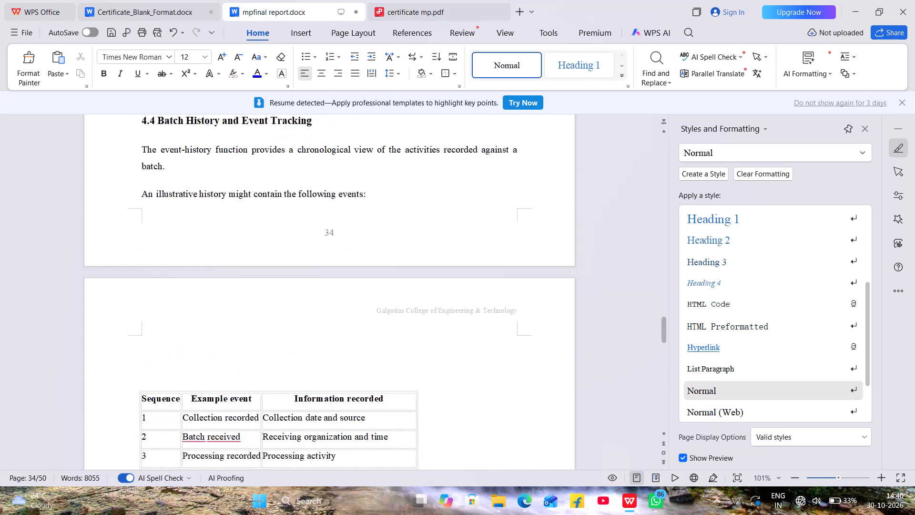
scroll(162, 132, "up", 20)
scroll(162, 132, "up", 18)
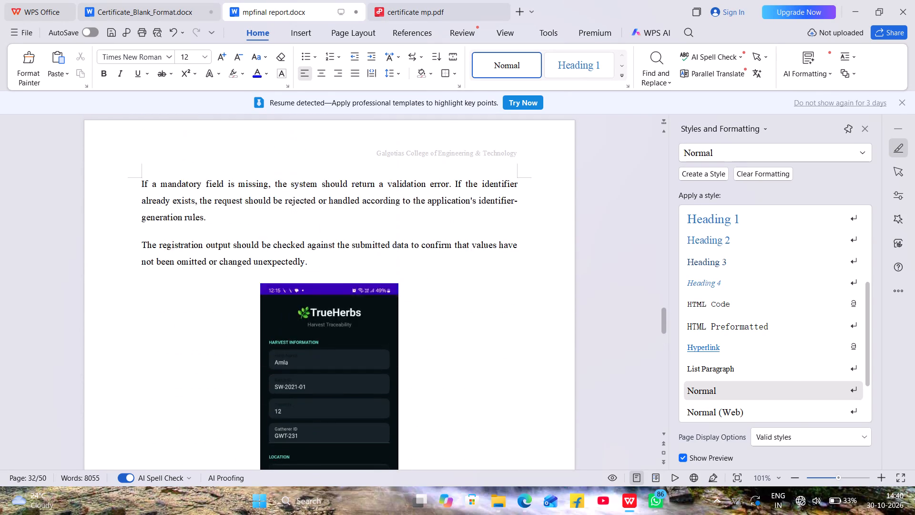
scroll(171, 127, "up", 20)
scroll(171, 127, "up", 17)
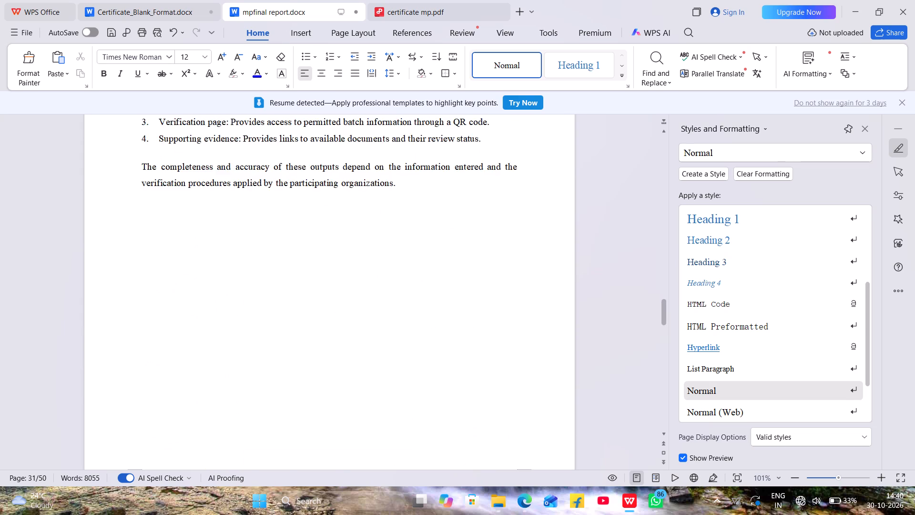
scroll(171, 128, "up", 20)
scroll(171, 128, "up", 4)
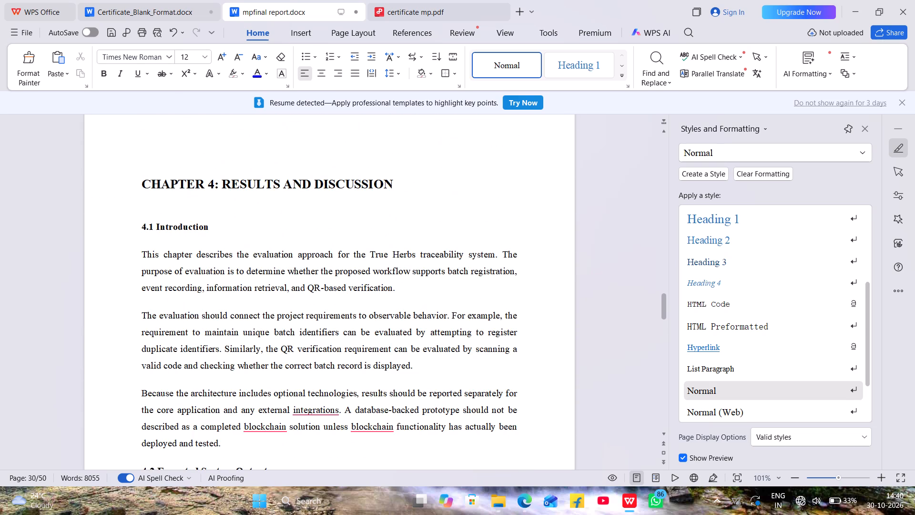
scroll(172, 128, "up", 3)
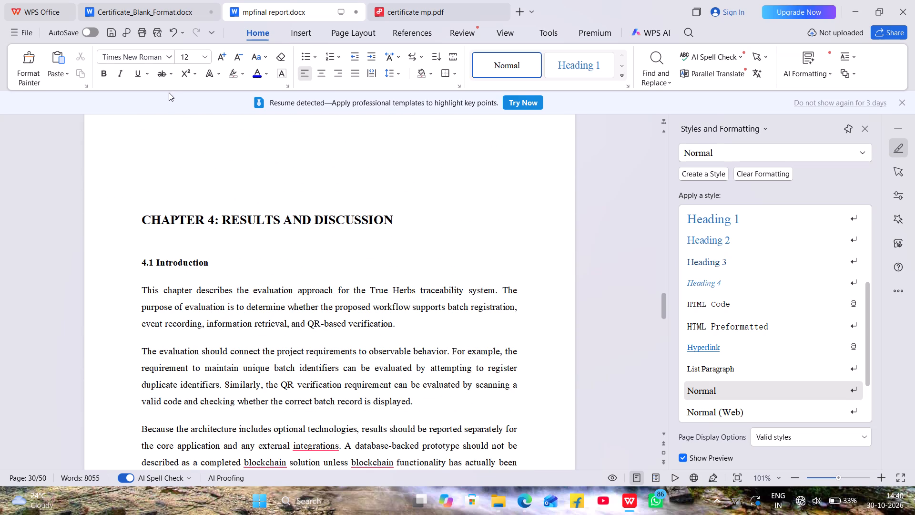
Review the line spacing and page layout backward through Chapter 3, from the start of Chapter 4 to section 3.1.5.
scroll(169, 93, "up", 7)
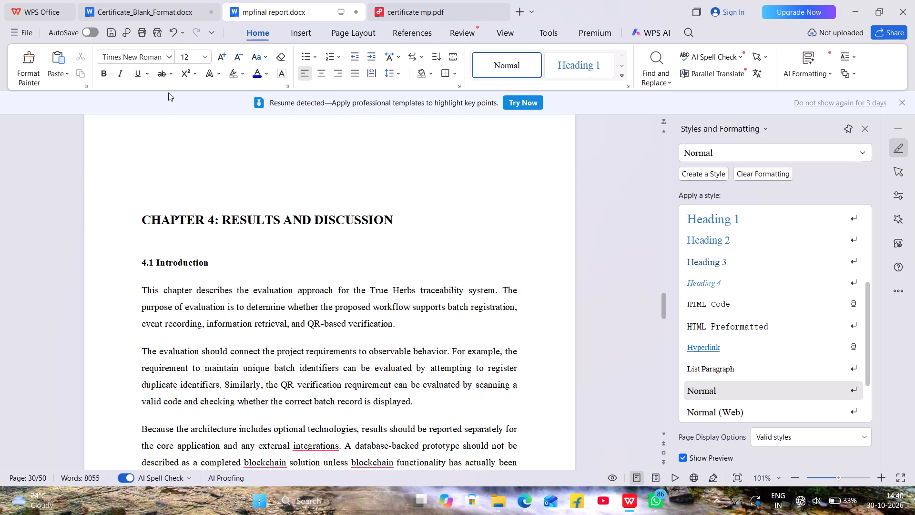
scroll(164, 92, "up", 4)
scroll(70, 129, "up", 4)
scroll(147, 195, "up", 4)
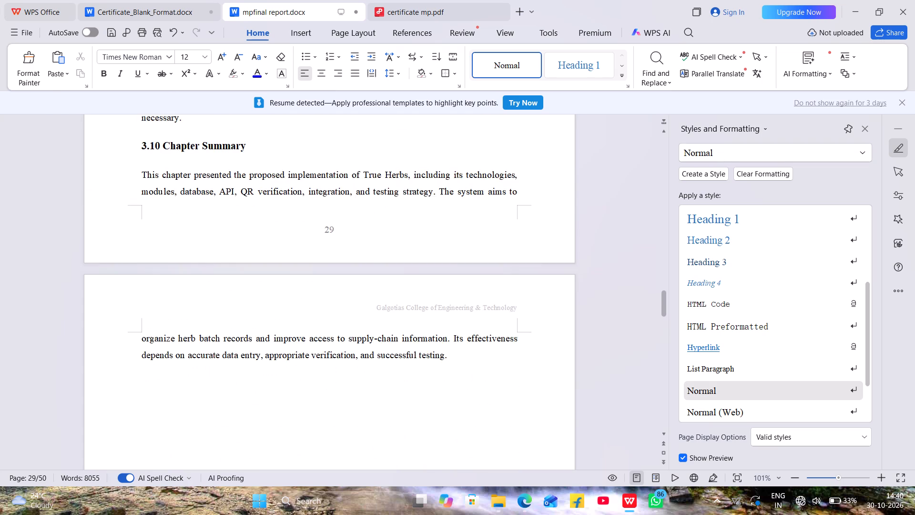
scroll(172, 290, "up", 20)
scroll(172, 290, "up", 3)
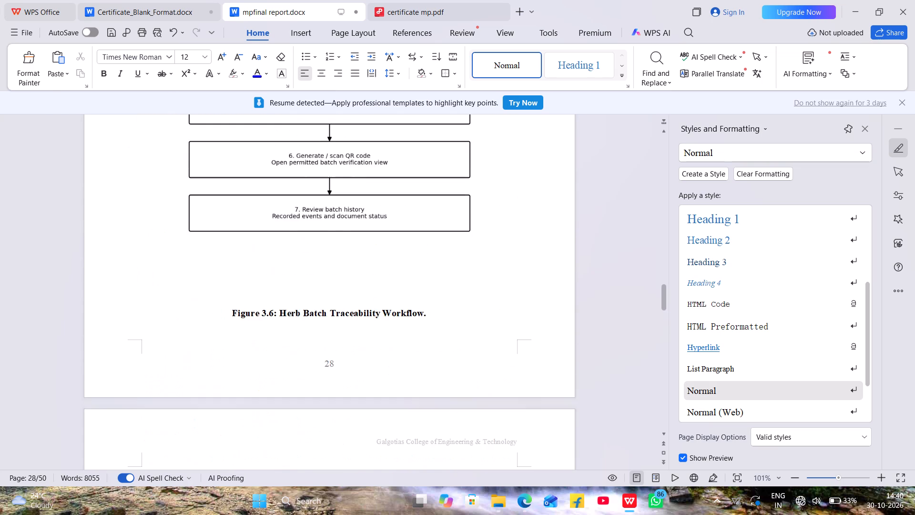
scroll(168, 288, "up", 4)
scroll(168, 288, "up", 20)
scroll(168, 288, "up", 2)
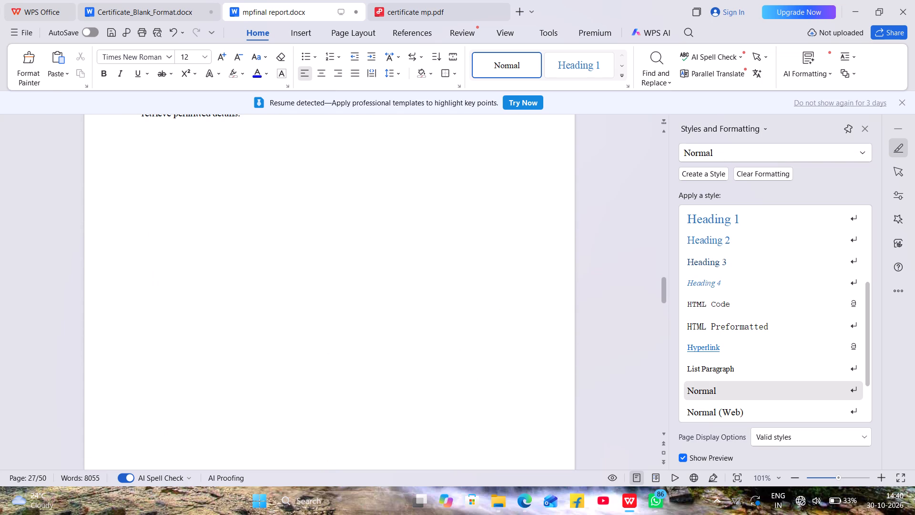
scroll(161, 284, "up", 12)
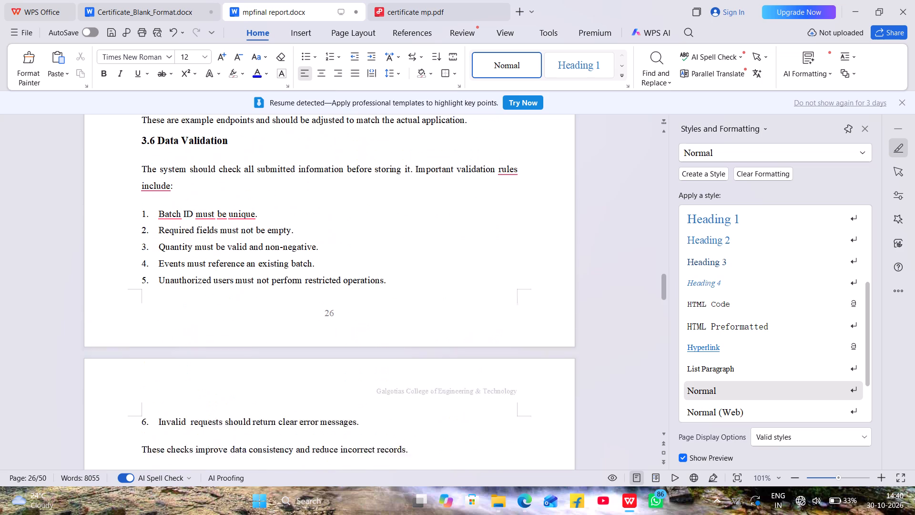
scroll(161, 283, "up", 10)
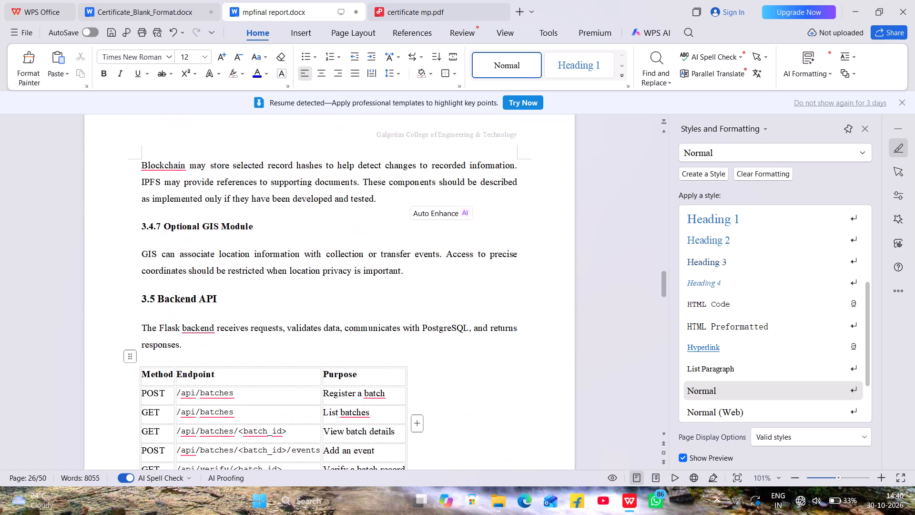
scroll(163, 259, "up", 15)
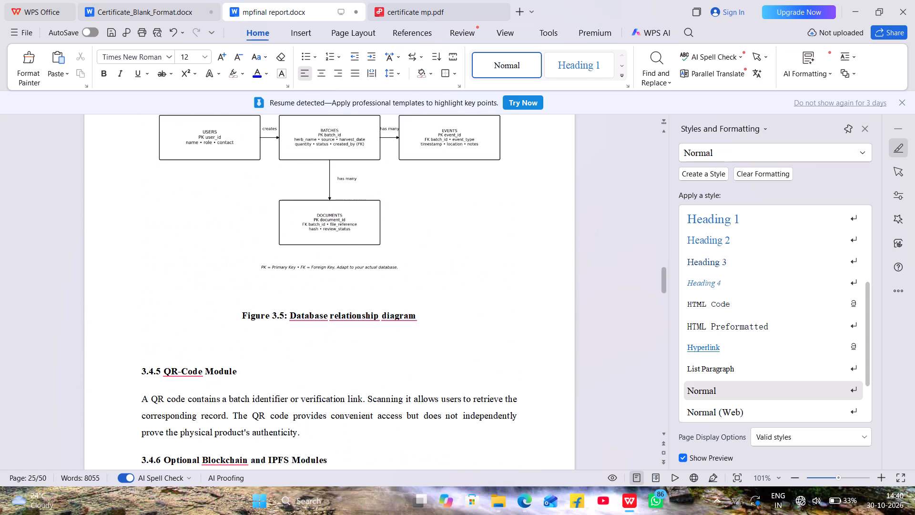
scroll(172, 239, "up", 17)
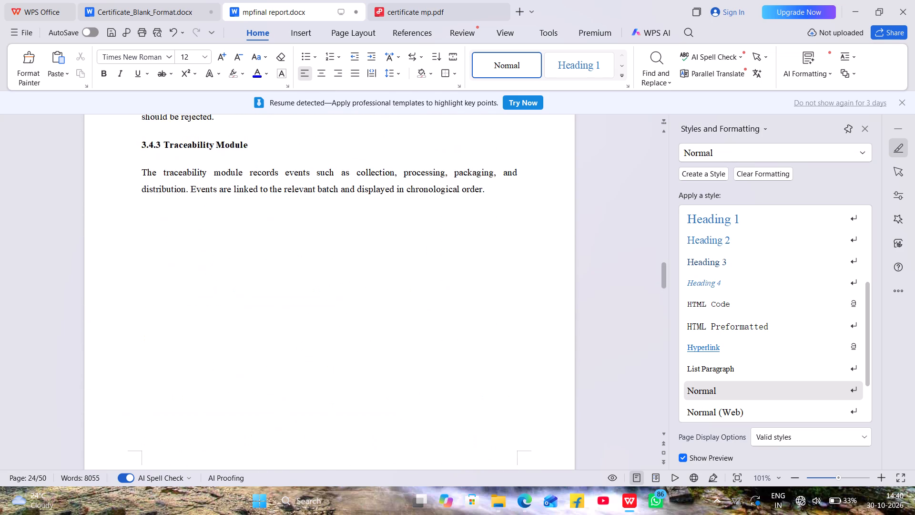
scroll(172, 239, "up", 10)
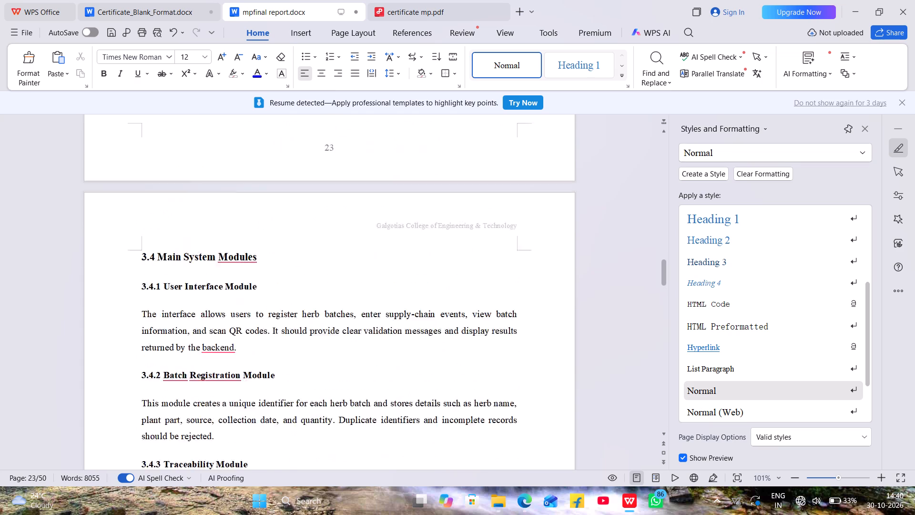
scroll(173, 240, "up", 18)
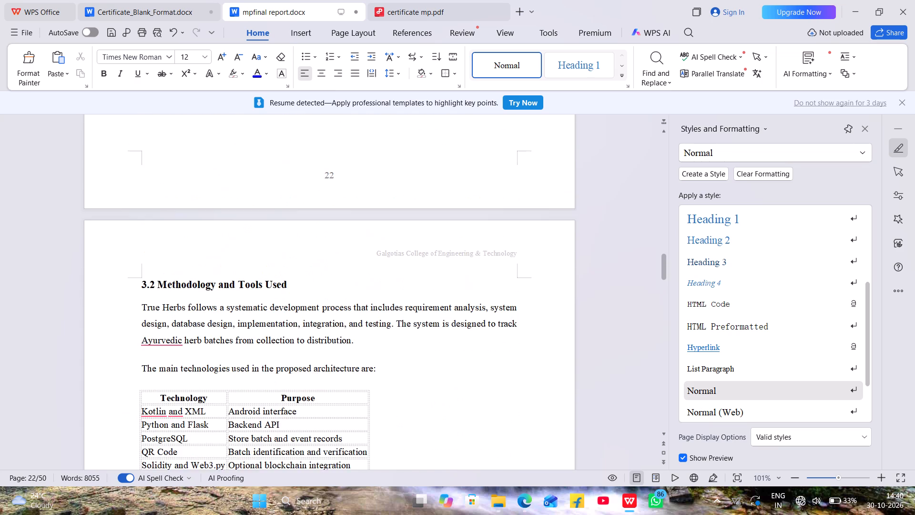
scroll(172, 241, "up", 12)
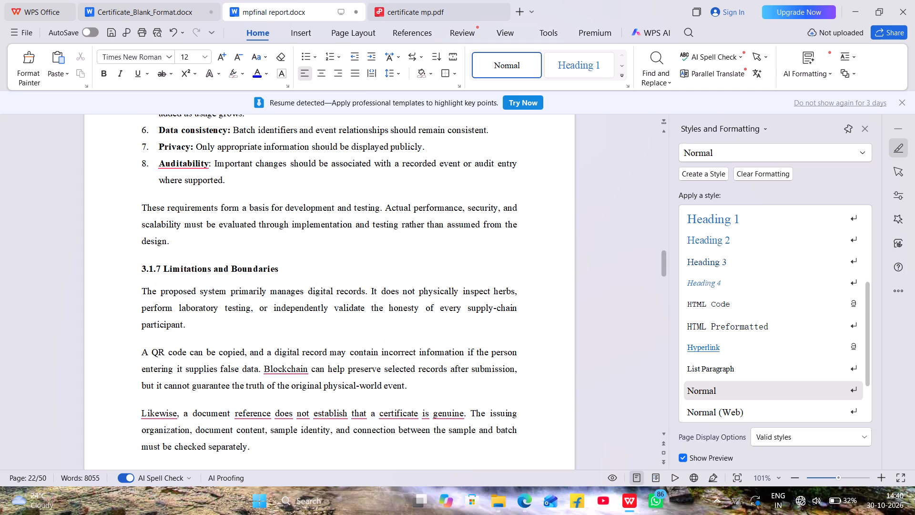
scroll(183, 179, "up", 5)
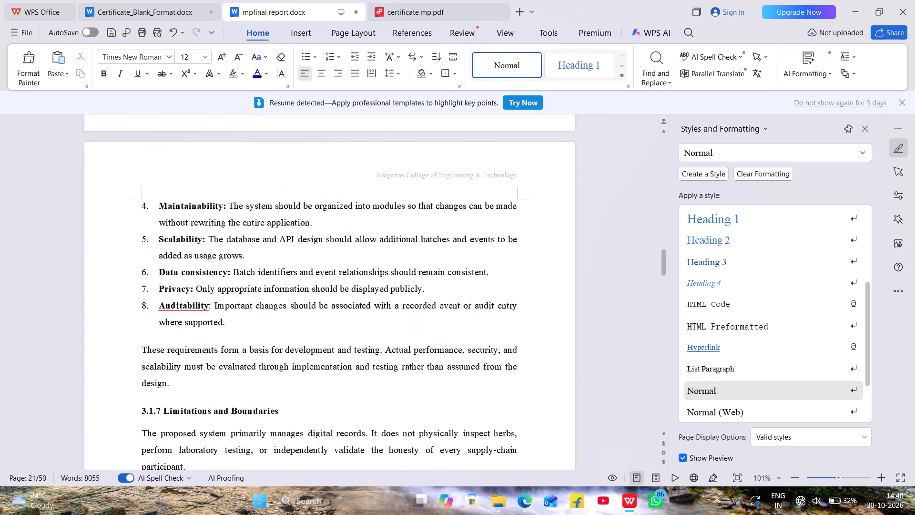
scroll(175, 249, "up", 20)
scroll(175, 249, "up", 11)
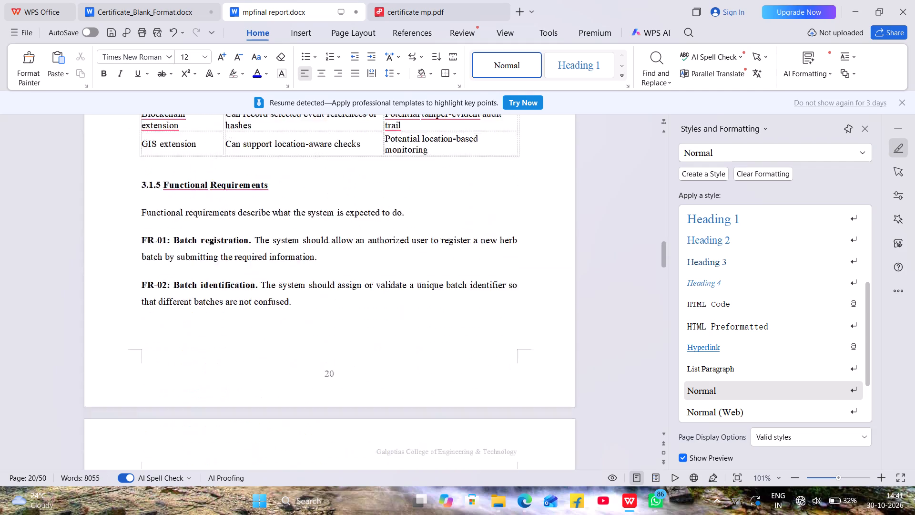
scroll(175, 249, "up", 4)
scroll(175, 249, "down", 20)
scroll(175, 249, "down", 14)
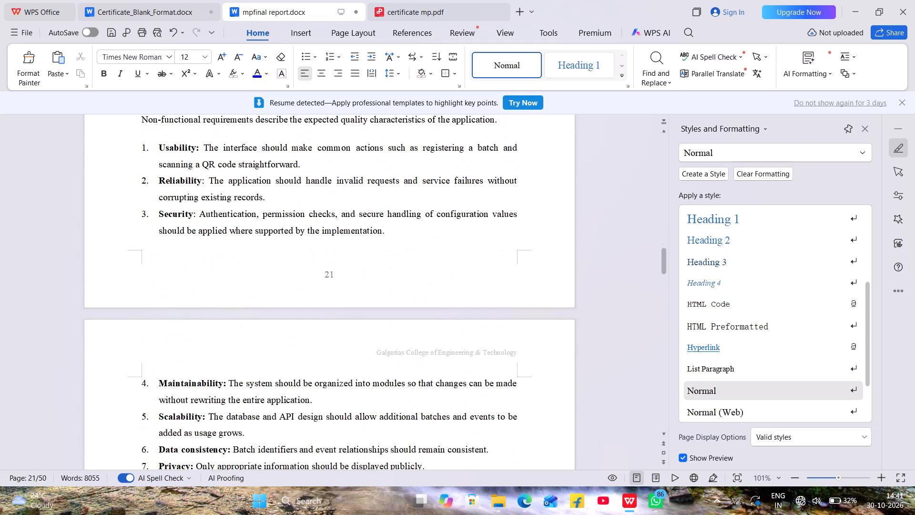
scroll(171, 235, "up", 2)
scroll(171, 235, "down", 7)
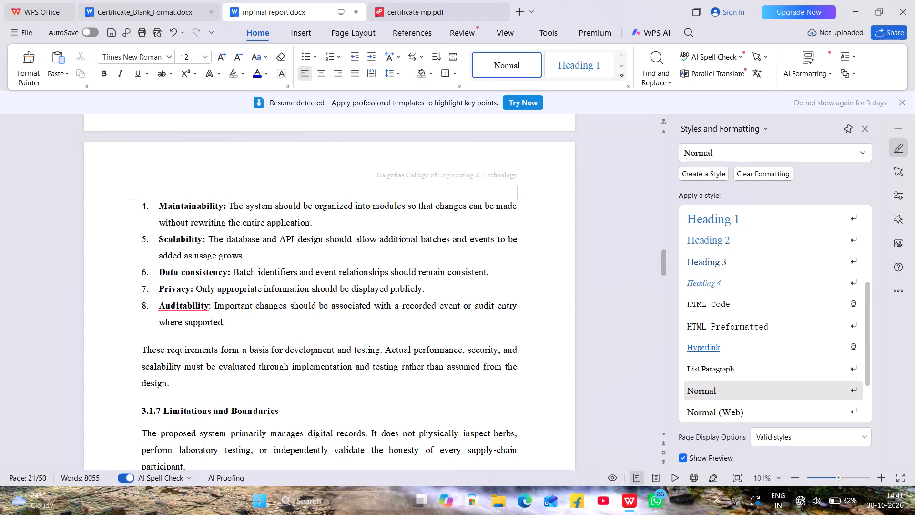
Set line spacing to 1.5 for the introductory sentence and numbered list of section 3.1.6 Non-Functional Requirements.
left_click_drag(237, 315, 163, 211)
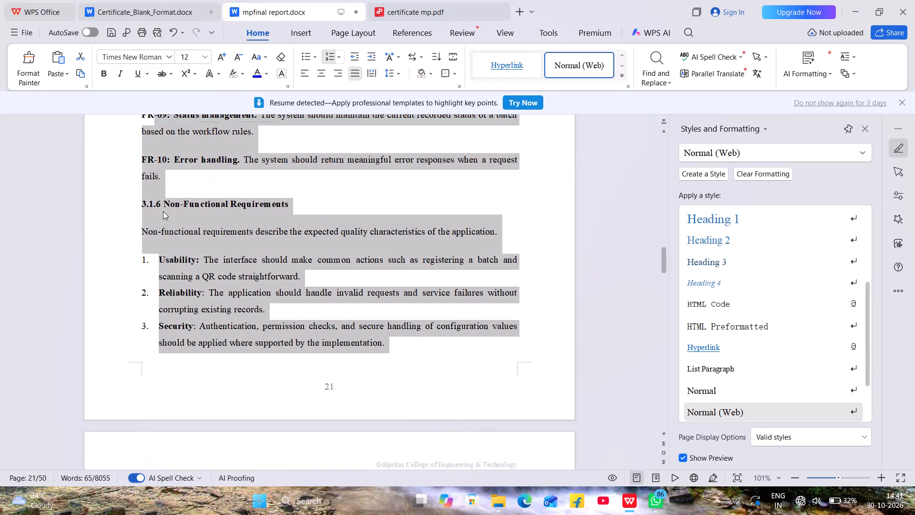
left_click_drag(163, 211, 138, 236)
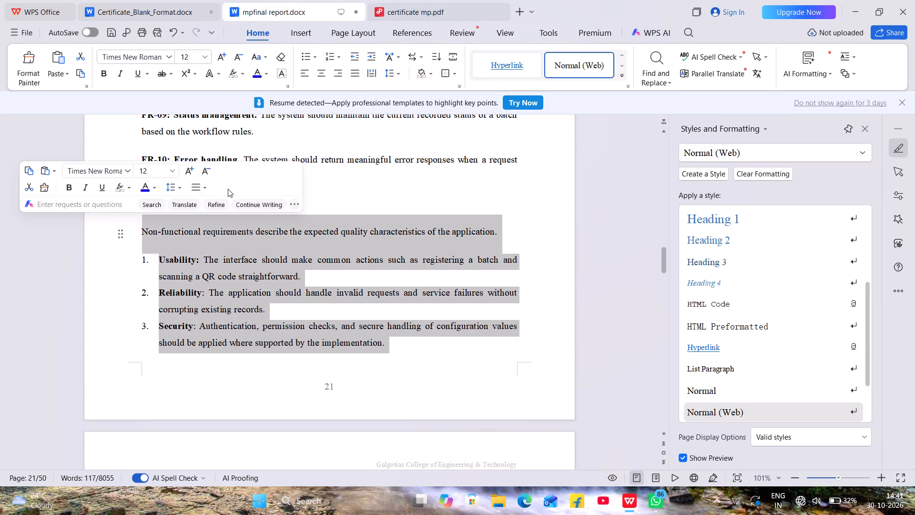
left_click(400, 70)
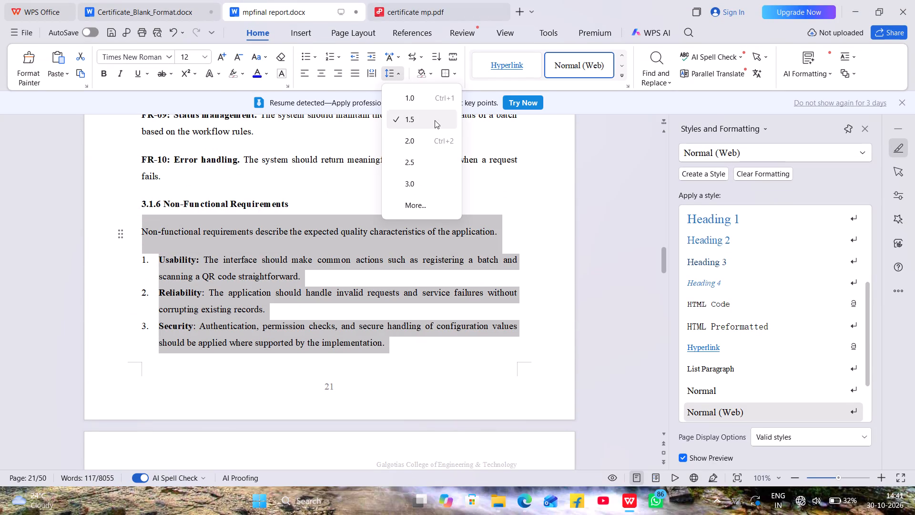
left_click(435, 117)
Review the spacing and page breaks from section 3.1.7 Limitations and Boundaries through the end of Chapter 3.
scroll(477, 240, "down", 14)
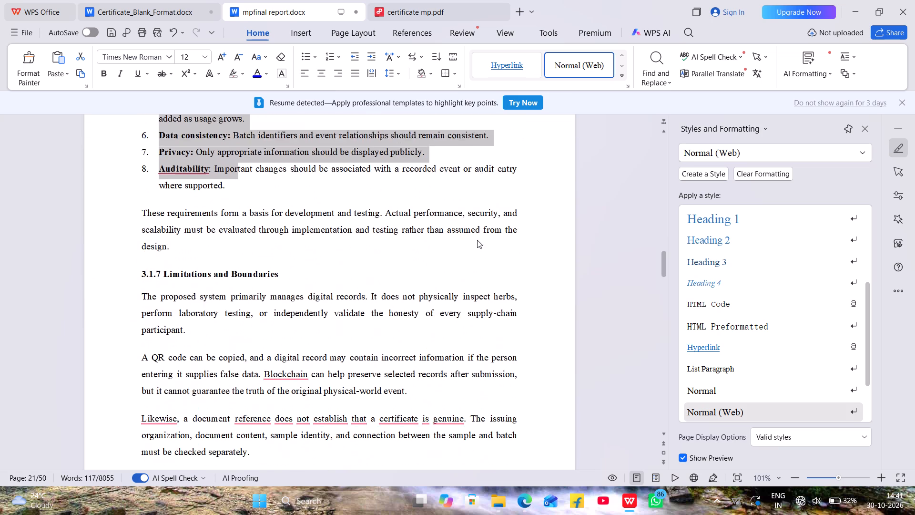
scroll(166, 261, "down", 11)
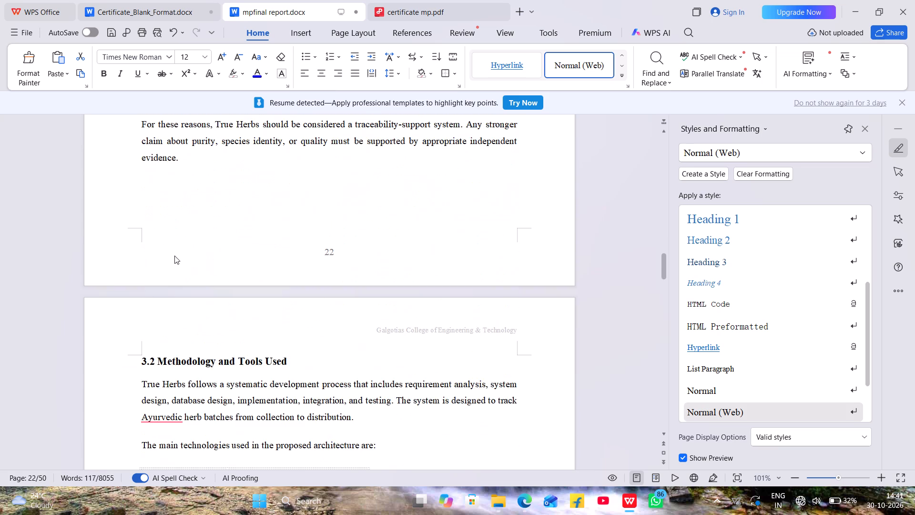
scroll(174, 256, "down", 17)
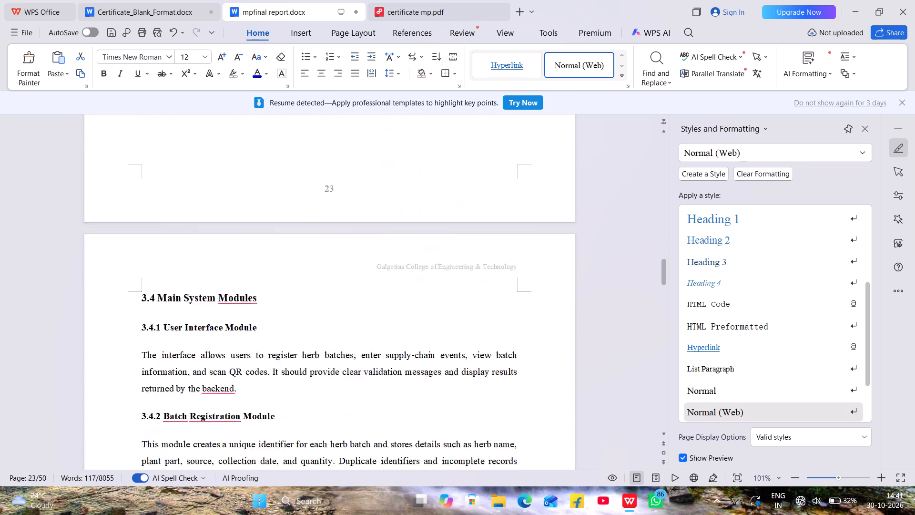
scroll(174, 256, "down", 17)
scroll(174, 256, "down", 9)
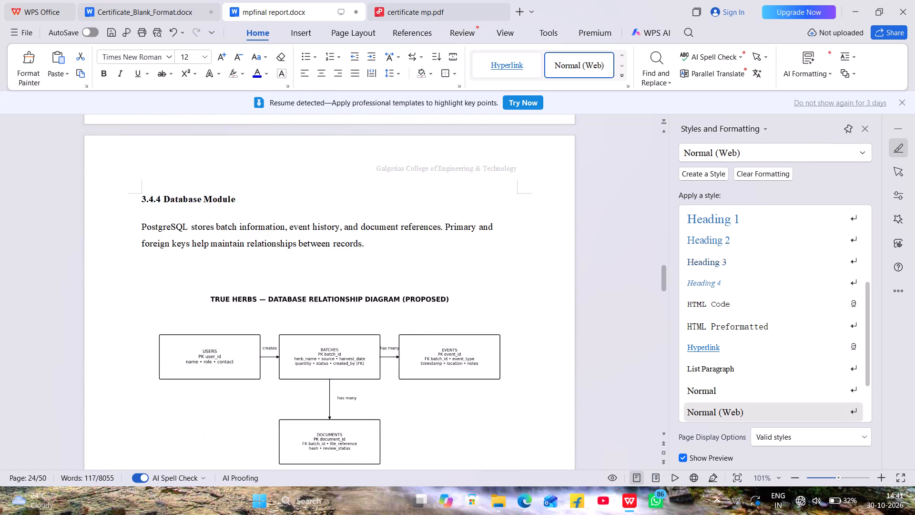
scroll(174, 256, "down", 16)
scroll(175, 257, "down", 9)
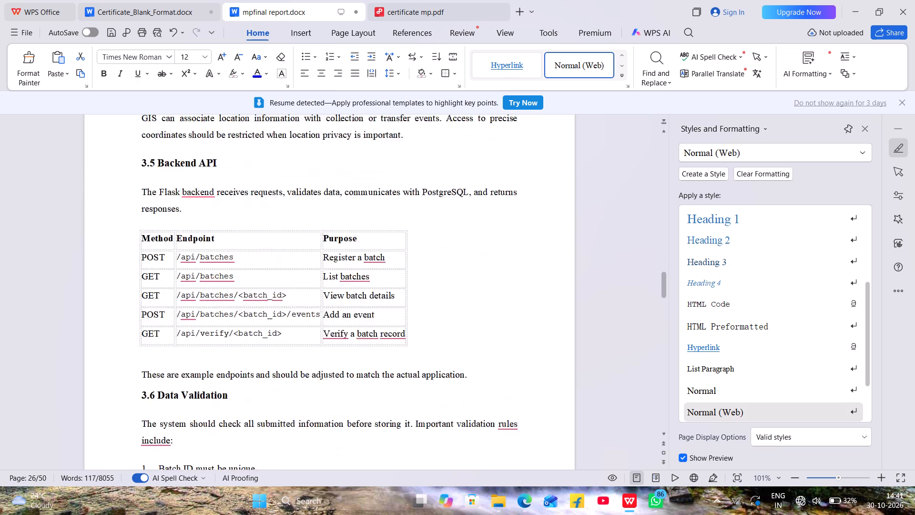
scroll(175, 257, "down", 18)
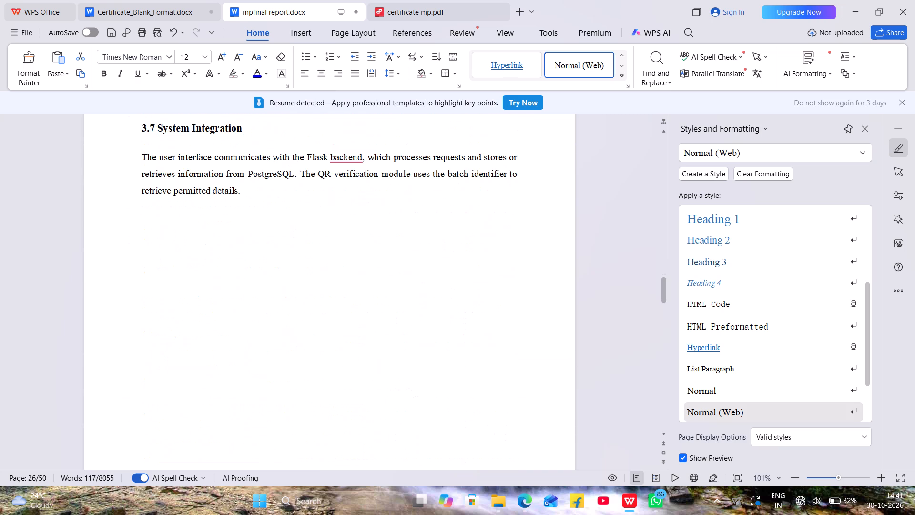
scroll(174, 257, "down", 11)
scroll(174, 257, "down", 16)
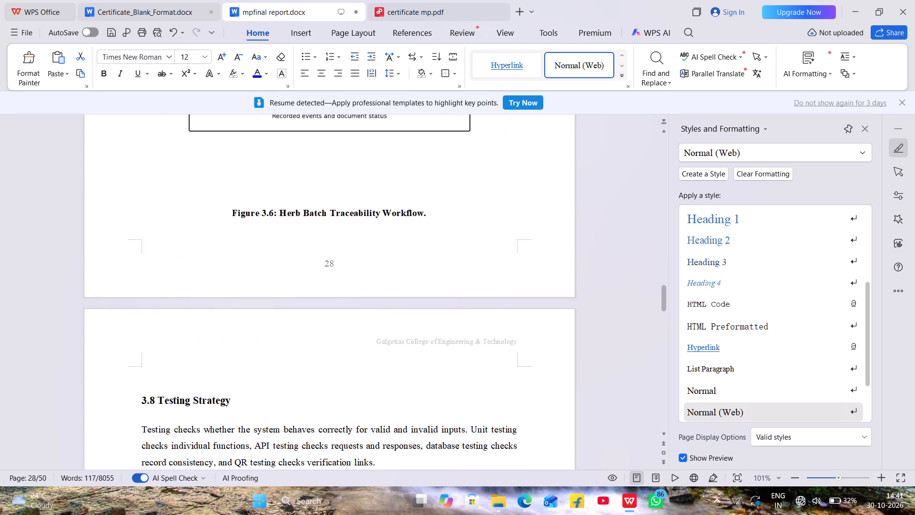
scroll(174, 257, "down", 5)
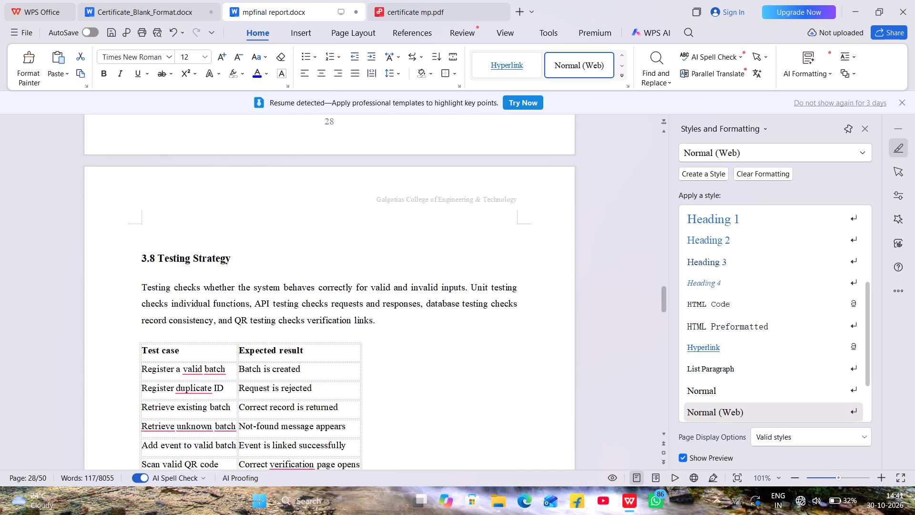
left_click_drag(402, 319, 71, 288)
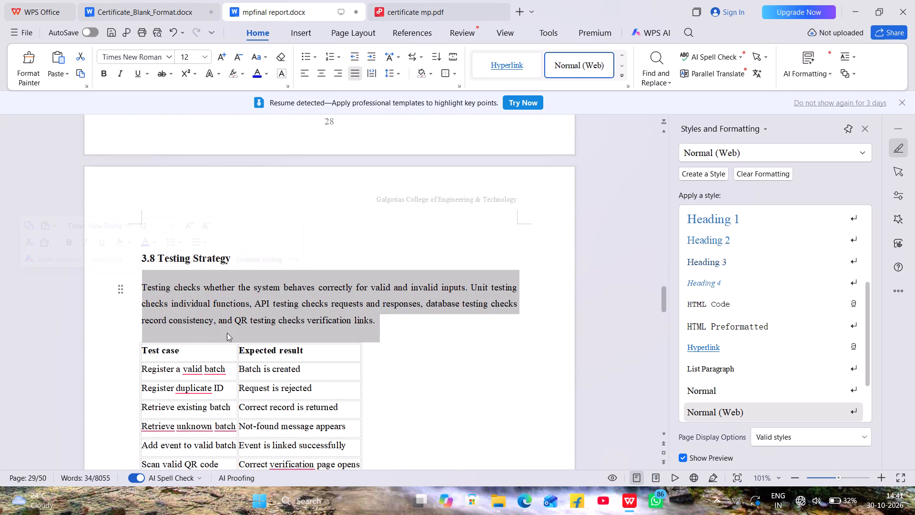
scroll(233, 342, "down", 10)
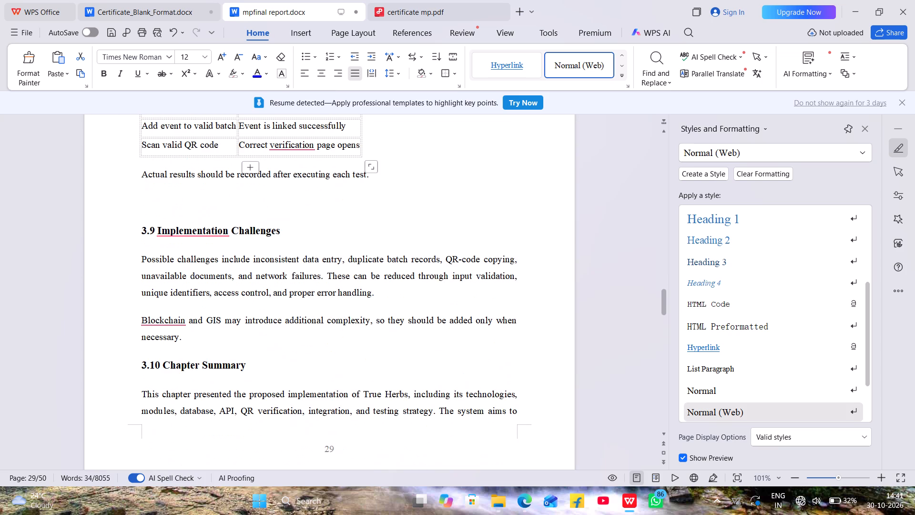
scroll(359, 337, "down", 7)
Insert two blank lines after the last paragraph of section 3.9 to move the "3.10 Chapter Summary" heading onto the next page.
scroll(359, 337, "up", 3)
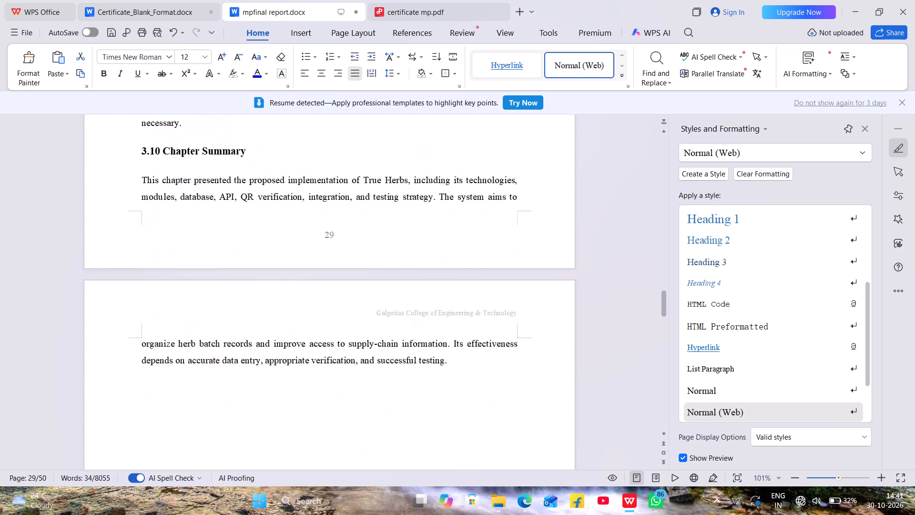
scroll(359, 337, "up", 1)
left_click(204, 239)
key("Return")
key("Return")
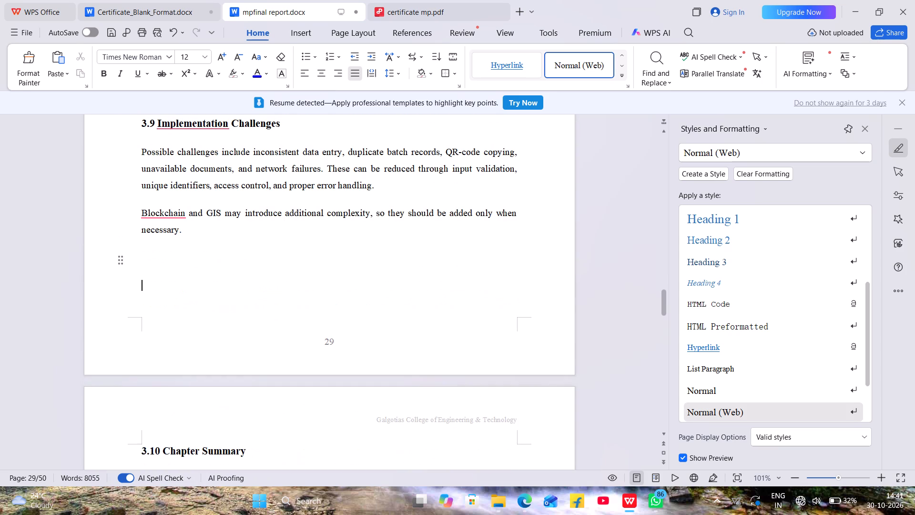
Insert 15 blank lines above the "CHAPTER 4: RESULTS AND DISCUSSION" heading to push it to the top of a new page.
scroll(211, 244, "down", 12)
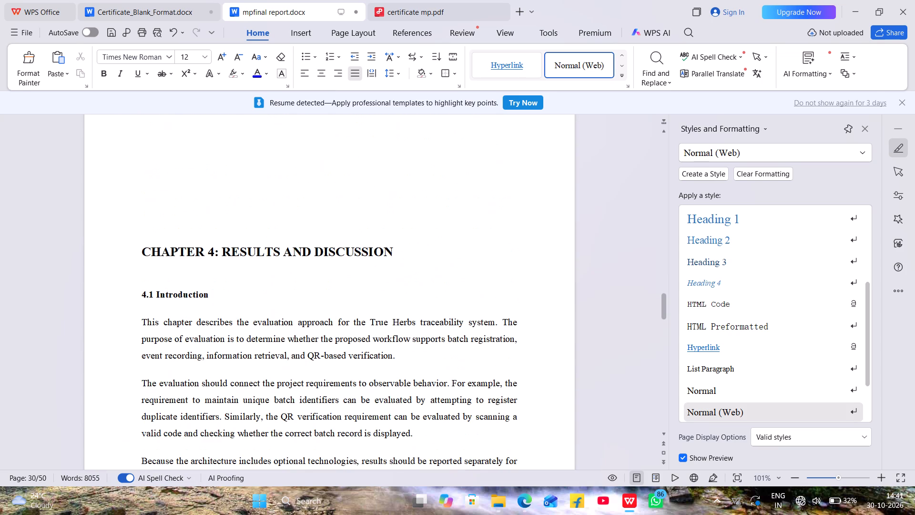
left_click(159, 221)
key("Return")
key("Return")
key("Return")
key("Return")
key("Return")
key("Return")
key("Return")
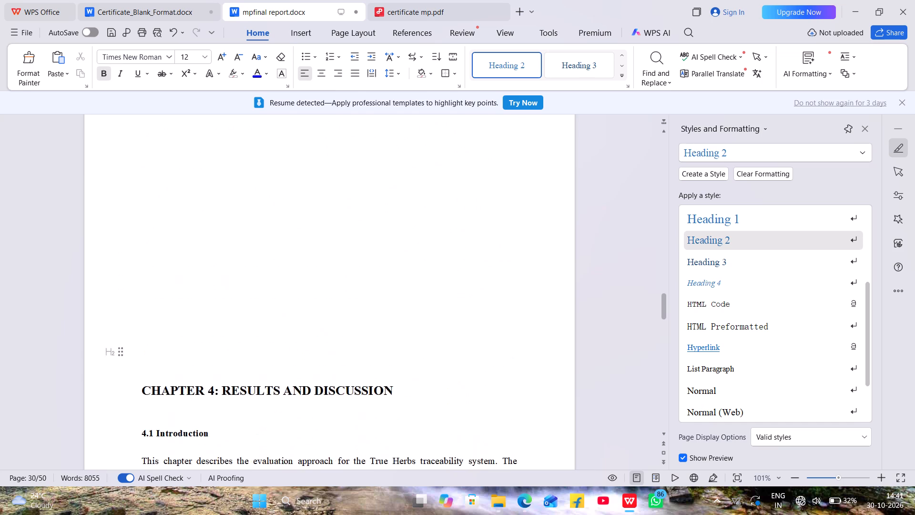
key("Return")
key("Return")
key("Return")
key("Return")
key("Return")
key("Return")
scroll(160, 222, "down", 5)
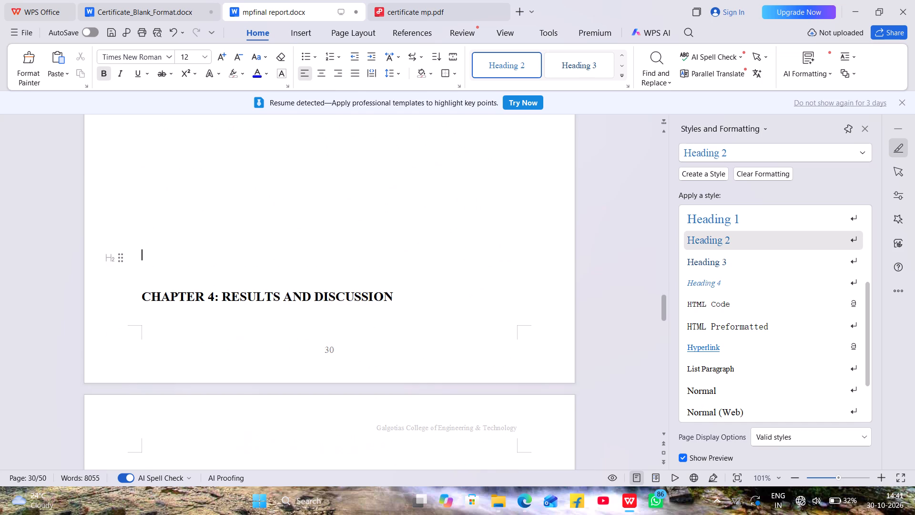
key("Return")
key("Return")
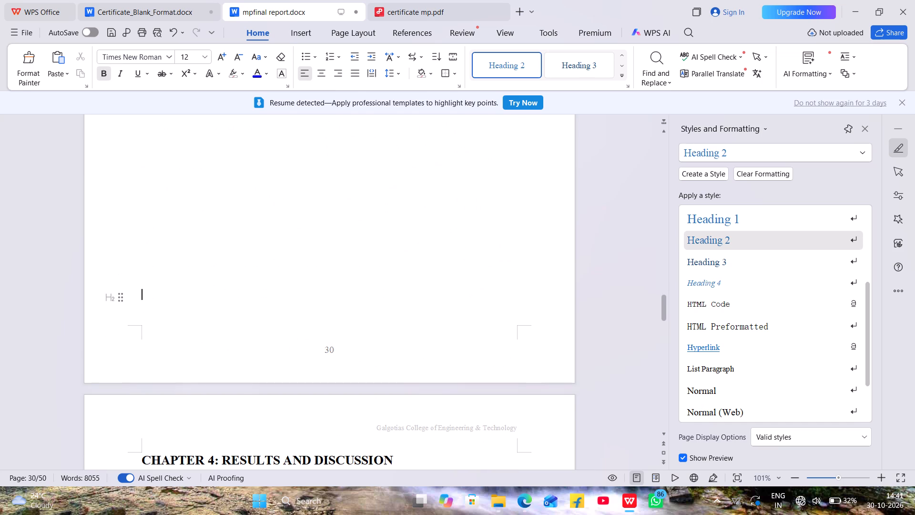
scroll(160, 222, "down", 2)
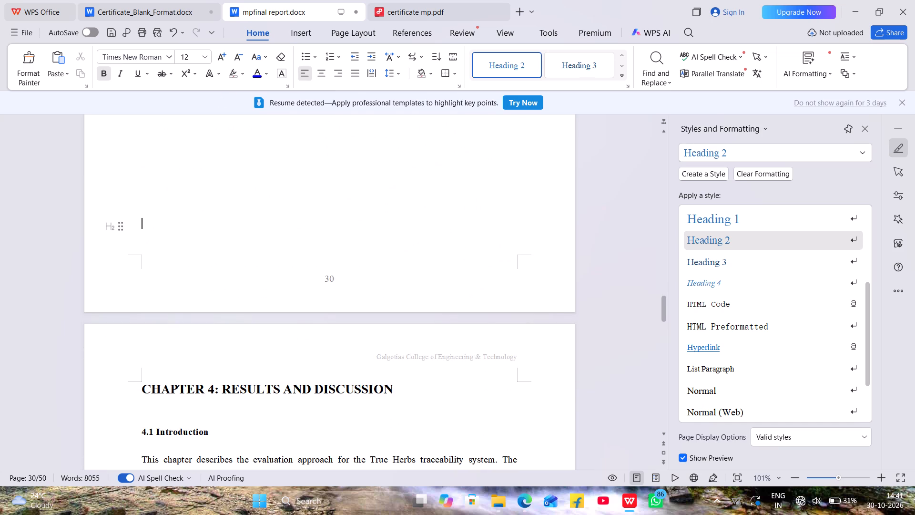
Review the spacing and page breaks of Chapter 4 from section 4.1 through section 4.4 Batch History and Event Tracking.
scroll(299, 173, "down", 12)
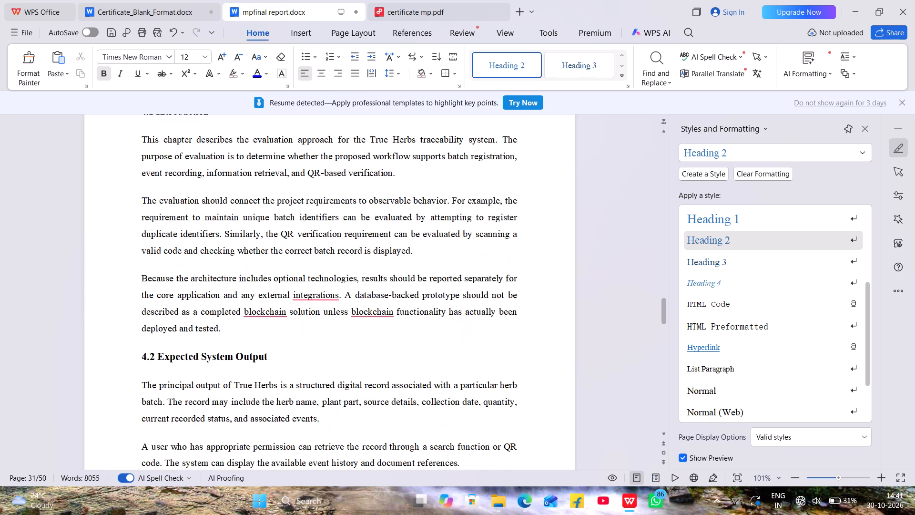
scroll(299, 174, "down", 17)
scroll(300, 174, "down", 8)
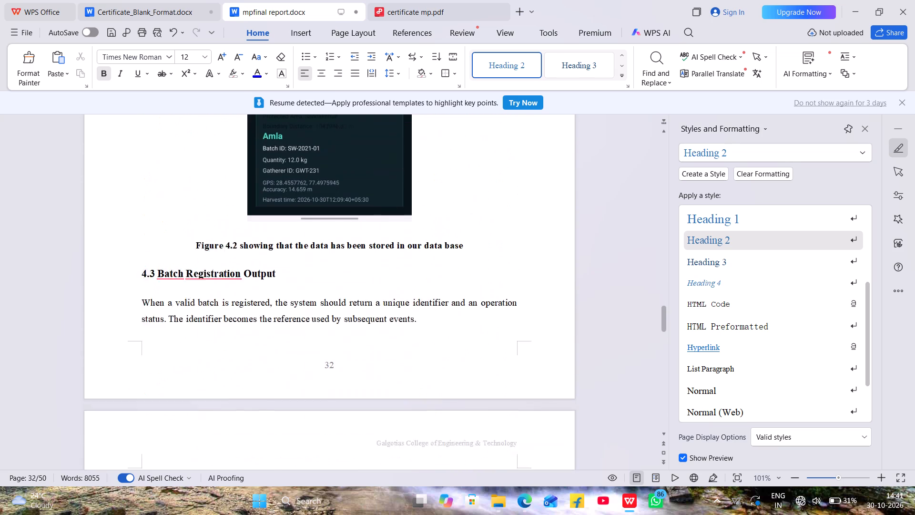
scroll(299, 174, "down", 6)
scroll(300, 174, "up", 5)
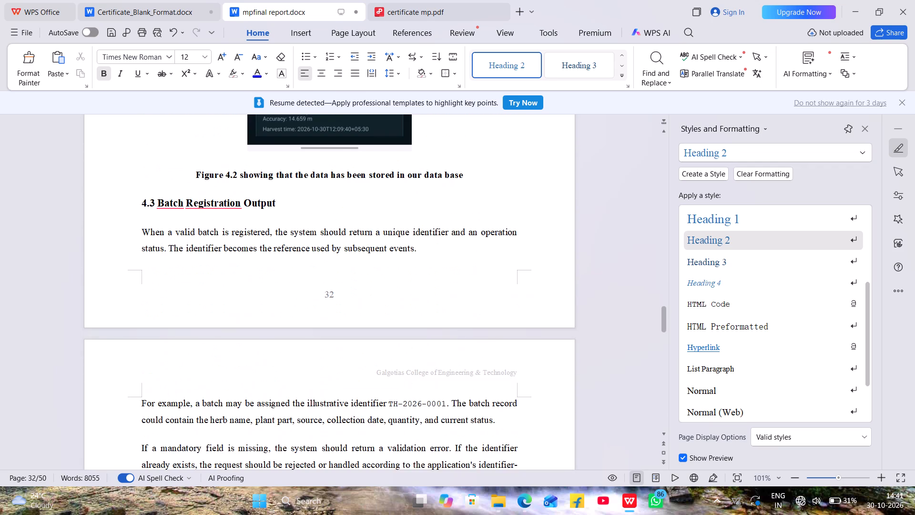
scroll(300, 174, "down", 20)
scroll(300, 174, "down", 7)
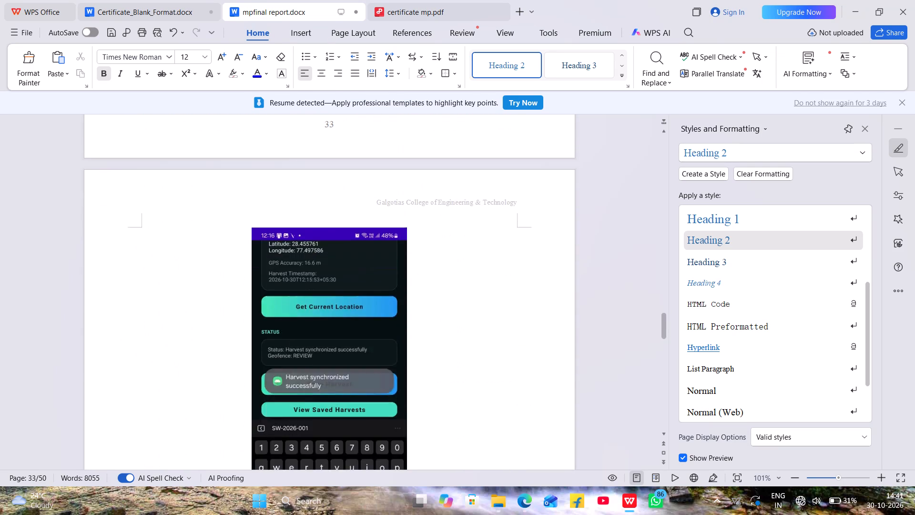
scroll(300, 174, "down", 10)
scroll(299, 174, "up", 1)
scroll(299, 174, "down", 5)
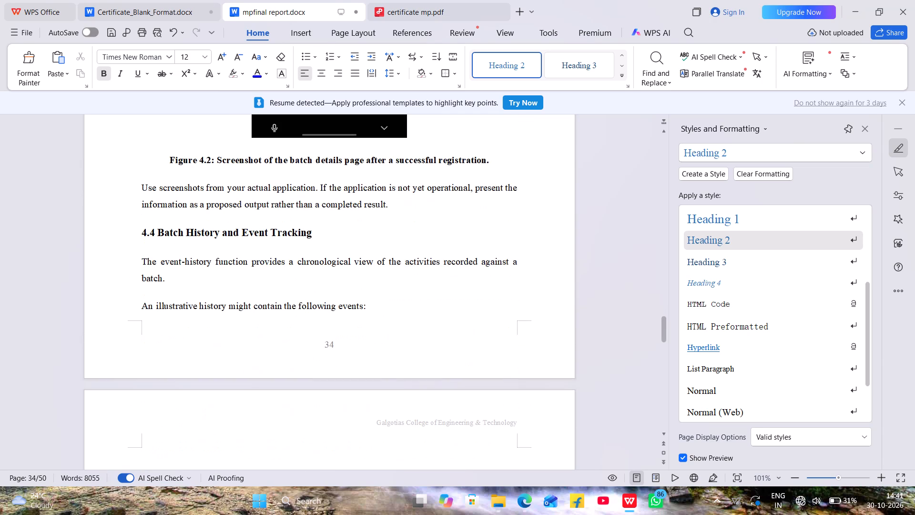
scroll(299, 174, "down", 8)
Delete the two blank lines above the Sequence / Example event table in section 4.4 so it starts at the page top.
scroll(299, 174, "up", 8)
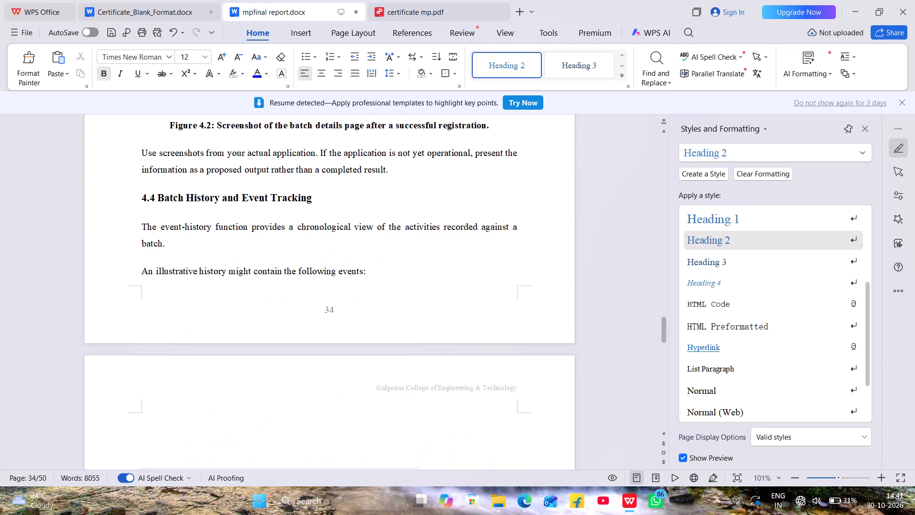
scroll(299, 174, "down", 2)
left_click(184, 375)
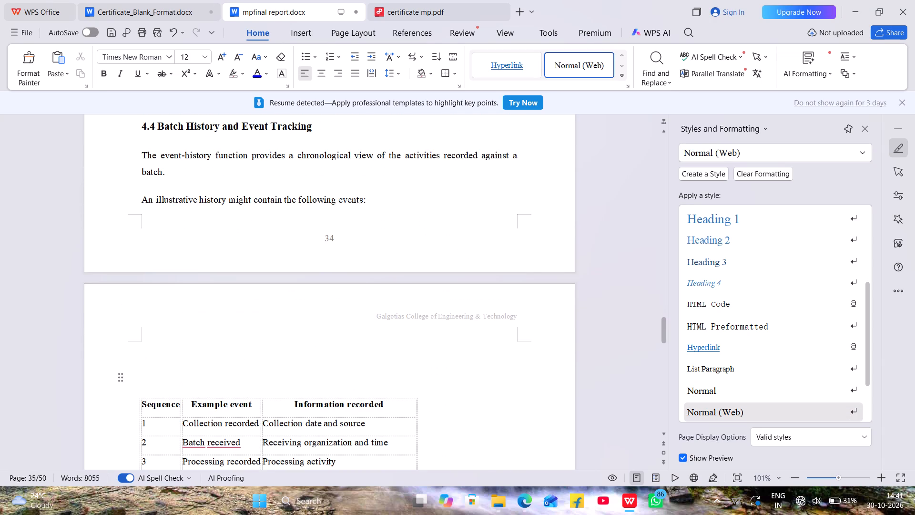
key("BackSpace")
key("BackSpace")
scroll(184, 374, "up", 2)
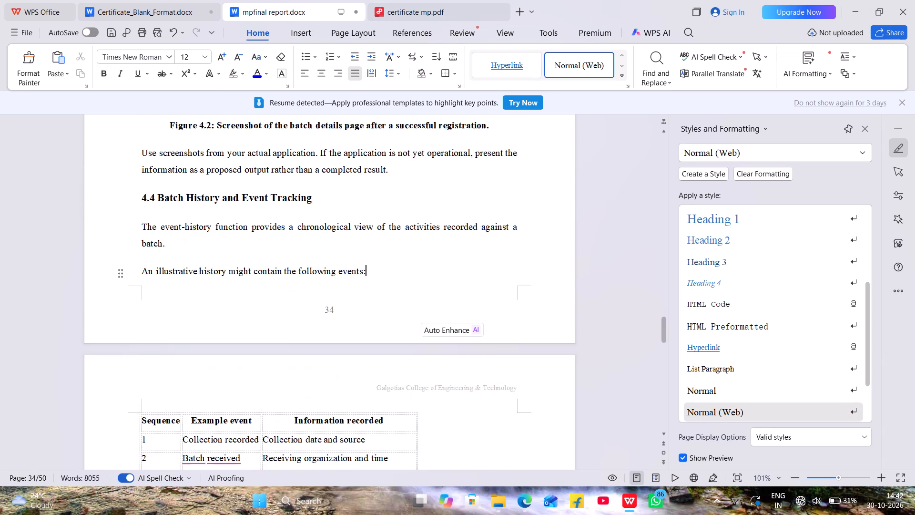
scroll(184, 374, "up", 4)
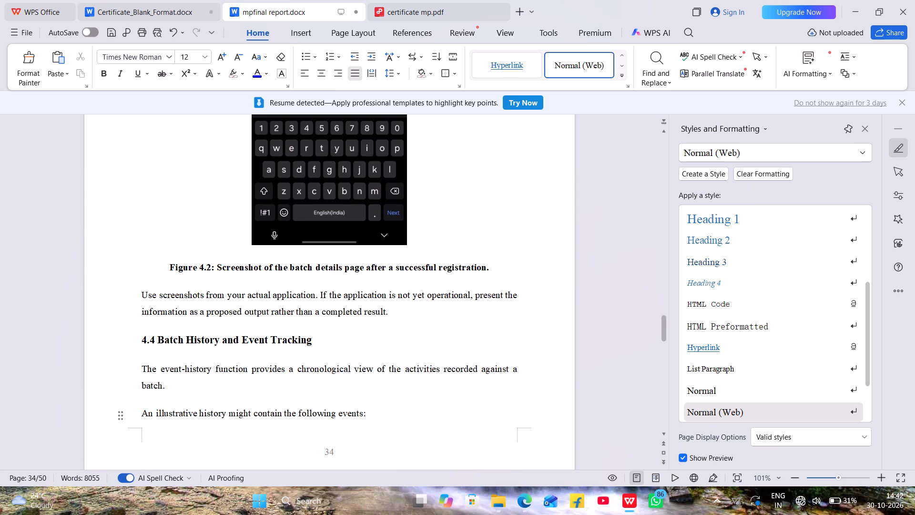
scroll(184, 374, "up", 4)
Insert a blank line after the "supply-chain records." paragraph in section 4.6 to move "The following checks are relevant:" onto its list's page.
scroll(184, 374, "down", 19)
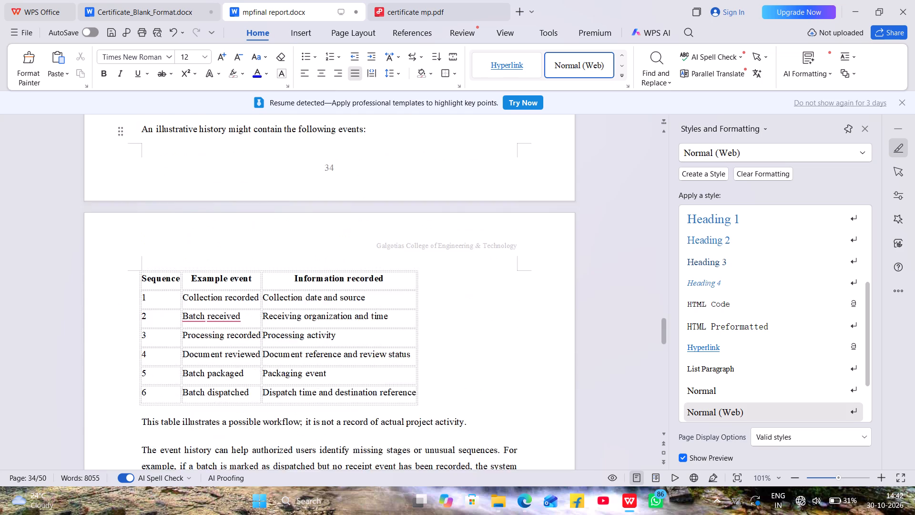
scroll(184, 374, "down", 20)
scroll(184, 374, "down", 11)
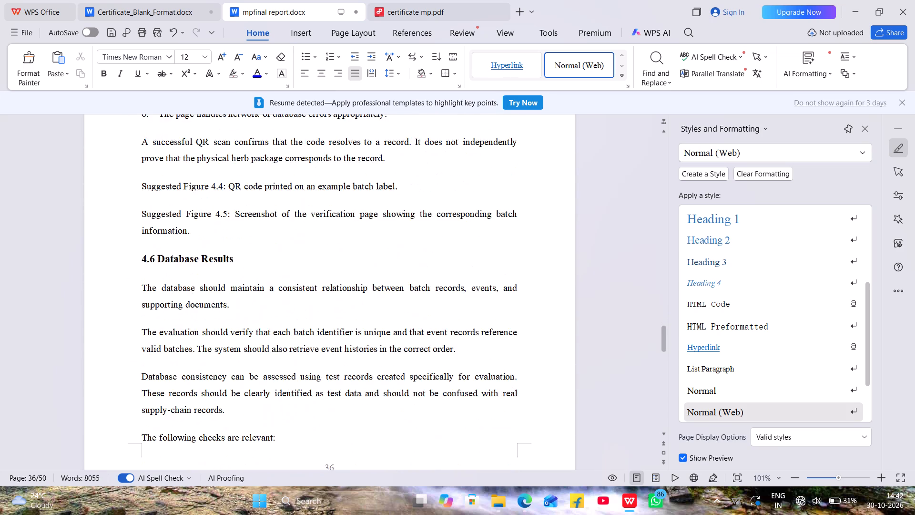
scroll(184, 374, "down", 19)
scroll(184, 374, "up", 9)
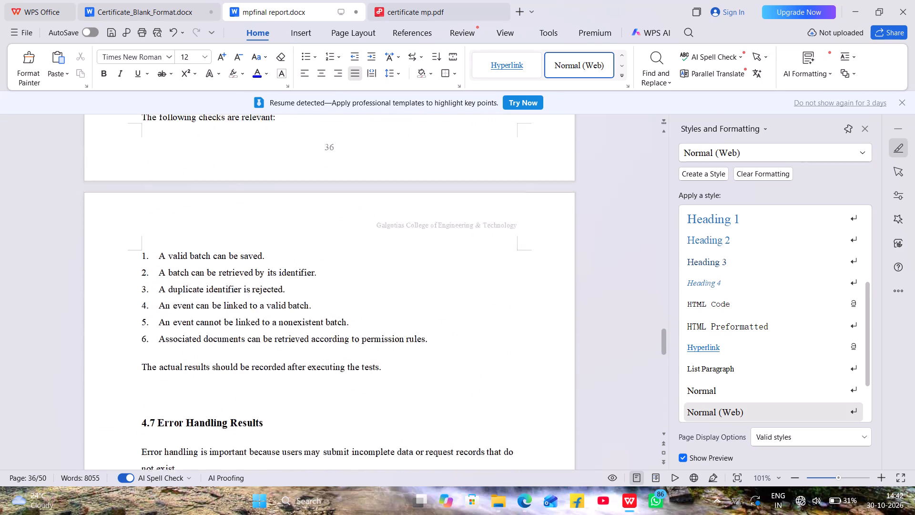
scroll(184, 374, "up", 5)
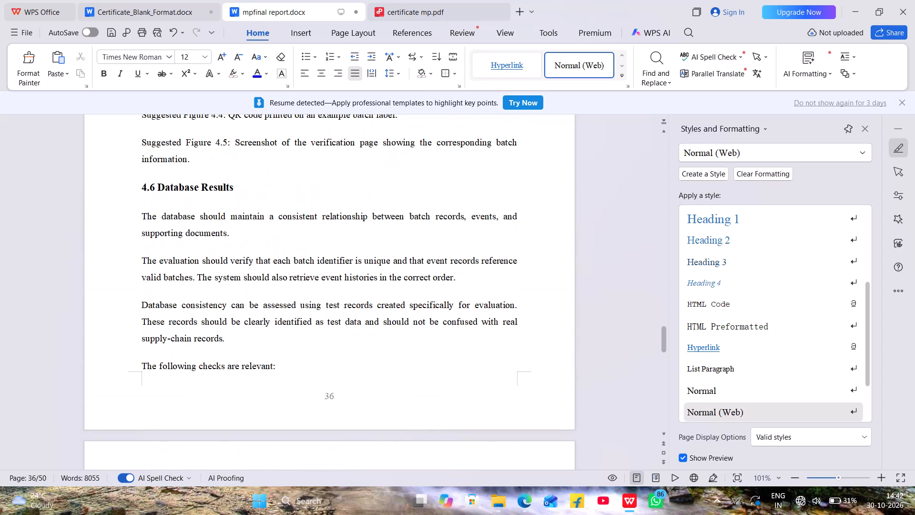
left_click(243, 340)
key("Return")
Delete the extra blank line above the "4.7 Error Handling Results" heading.
scroll(243, 341, "down", 4)
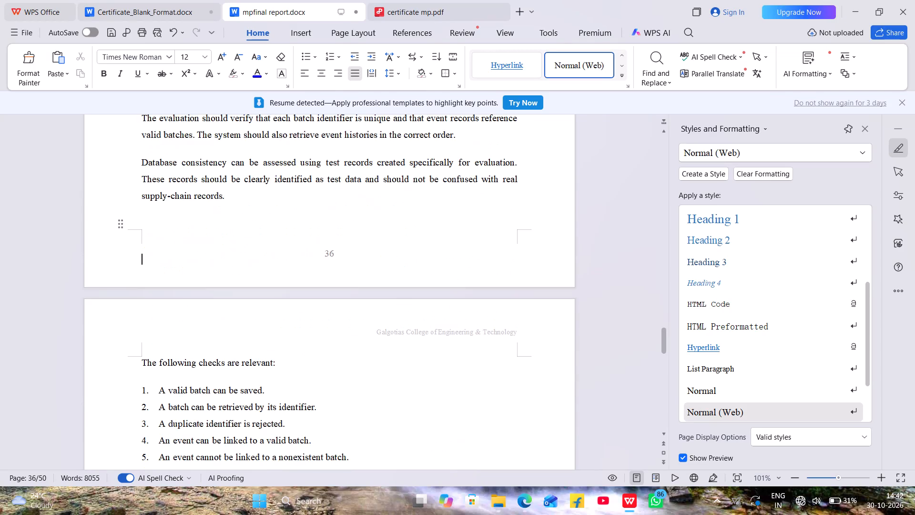
scroll(243, 341, "down", 7)
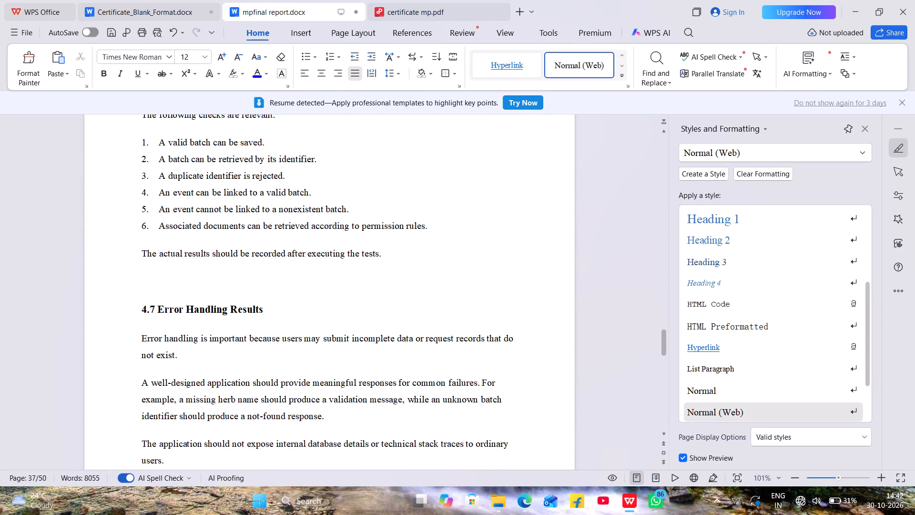
left_click(158, 286)
key("BackSpace")
Review the spacing and page breaks from section 4.7 Error Handling Results through section 4.13 Chapter Summary.
scroll(262, 306, "down", 14)
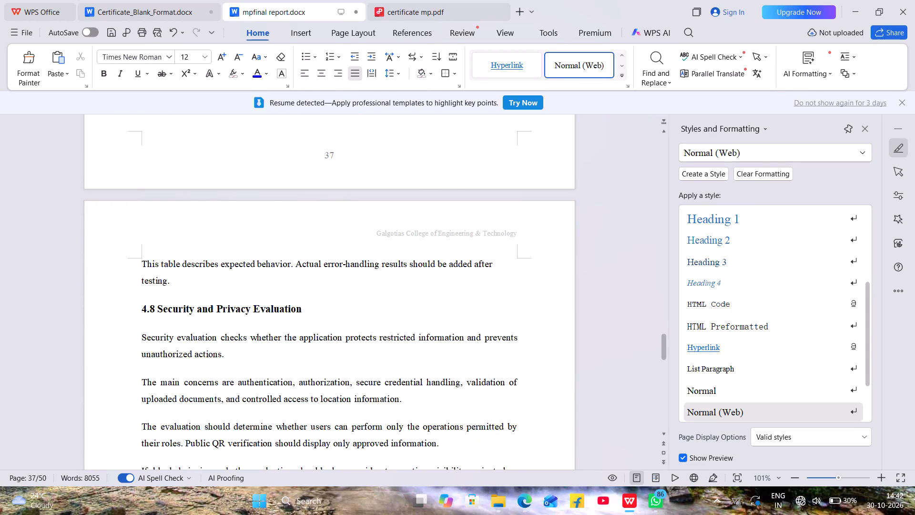
scroll(262, 307, "down", 9)
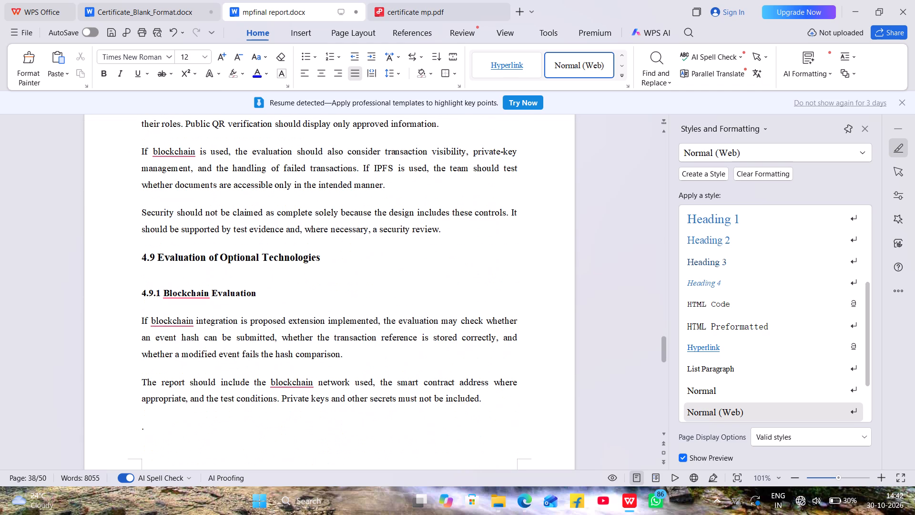
scroll(262, 308, "down", 19)
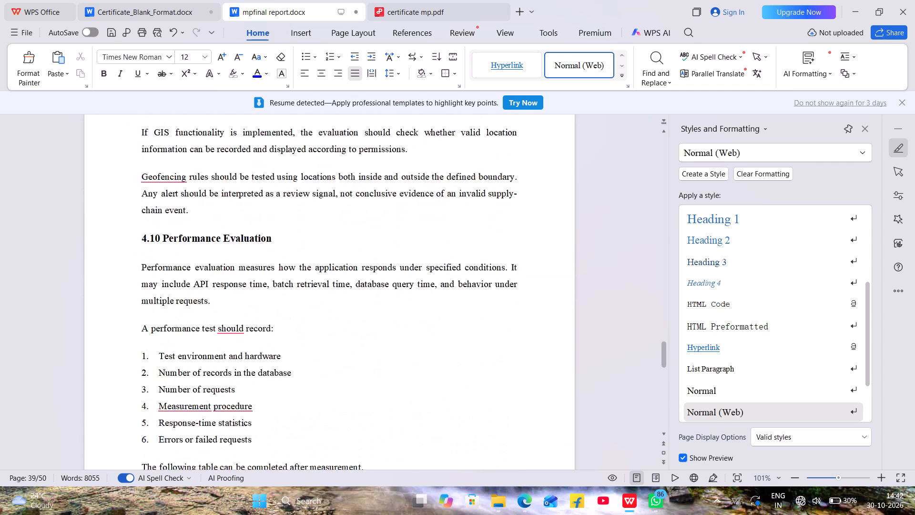
scroll(261, 309, "down", 15)
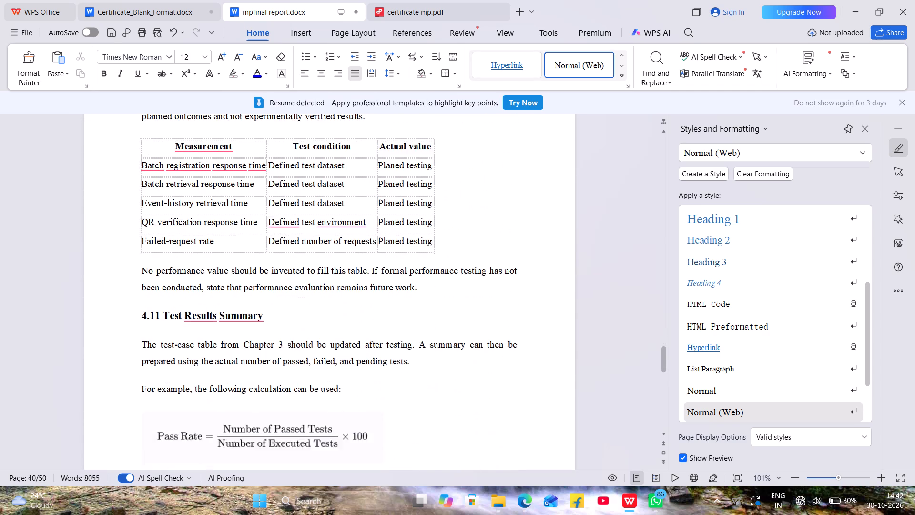
scroll(262, 309, "down", 18)
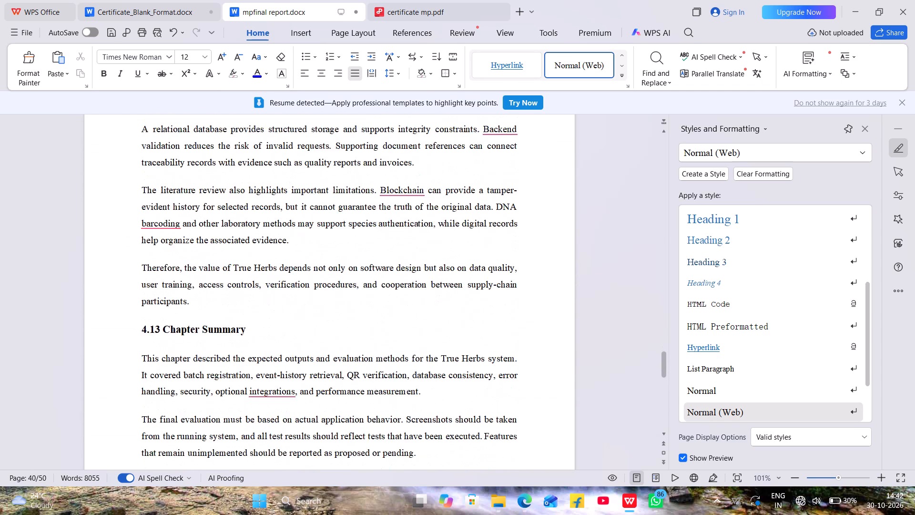
Delete the blank lines above the "CHAPTER 5: CONCLUSION AND FUTURE SCOPE" heading so it starts at the top of its page.
scroll(263, 310, "down", 16)
scroll(263, 312, "down", 5)
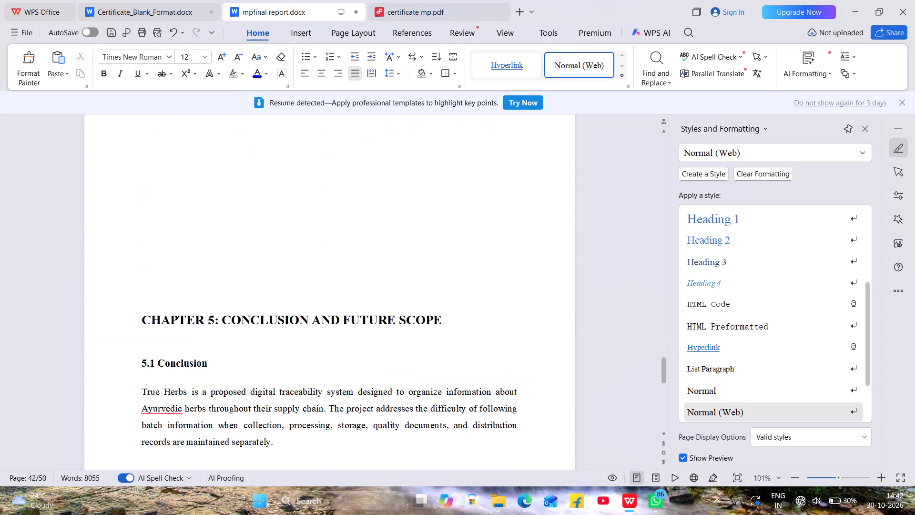
scroll(263, 312, "up", 2)
left_click(193, 340)
key("BackSpace")
key("BackSpace")
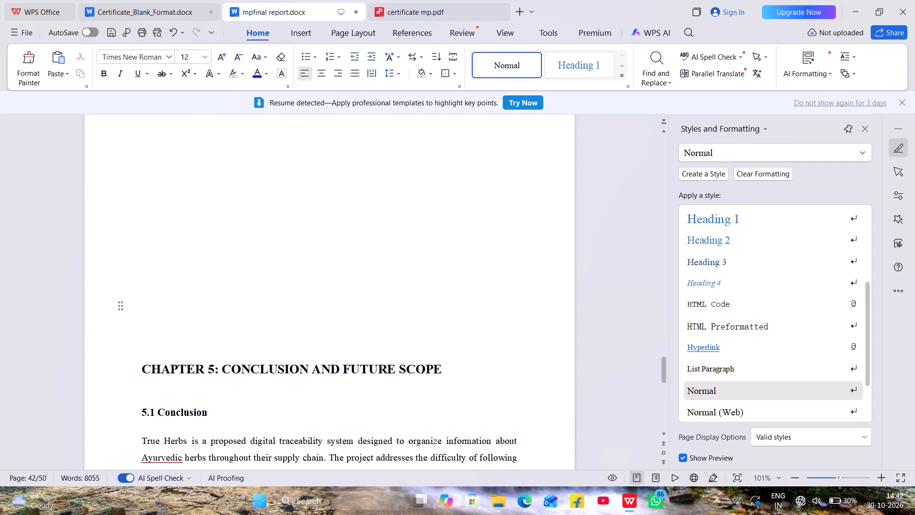
key("BackSpace")
key("BackSpace")
key("BackSpace")
key("BackSpace")
key("BackSpace")
key("BackSpace")
key("BackSpace")
scroll(193, 340, "up", 2)
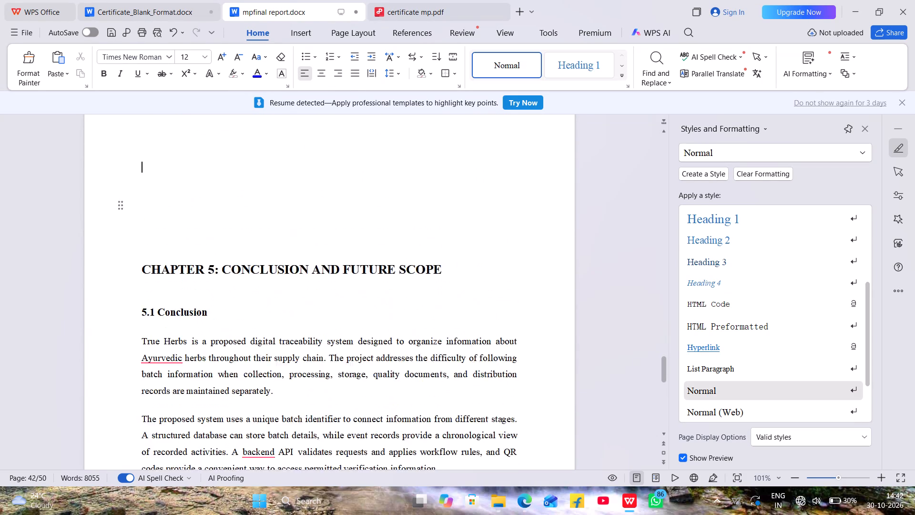
scroll(193, 340, "down", 1)
key("BackSpace")
key("BackSpace")
key("BackSpace")
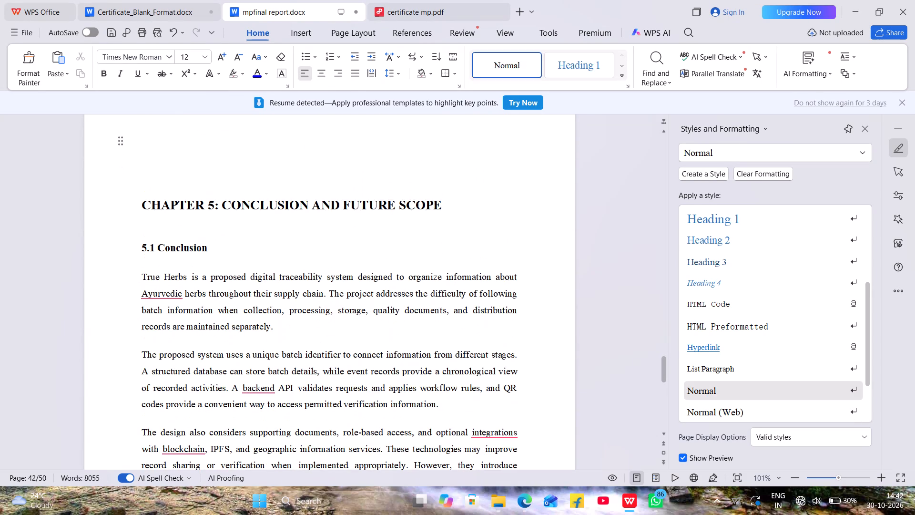
left_click(146, 184)
key("BackSpace")
key("BackSpace")
scroll(147, 185, "up", 3)
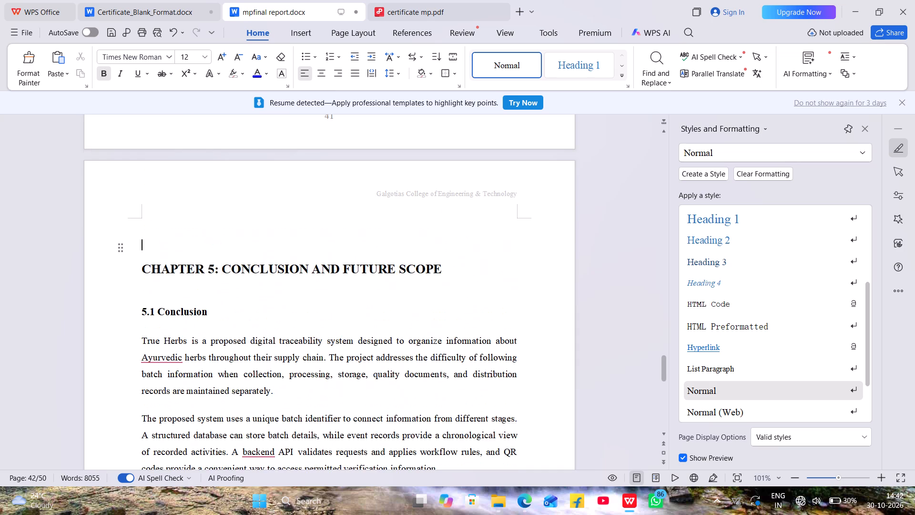
key("BackSpace")
key("BackSpace")
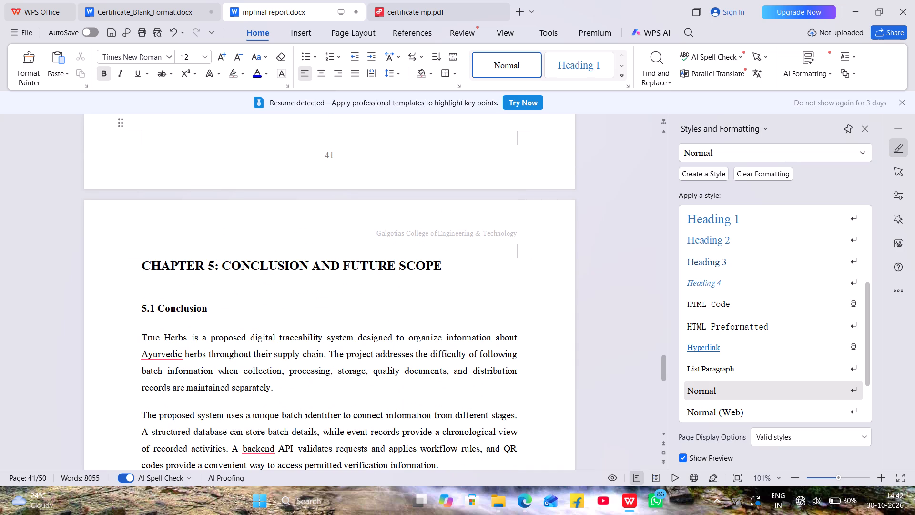
Delete the blank line between the Chapter 5 heading and "5.1 Conclusion".
left_click(171, 286)
key("BackSpace")
Delete the five blank lines above "5.2 Benefits of the Proposed System" so the heading starts at the top of its page.
scroll(248, 308, "down", 7)
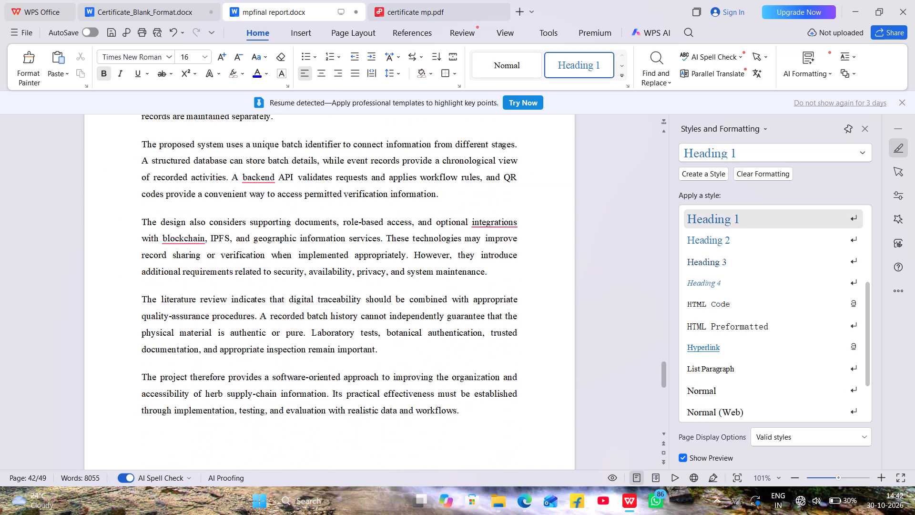
scroll(249, 308, "down", 15)
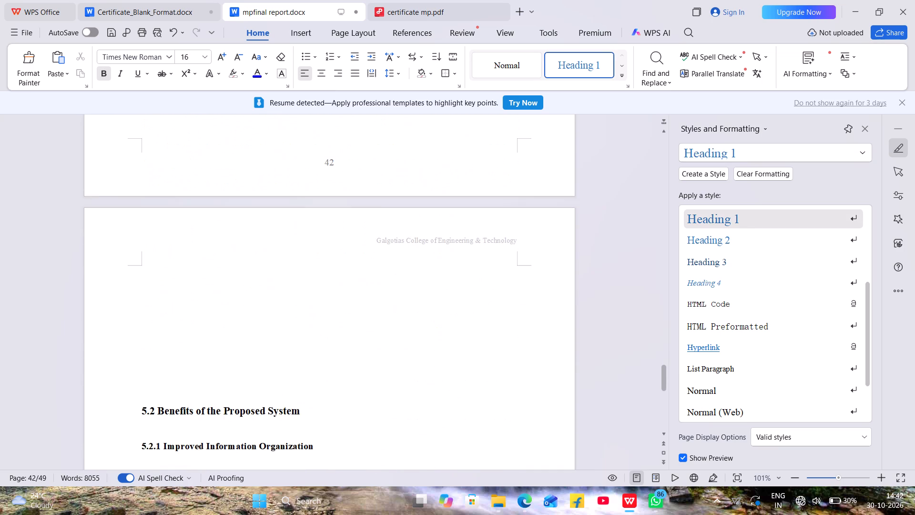
left_click(173, 347)
key("BackSpace")
key("BackSpace")
key("BackSpace")
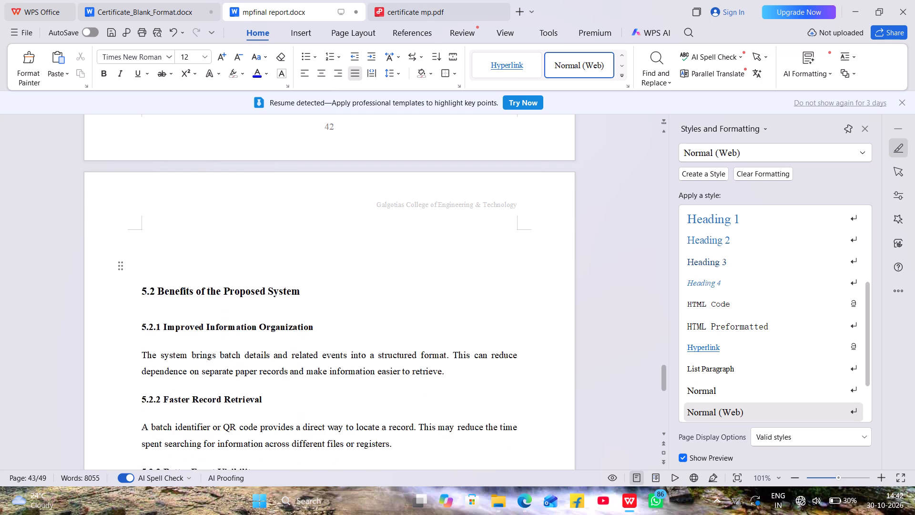
key("BackSpace")
key("BackSpace")
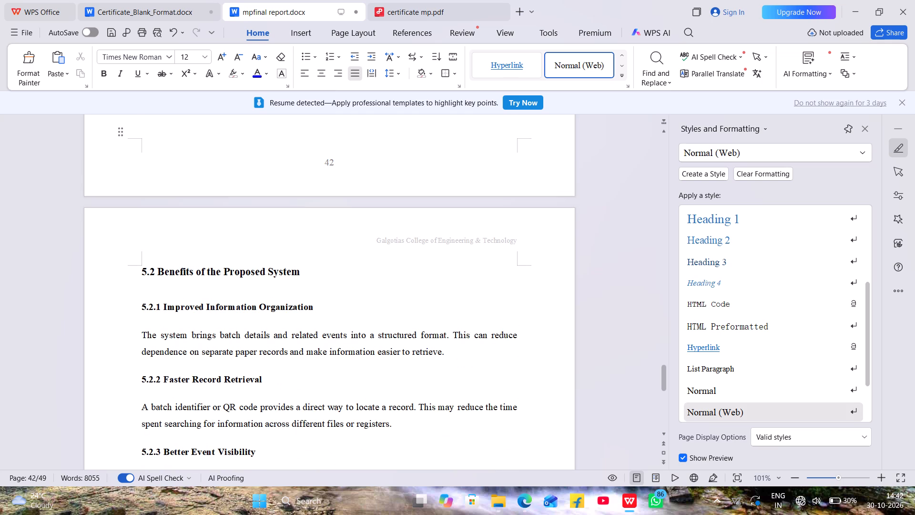
Delete the blank line between the "5.2 Benefits of the Proposed System" heading and the 5.2.1 subheading.
left_click(155, 303)
left_click(138, 292)
key("BackSpace")
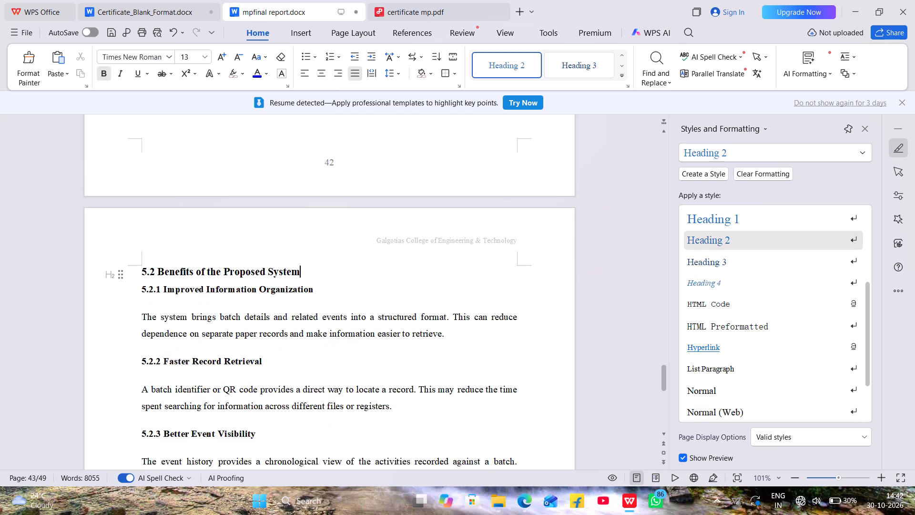
Insert two blank lines after the last paragraph of section 5.2.6 to move the "5.3 Limitations" heading onto the next page.
scroll(138, 292, "down", 12)
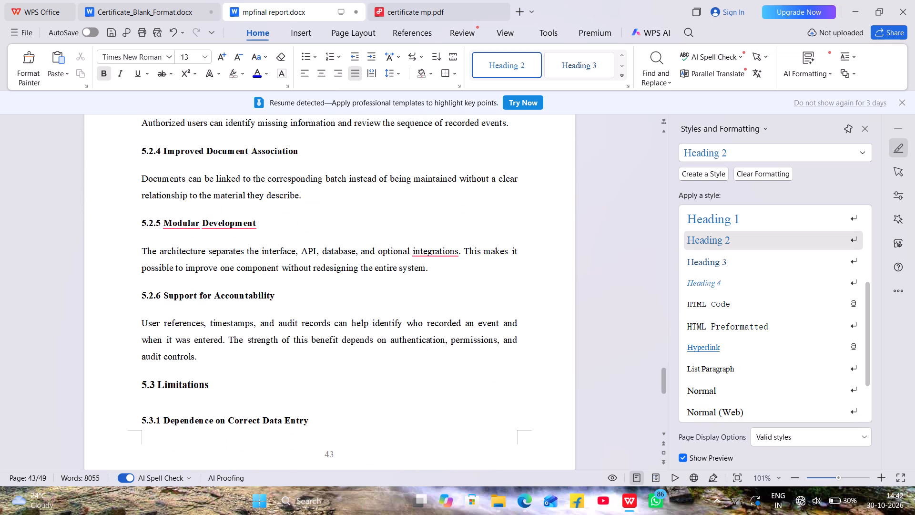
scroll(139, 293, "down", 4)
left_click(223, 222)
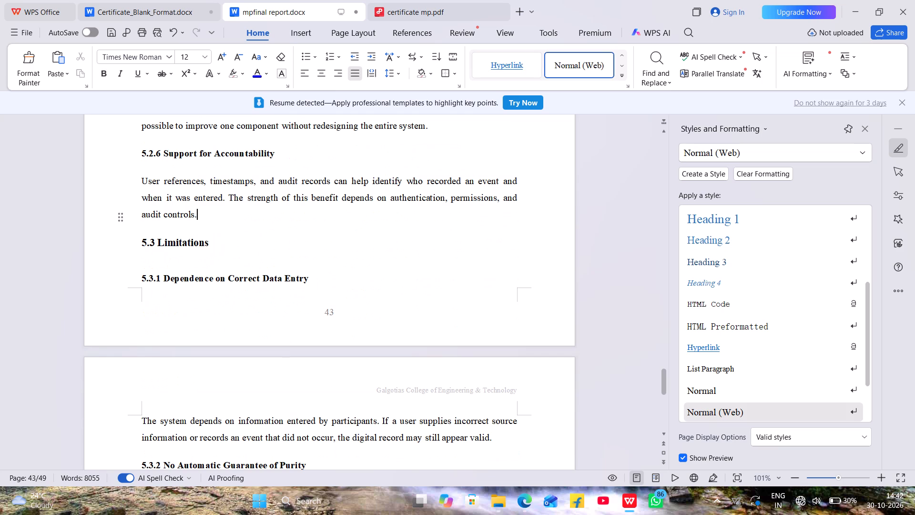
key("Return")
key("Return")
Delete the blank line above the "5.4.3 Blockchain Integration" heading.
scroll(223, 223, "down", 14)
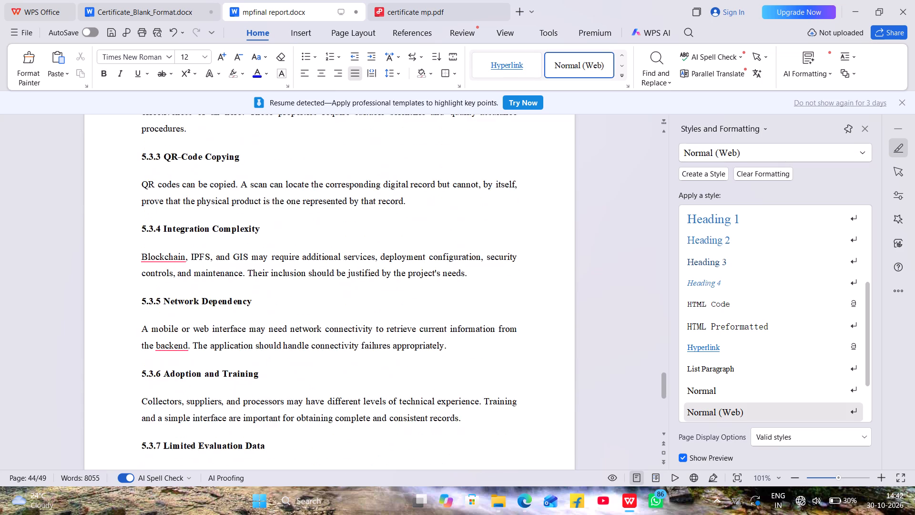
scroll(224, 223, "down", 17)
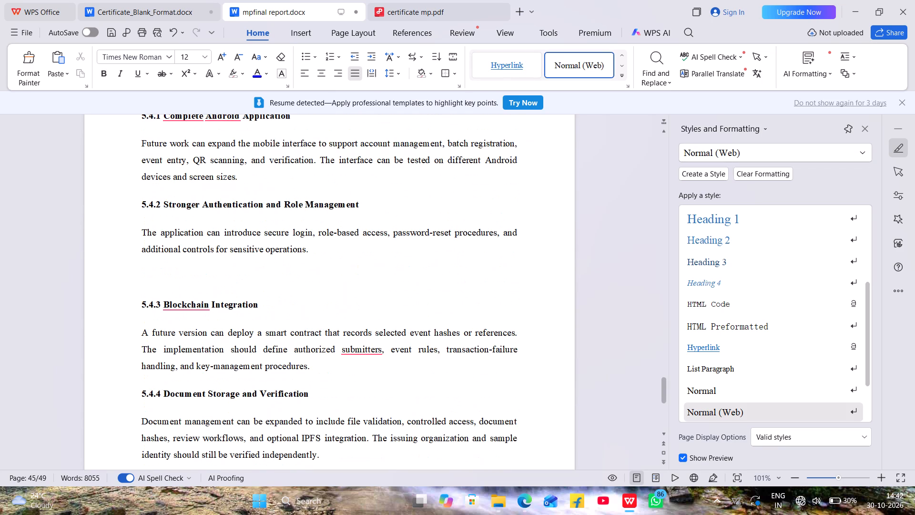
left_click(151, 278)
key("BackSpace")
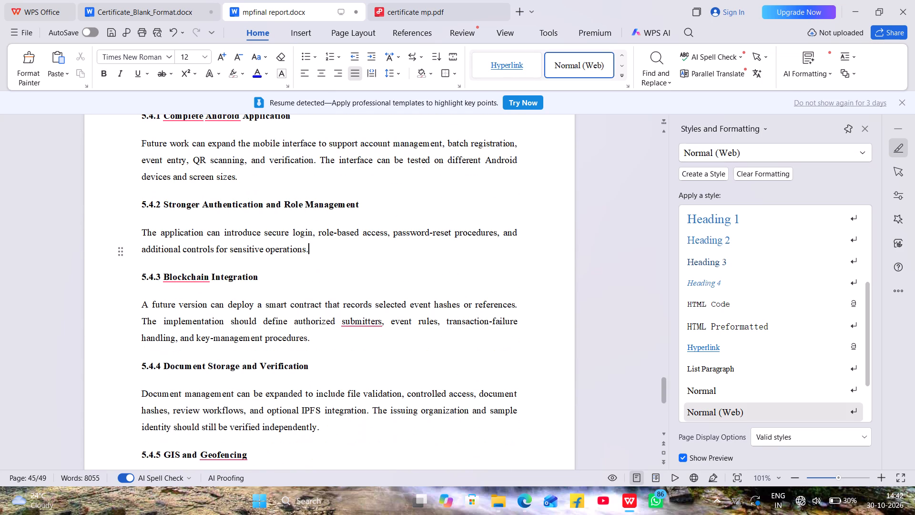
Insert a blank line after the paragraph of section 5.4.5 to move the "5.4.6 Laboratory Integration" heading onto the next page.
scroll(160, 280, "down", 8)
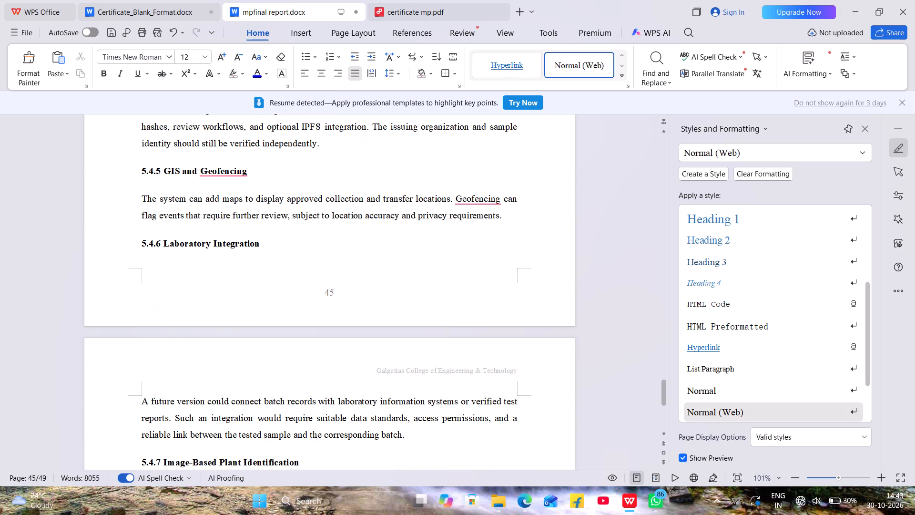
left_click(517, 227)
key("Return")
Check the line spacing of the paragraph under "5.4.8 Analytics and Dashboards".
scroll(496, 235, "down", 3)
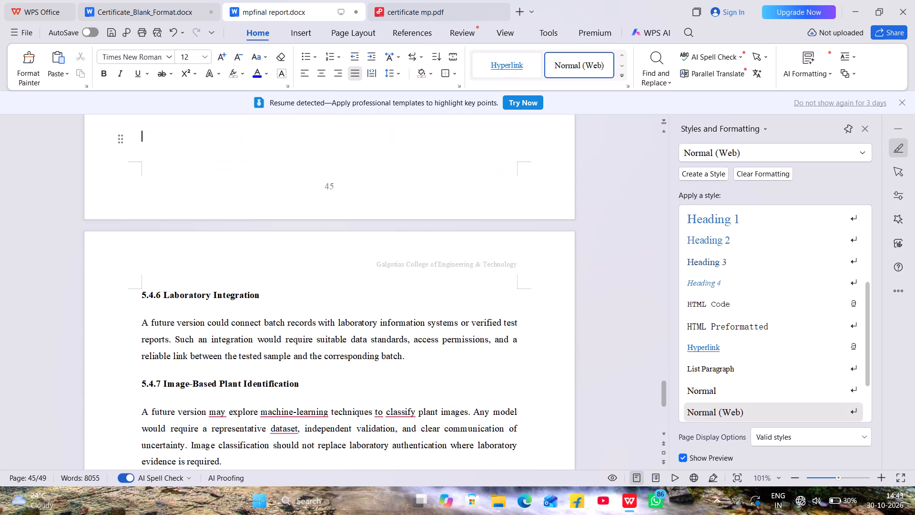
scroll(412, 265, "down", 8)
left_click_drag(541, 285, 91, 266)
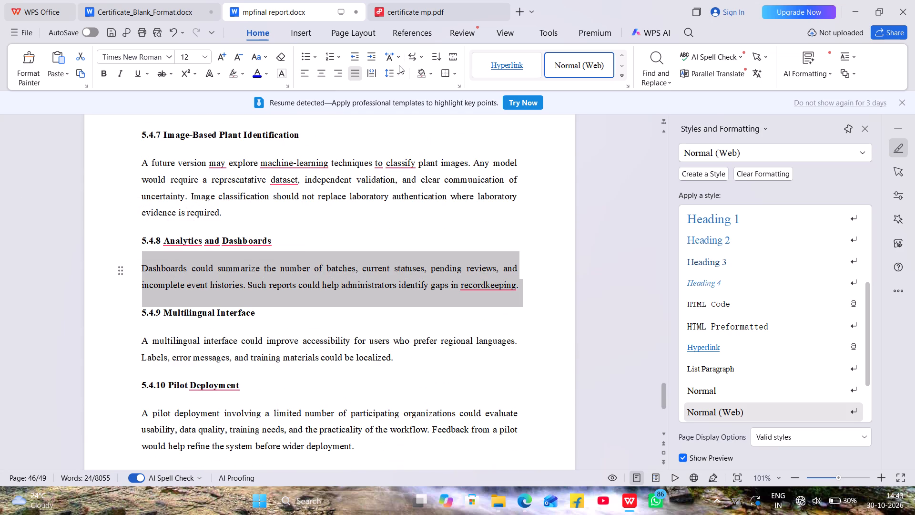
left_click(393, 79)
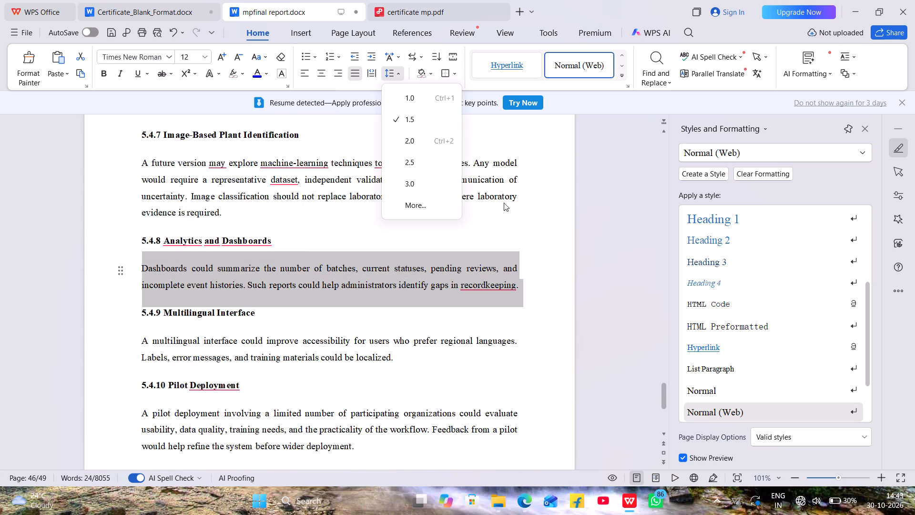
left_click(510, 207)
Insert three blank lines above the "Additional technical references" heading, after the "Important: Before submission" paragraph.
scroll(510, 218, "down", 14)
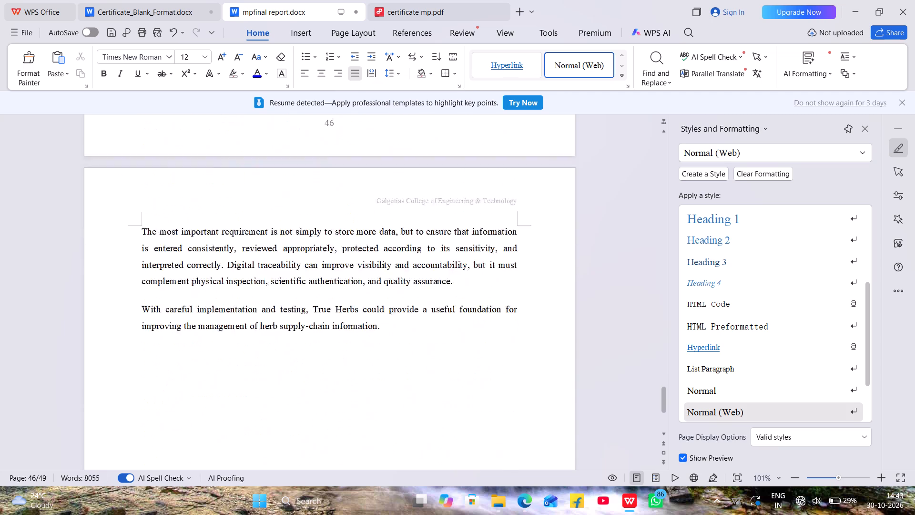
scroll(511, 233, "down", 19)
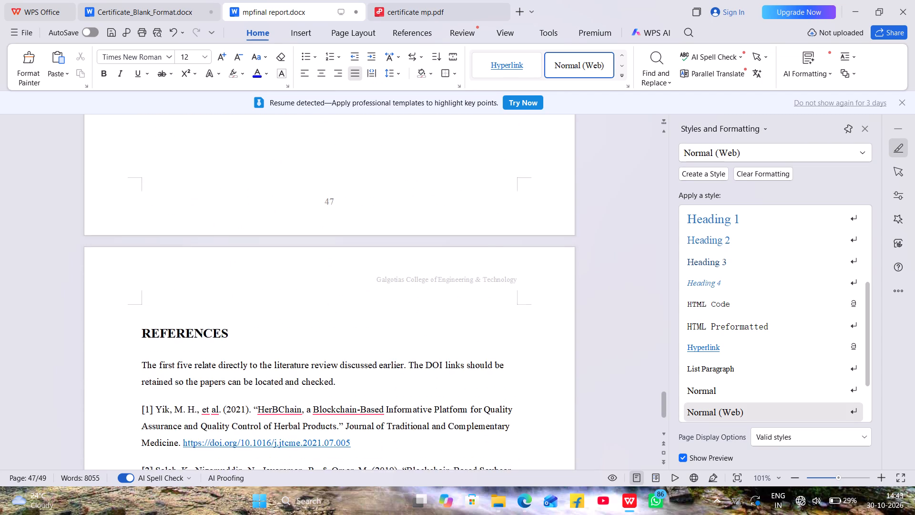
scroll(511, 233, "down", 20)
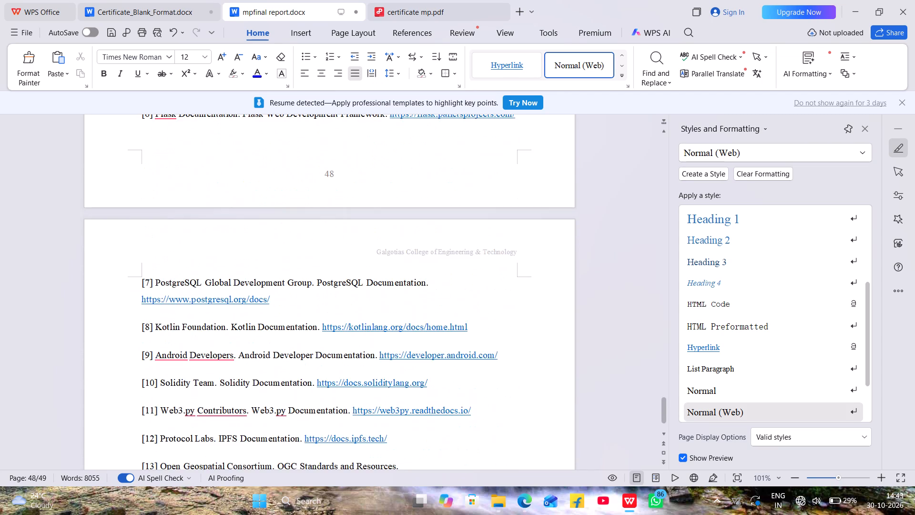
scroll(511, 233, "down", 10)
scroll(511, 233, "up", 14)
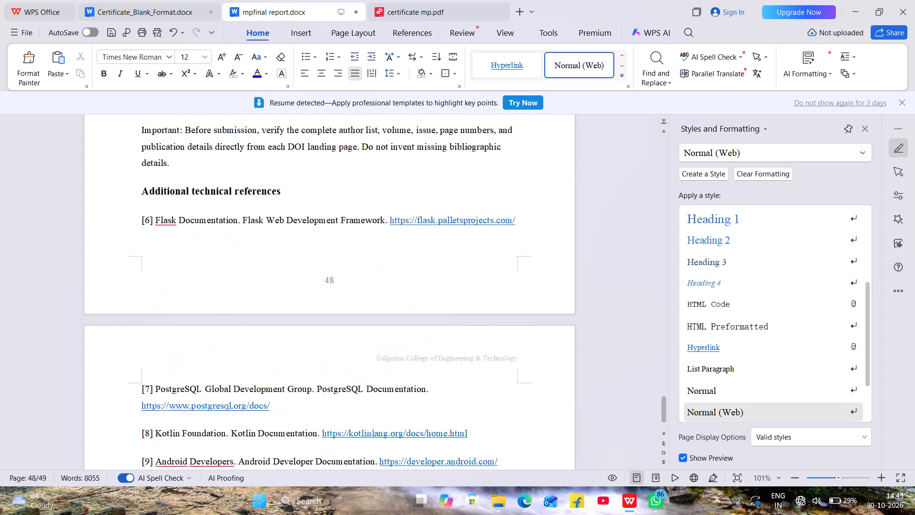
scroll(511, 233, "up", 1)
left_click(217, 244)
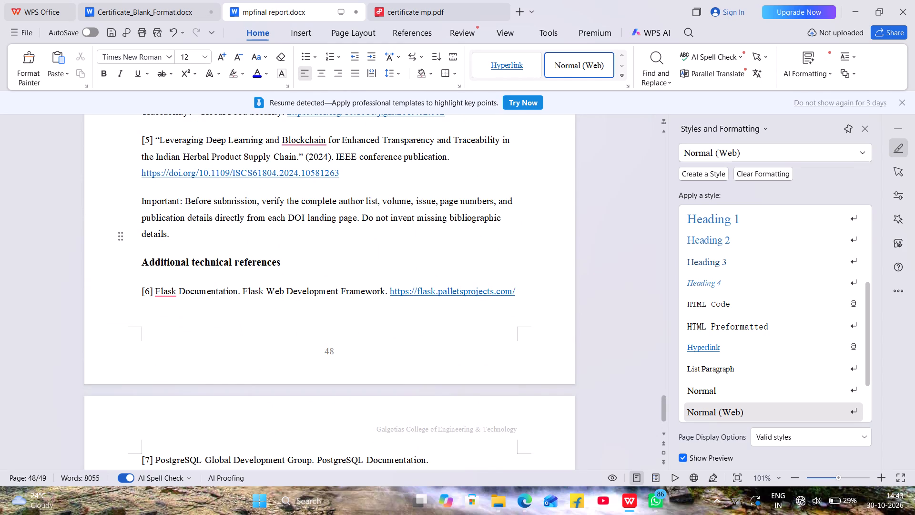
key("Return")
key("Return")
key("Return")
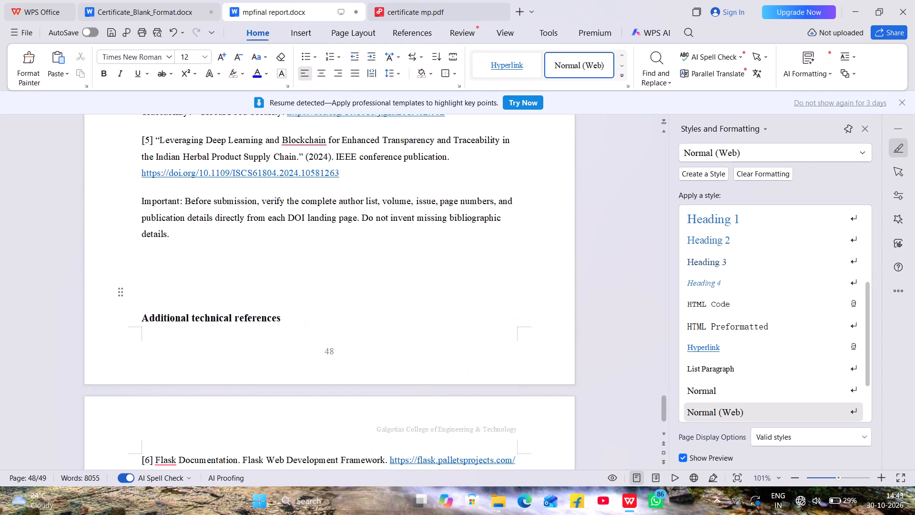
Review the layout of the closing pages, from the end of the references back to "5.5 Final Conclusion".
scroll(217, 244, "down", 15)
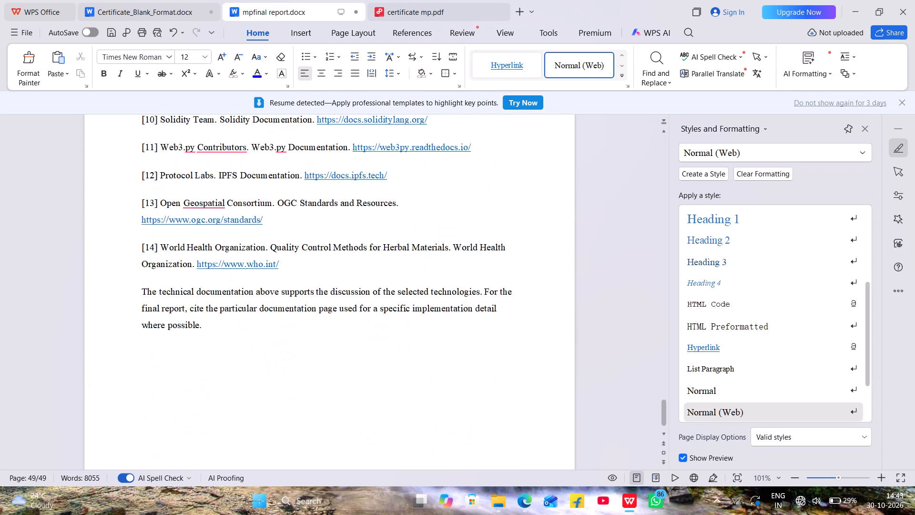
scroll(217, 244, "up", 18)
scroll(217, 244, "up", 12)
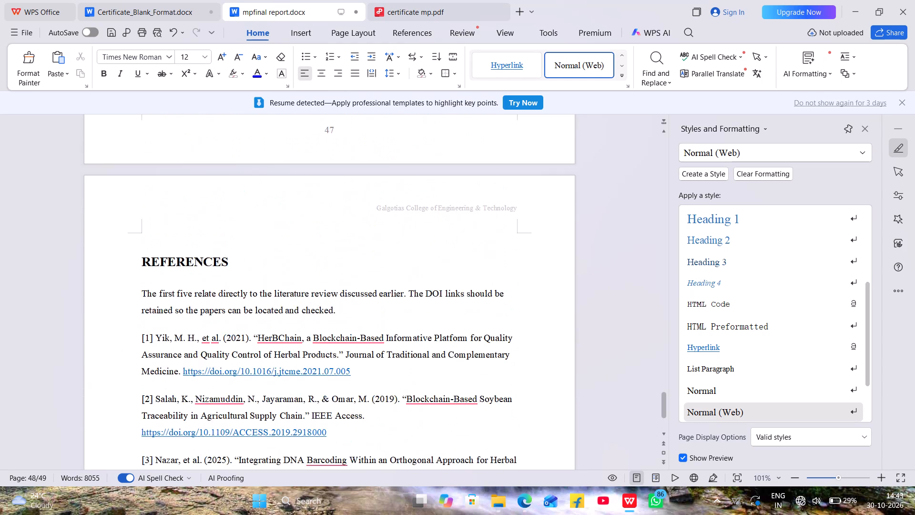
scroll(217, 244, "up", 5)
scroll(217, 244, "down", 3)
scroll(225, 299, "up", 12)
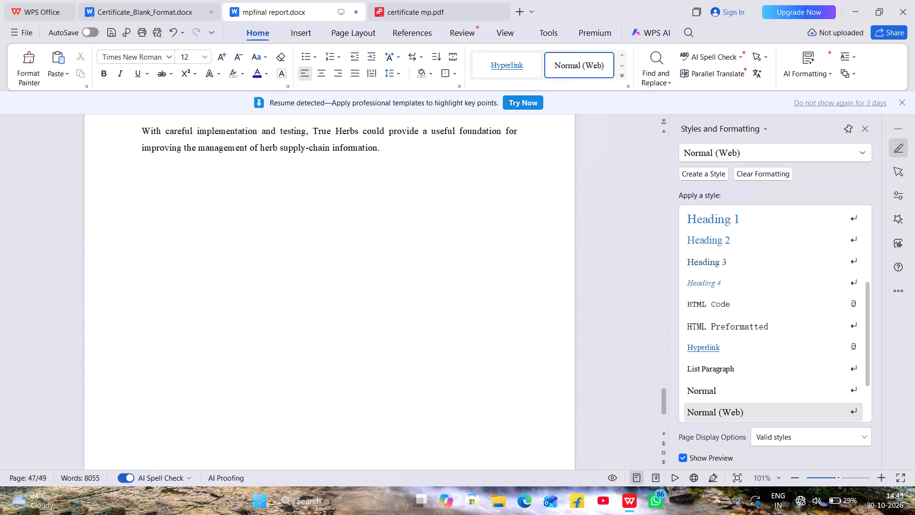
scroll(224, 299, "down", 19)
scroll(224, 299, "up", 16)
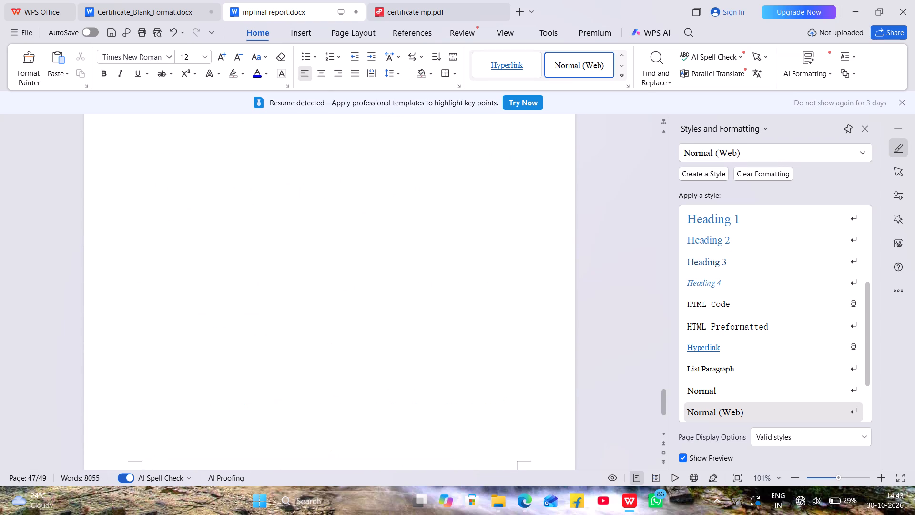
scroll(224, 299, "up", 13)
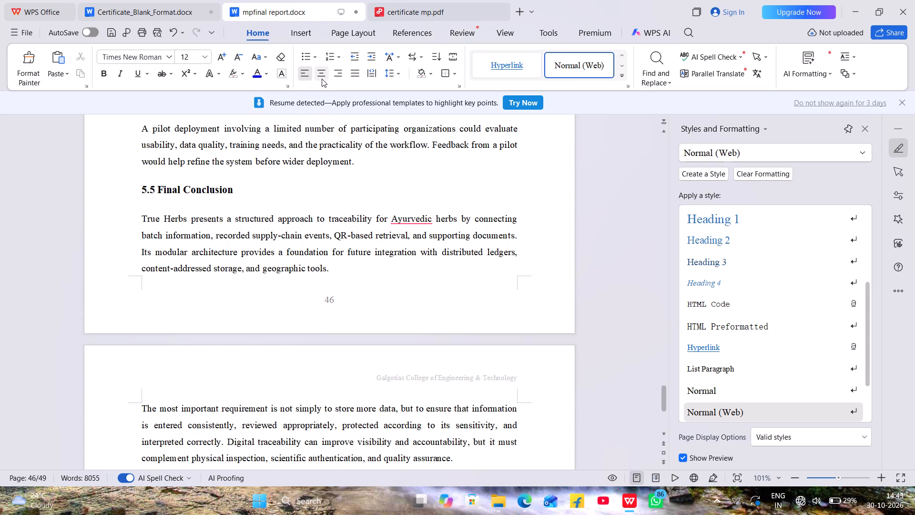
Justify all text below the REFERENCES heading, from its introductory paragraph through the document's last paragraph.
scroll(364, 143, "down", 20)
scroll(364, 143, "down", 19)
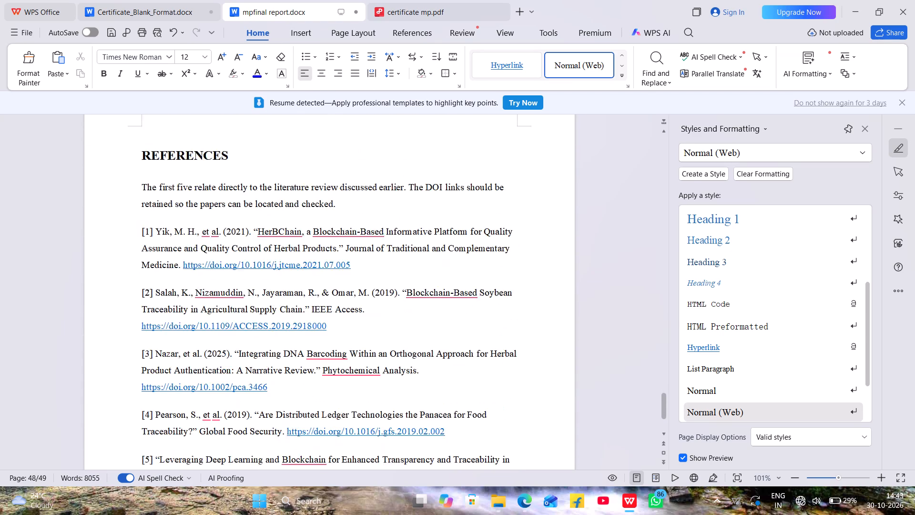
scroll(364, 142, "down", 19)
scroll(364, 143, "down", 2)
scroll(423, 273, "down", 6)
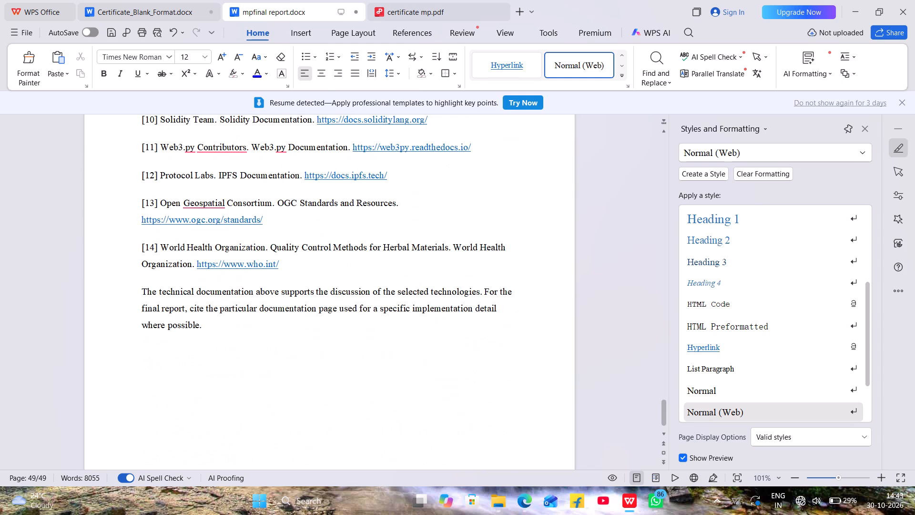
left_click_drag(242, 336, 132, 219)
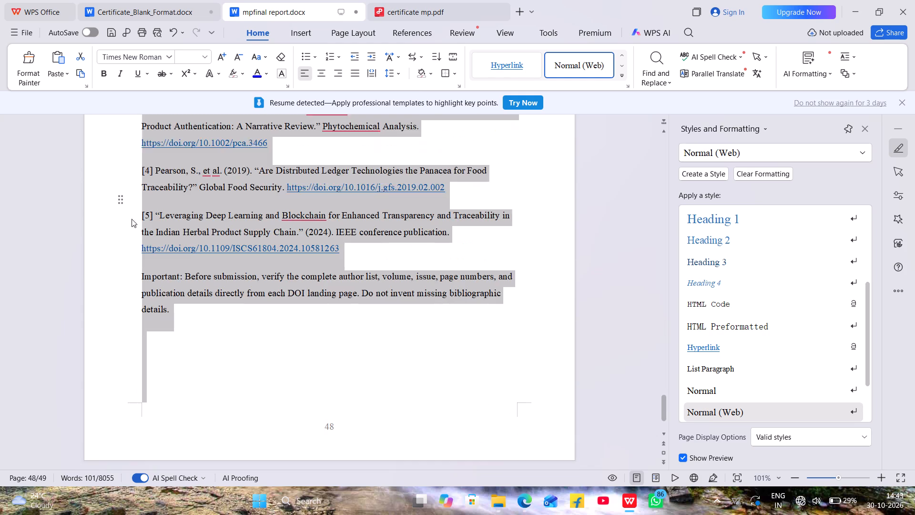
left_click_drag(132, 219, 121, 204)
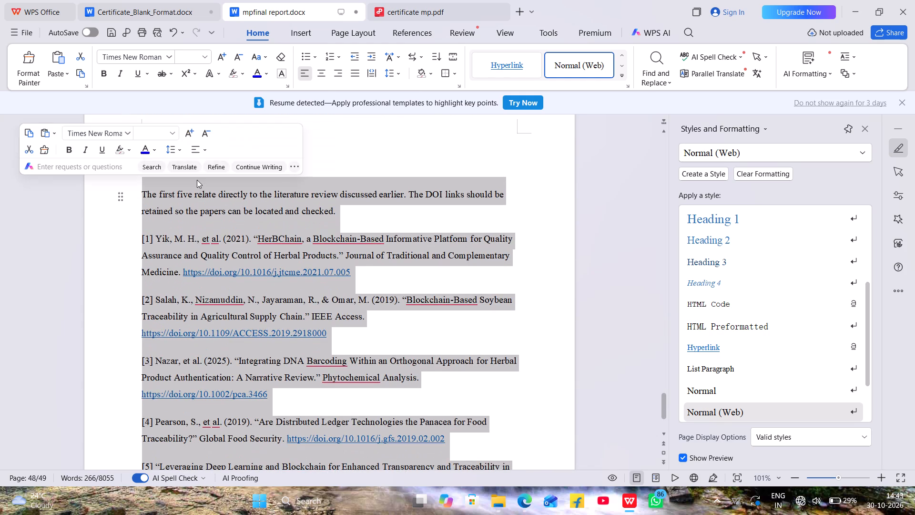
left_click(349, 74)
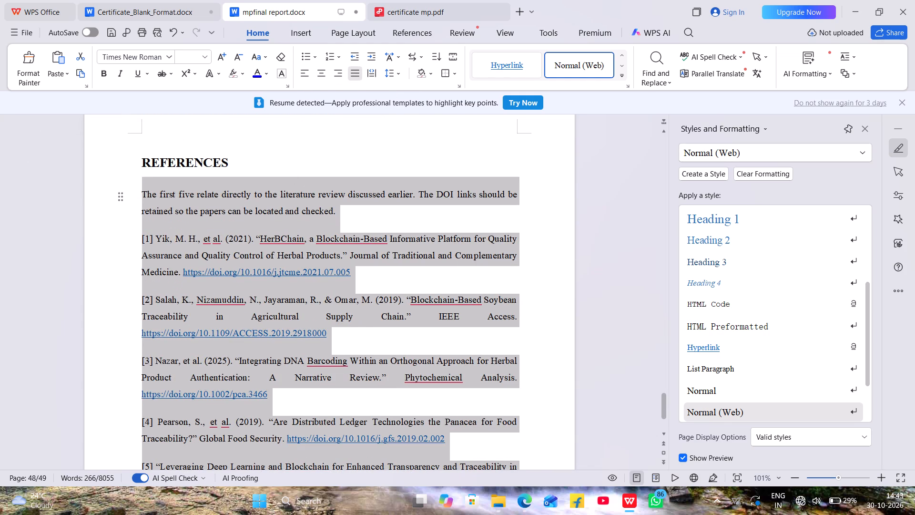
left_click(390, 153)
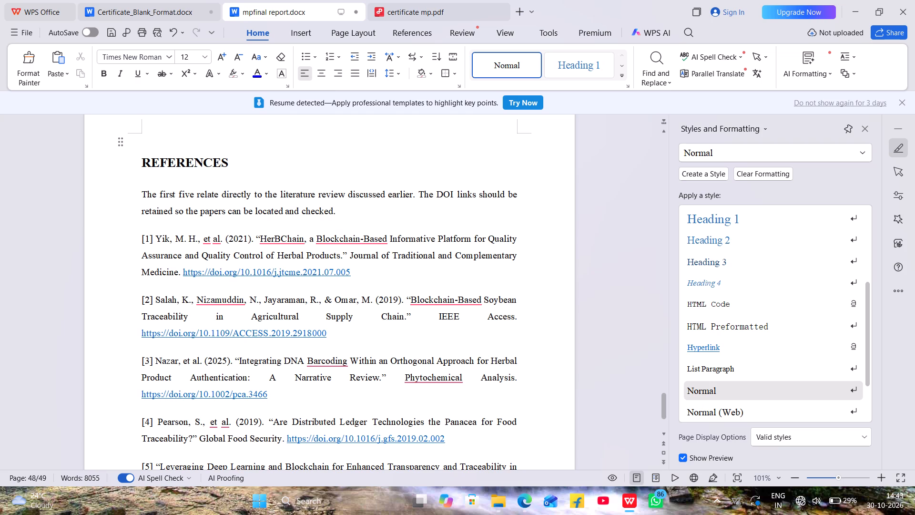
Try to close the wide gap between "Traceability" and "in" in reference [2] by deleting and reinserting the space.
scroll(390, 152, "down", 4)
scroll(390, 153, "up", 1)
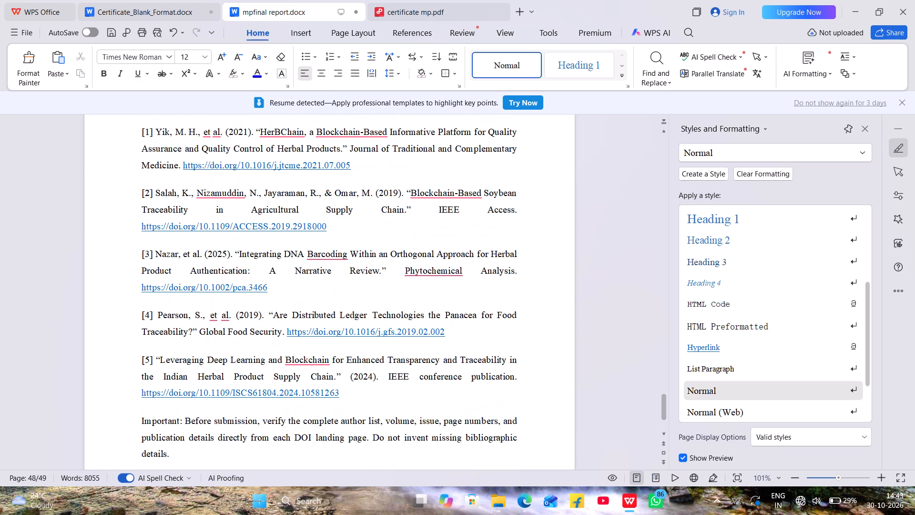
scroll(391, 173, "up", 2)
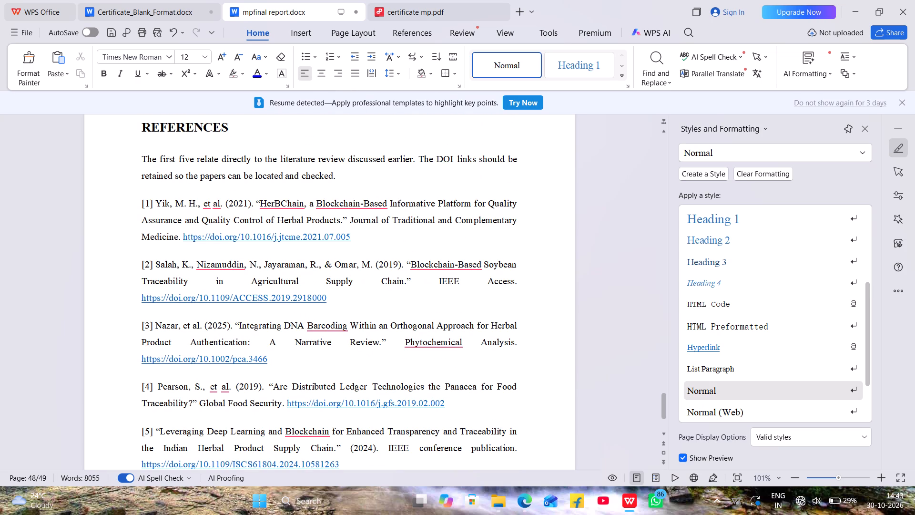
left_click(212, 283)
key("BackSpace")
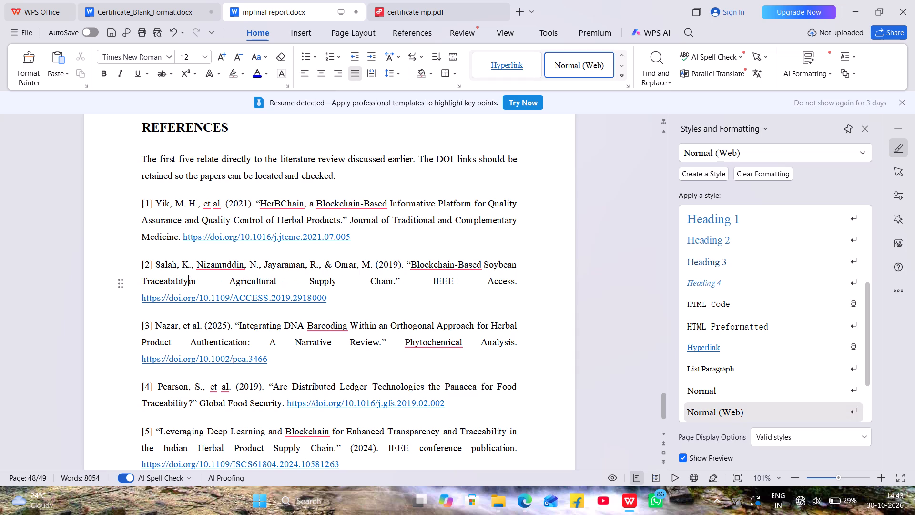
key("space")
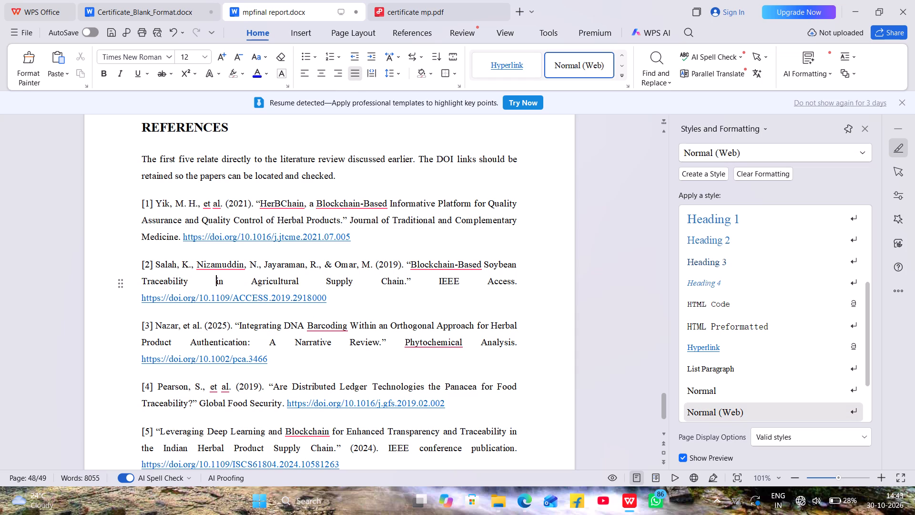
Examine the spacing and page breaks of the justified references through the document's end, and back up to section 5.5.
scroll(355, 293, "down", 3)
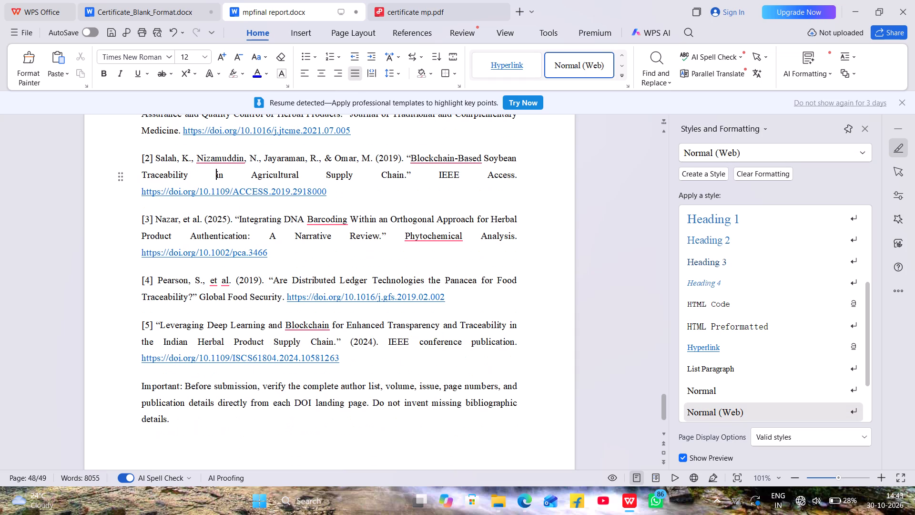
scroll(356, 294, "down", 8)
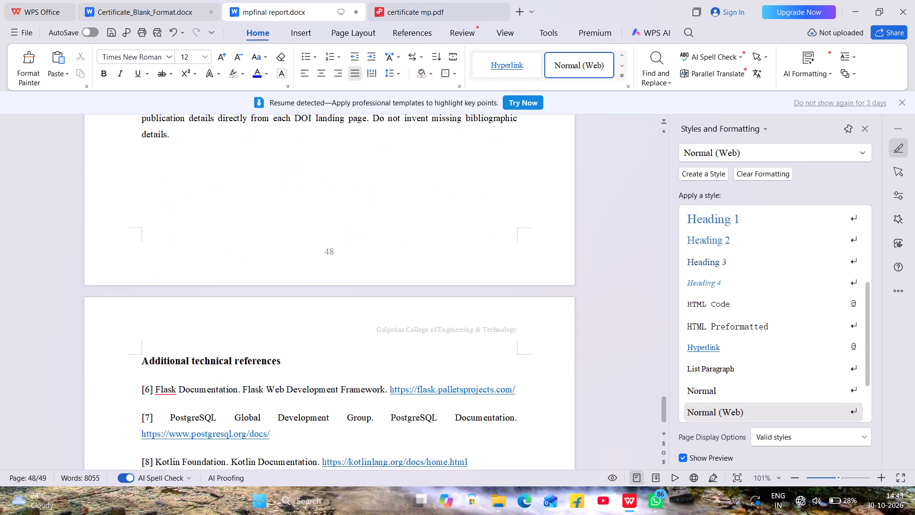
scroll(357, 298, "down", 5)
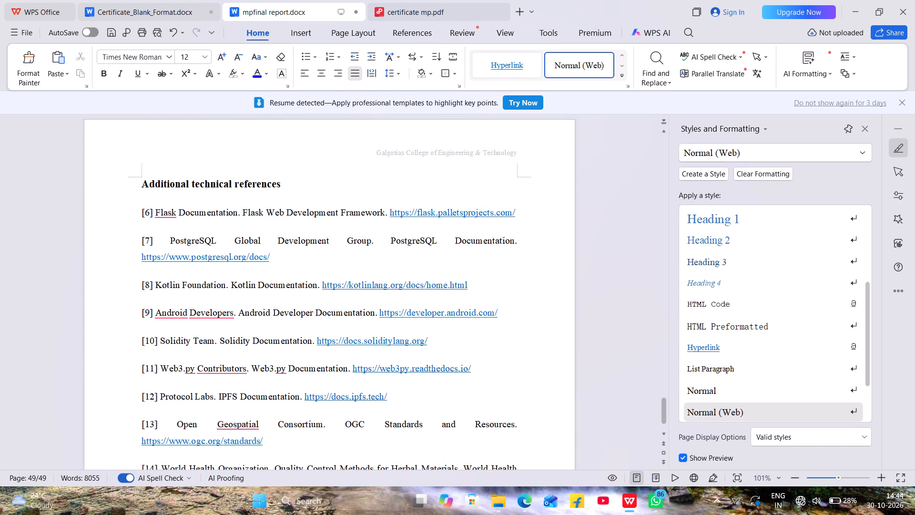
scroll(355, 303, "down", 5)
scroll(345, 306, "up", 3)
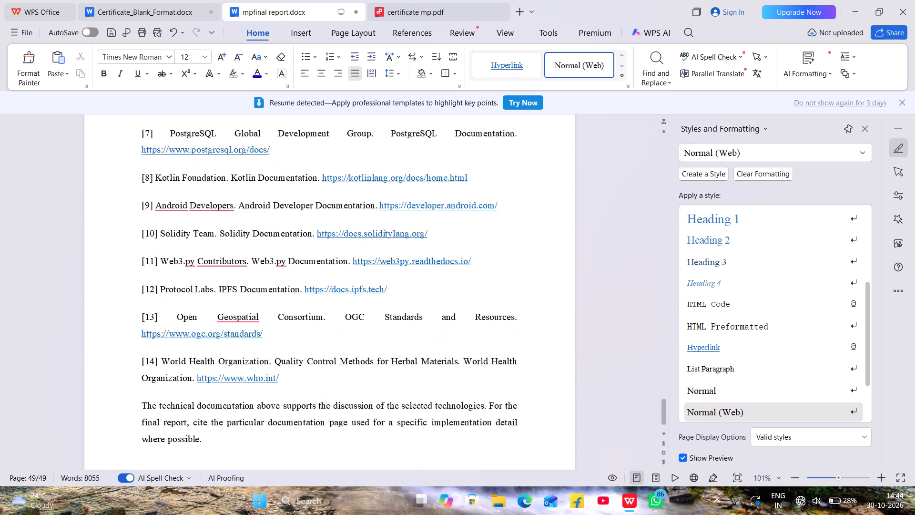
scroll(335, 234, "up", 16)
scroll(344, 229, "up", 5)
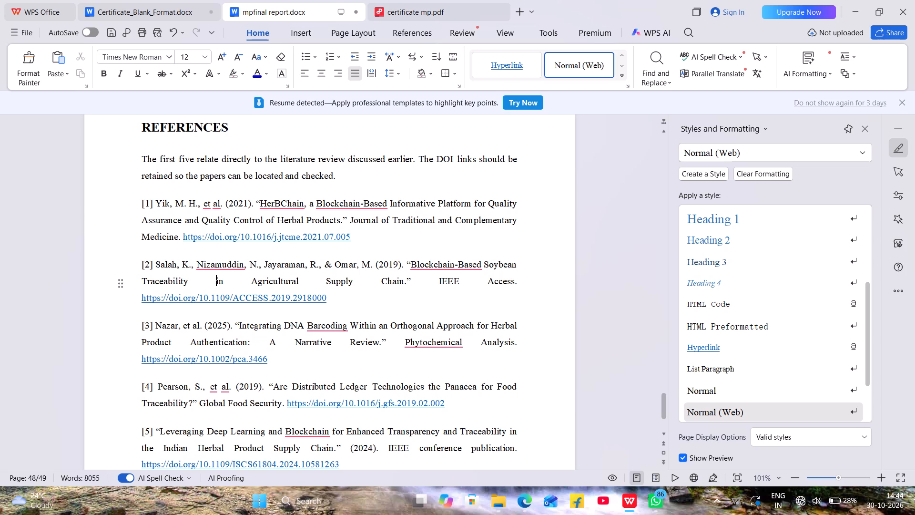
right_click(342, 207)
scroll(343, 209, "up", 4)
scroll(399, 232, "up", 20)
scroll(399, 232, "up", 2)
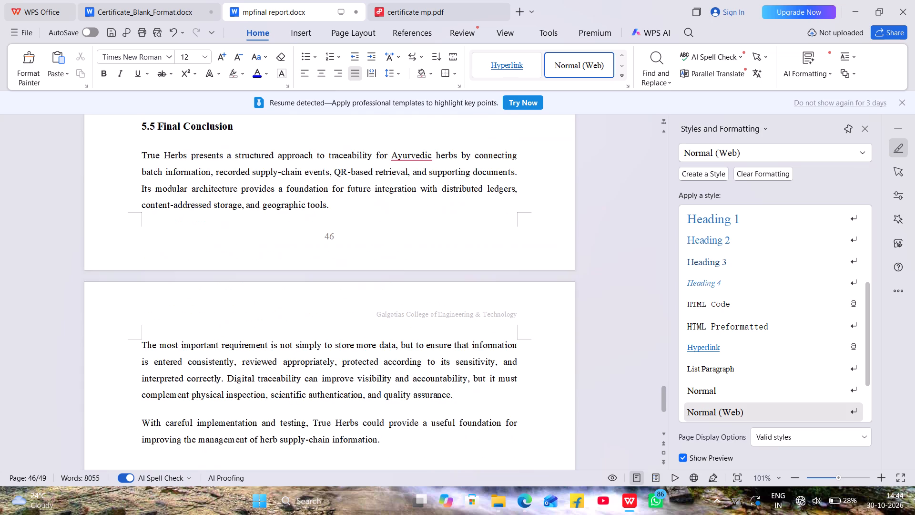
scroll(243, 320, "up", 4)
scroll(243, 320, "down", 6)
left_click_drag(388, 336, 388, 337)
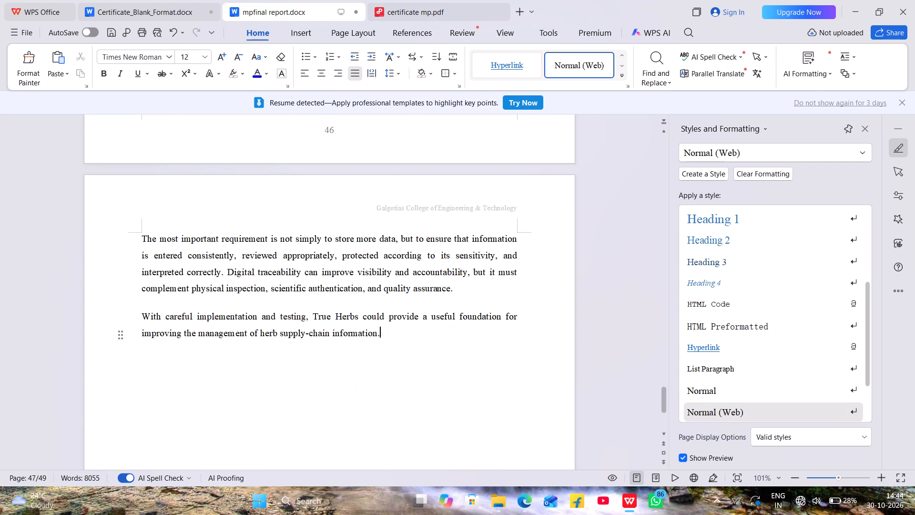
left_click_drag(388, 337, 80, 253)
Delete the blank line directly above the REFERENCES heading.
scroll(217, 371, "down", 7)
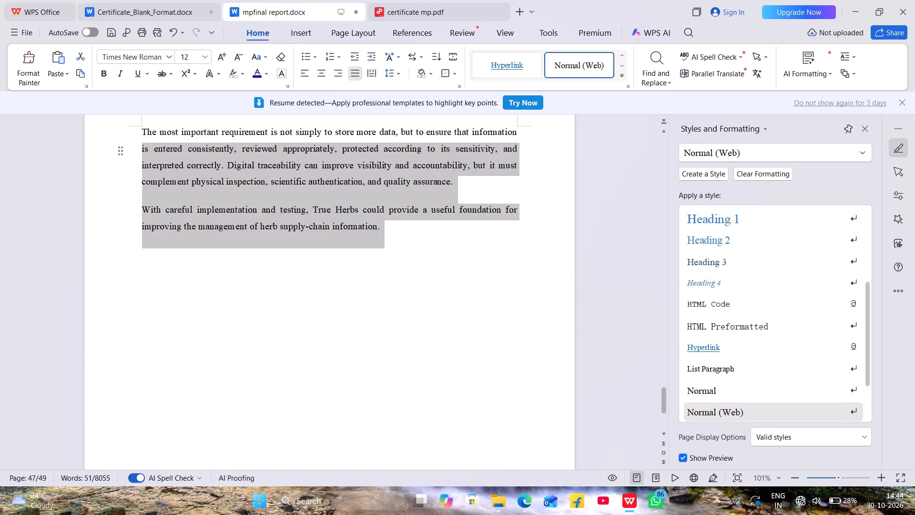
scroll(224, 372, "down", 10)
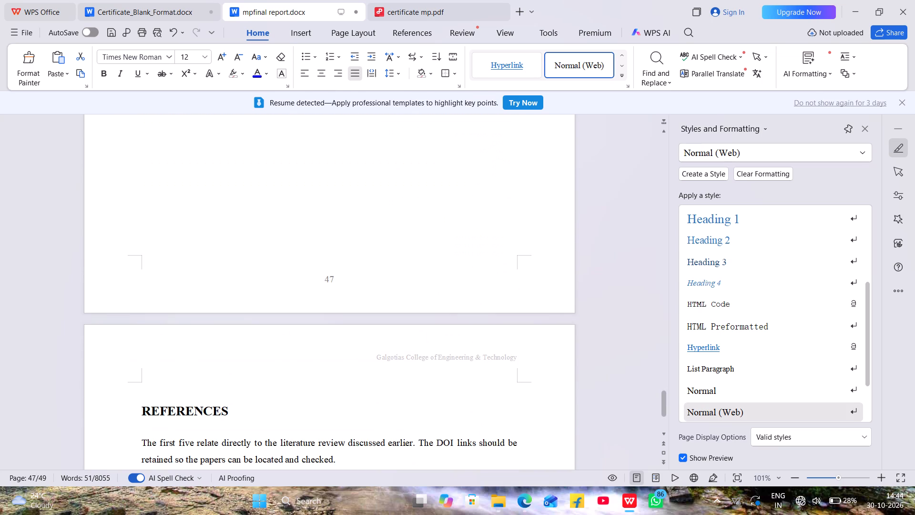
left_click(160, 394)
key("BackSpace")
Review the spacing, page breaks and figure layout from section 5.5 back through Chapter 4 to the end of Chapter 3.
scroll(160, 394, "up", 10)
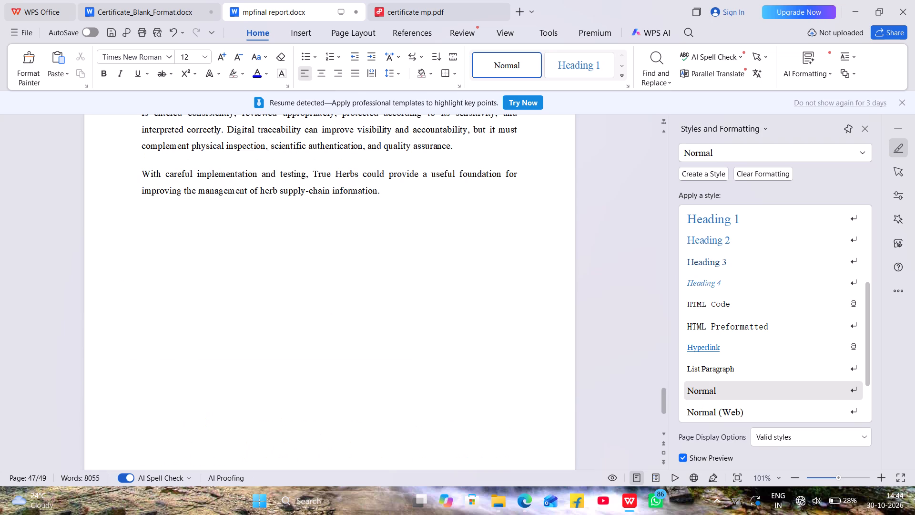
scroll(143, 297, "up", 14)
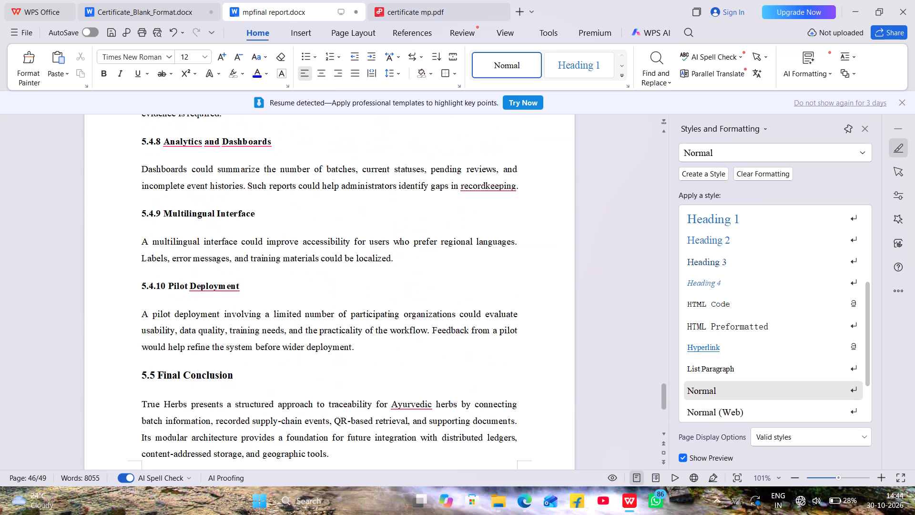
scroll(143, 297, "down", 20)
scroll(143, 297, "down", 2)
scroll(143, 297, "up", 4)
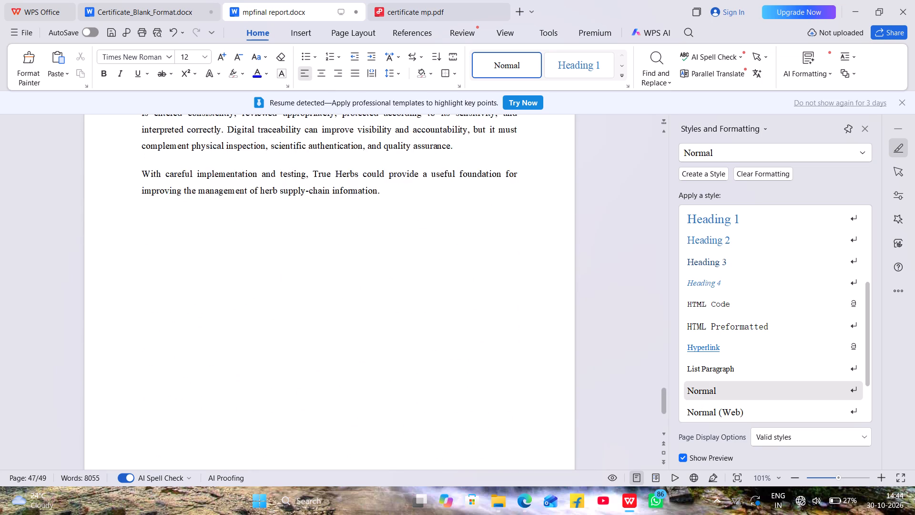
scroll(143, 297, "up", 20)
scroll(143, 297, "up", 18)
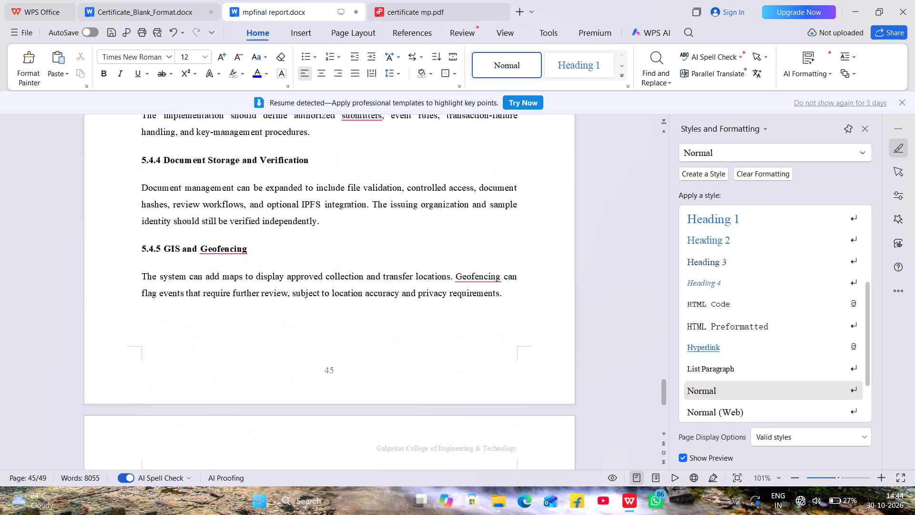
scroll(143, 297, "up", 20)
scroll(143, 297, "up", 14)
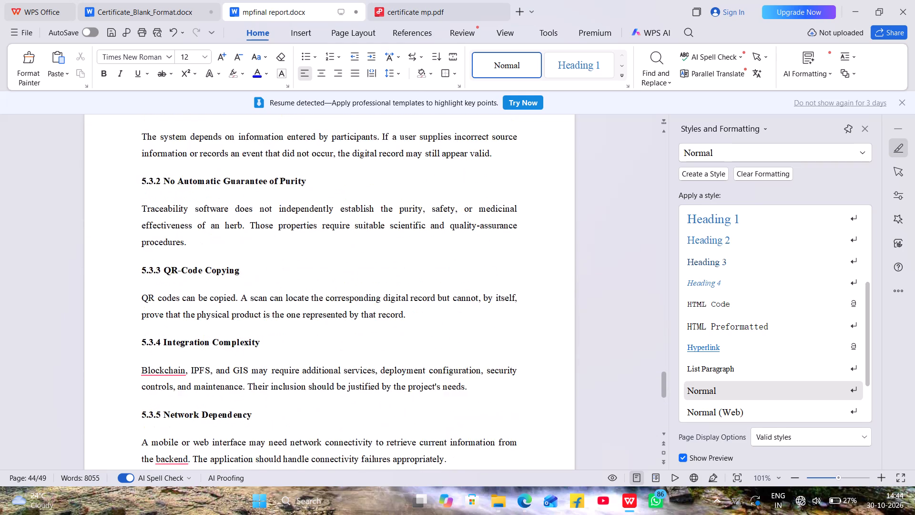
scroll(143, 297, "up", 20)
scroll(143, 297, "up", 18)
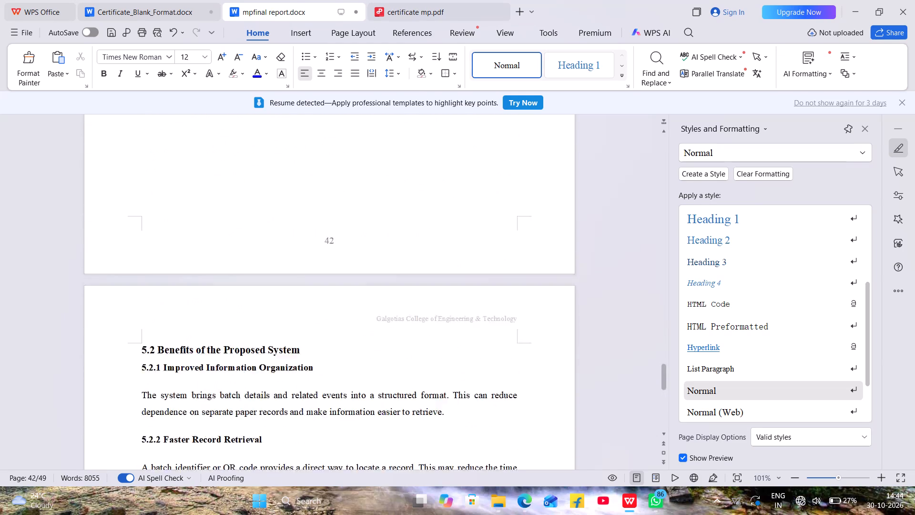
scroll(143, 297, "up", 20)
scroll(143, 297, "up", 18)
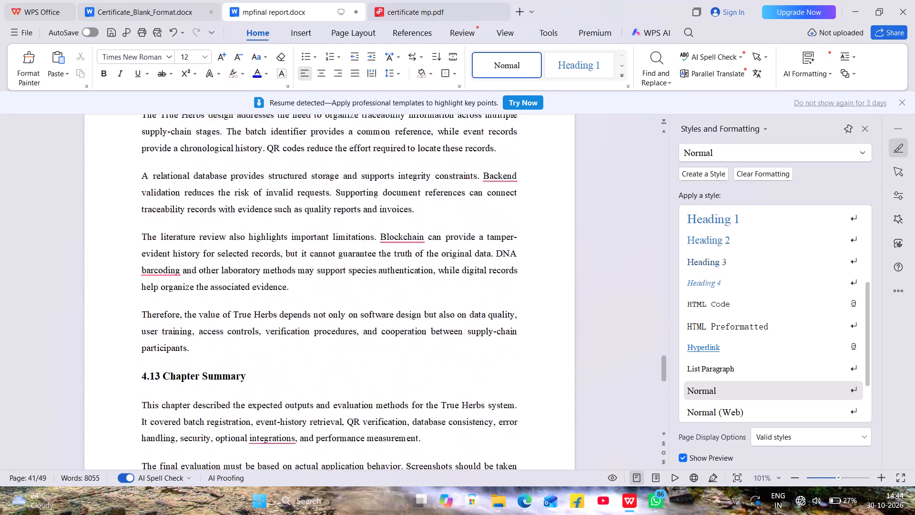
scroll(143, 297, "up", 20)
scroll(143, 297, "up", 17)
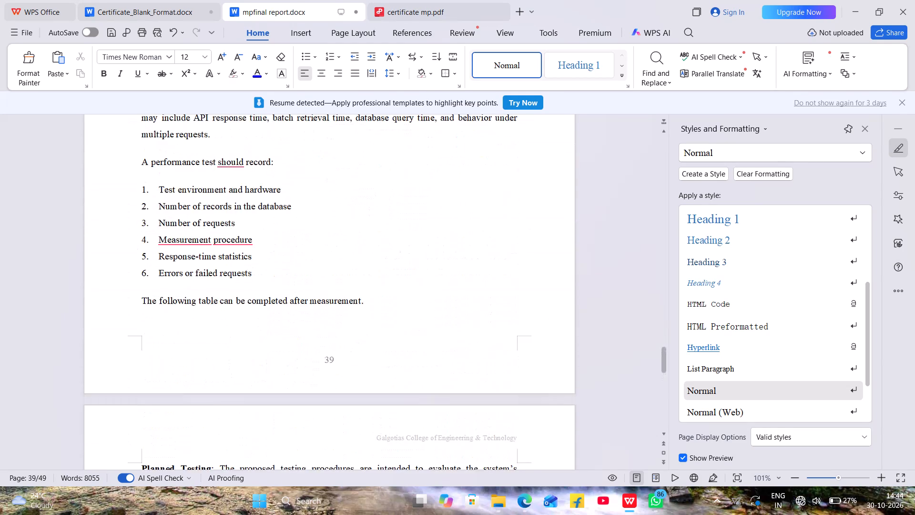
scroll(143, 297, "up", 20)
scroll(143, 297, "up", 10)
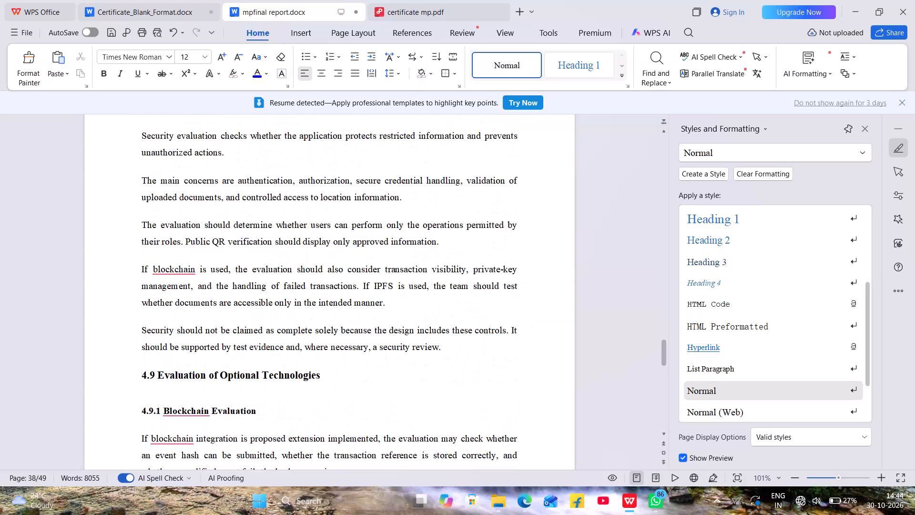
scroll(143, 297, "up", 4)
scroll(143, 297, "down", 1)
scroll(143, 297, "up", 7)
scroll(378, 156, "up", 13)
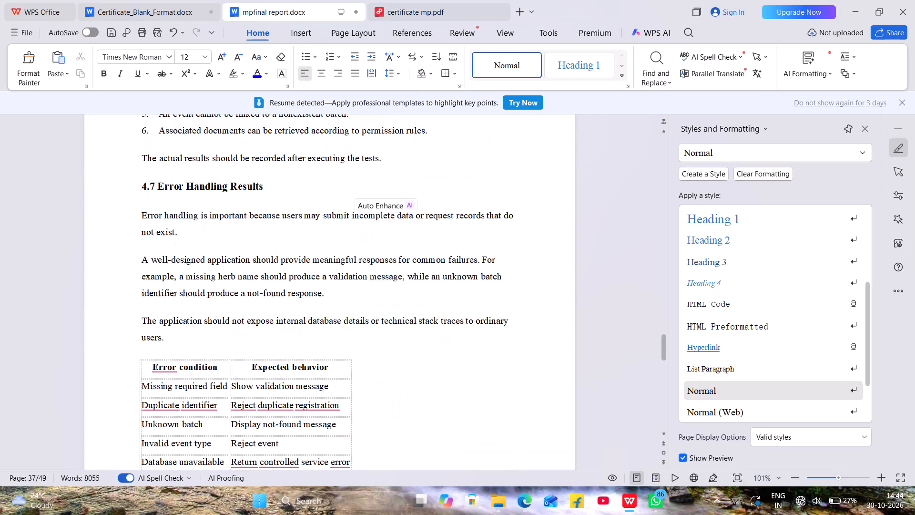
scroll(386, 226, "up", 20)
scroll(386, 226, "up", 17)
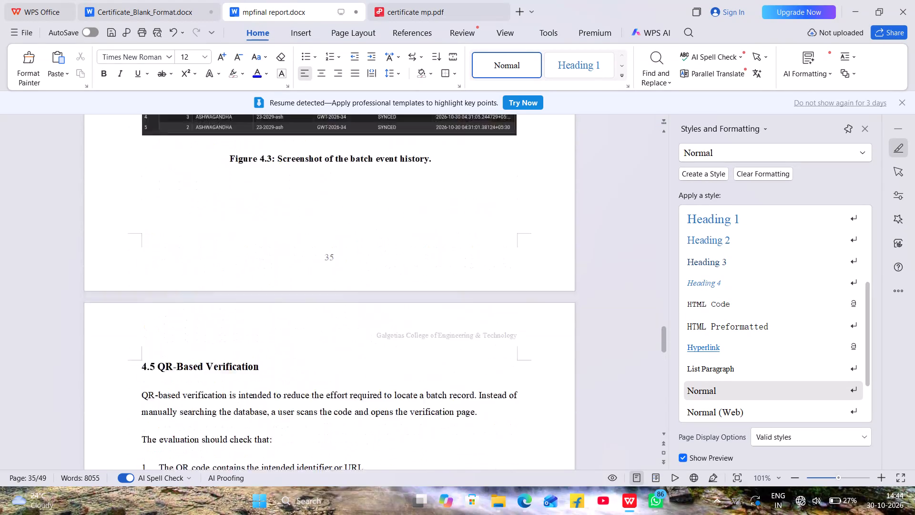
scroll(387, 226, "up", 20)
scroll(387, 226, "up", 12)
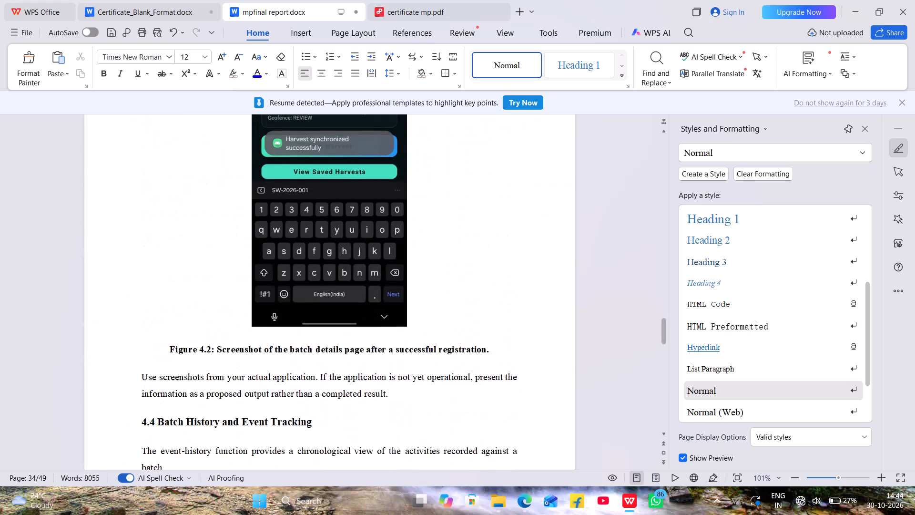
scroll(387, 225, "up", 8)
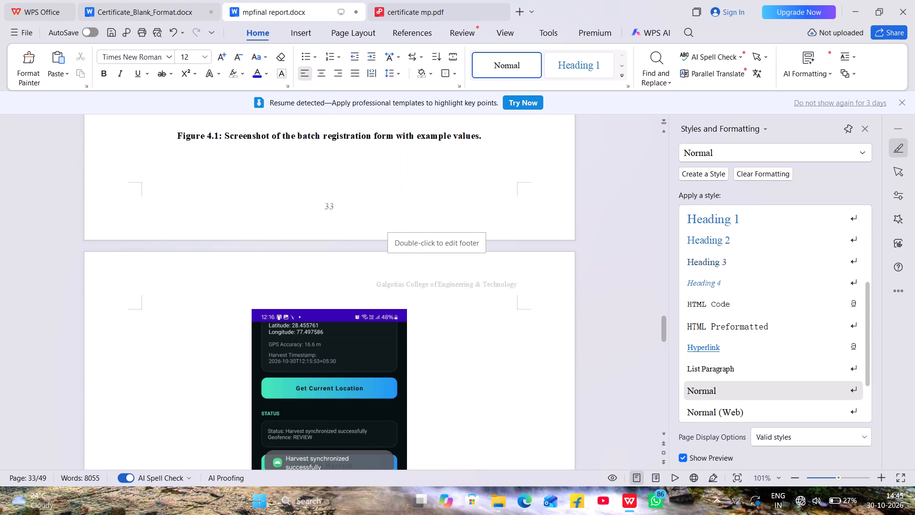
scroll(386, 224, "up", 15)
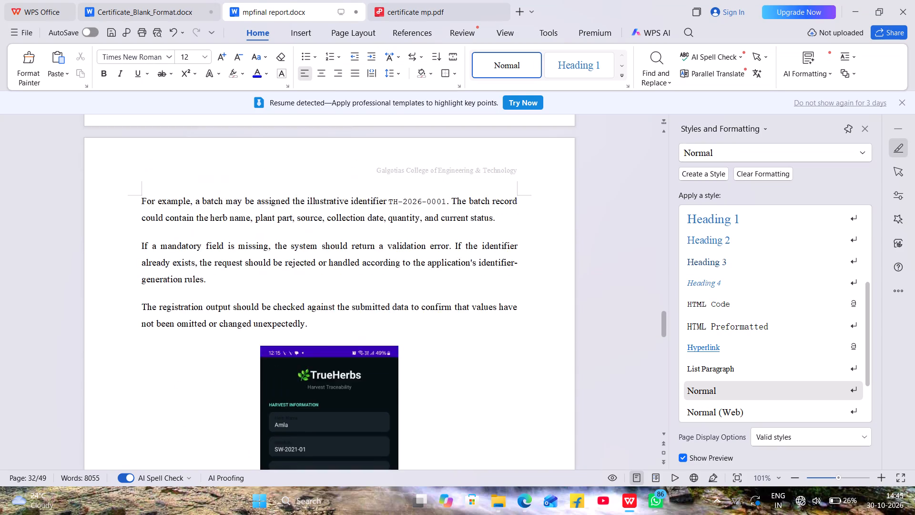
scroll(386, 225, "up", 20)
scroll(386, 225, "up", 14)
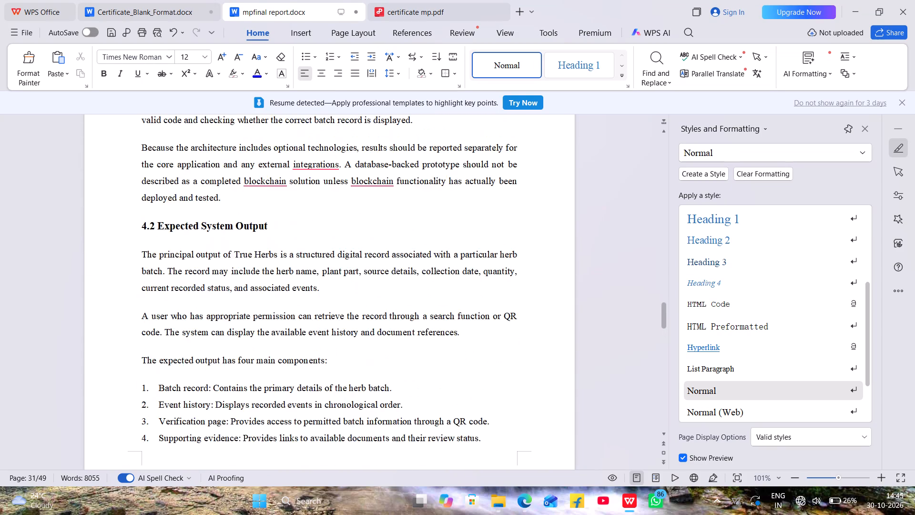
scroll(386, 225, "up", 20)
scroll(386, 225, "up", 14)
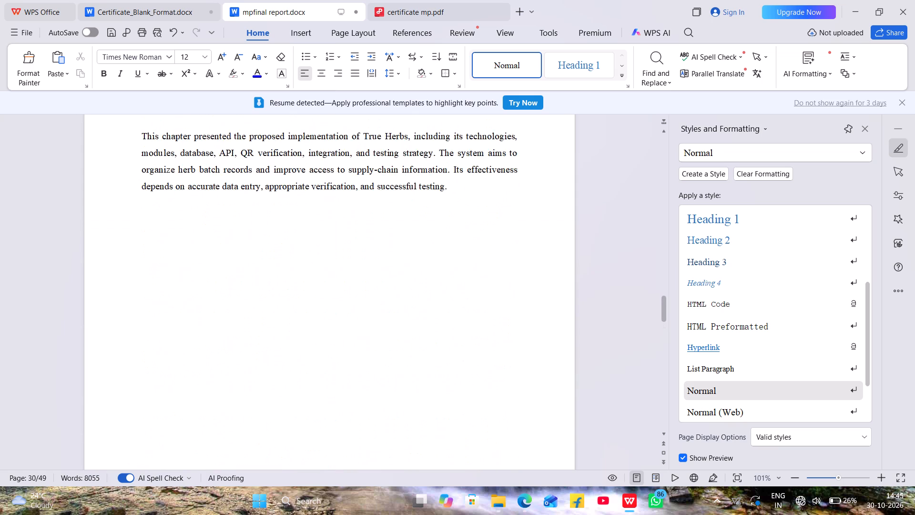
Delete the blank line between the "CHAPTER 4: RESULTS AND DISCUSSION" heading and "4.1 Introduction".
scroll(386, 225, "up", 7)
scroll(386, 225, "down", 19)
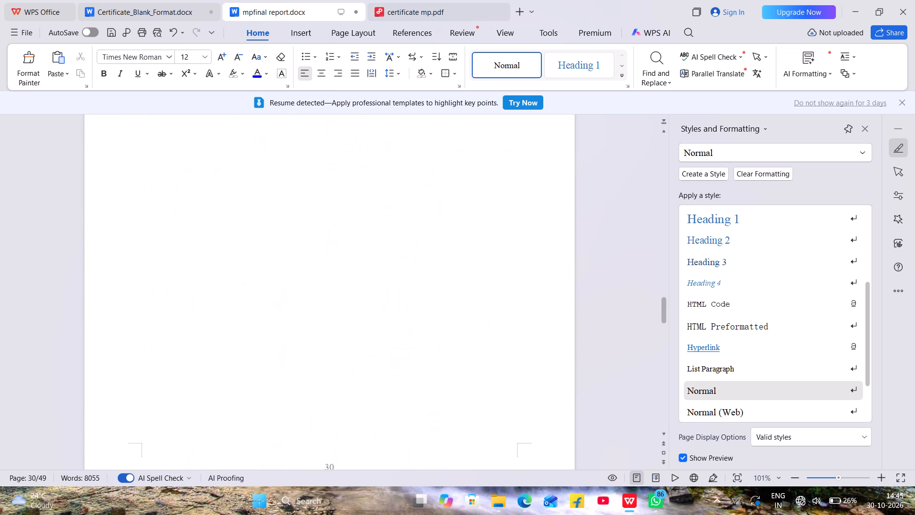
scroll(386, 225, "down", 4)
scroll(386, 225, "up", 6)
scroll(386, 225, "down", 11)
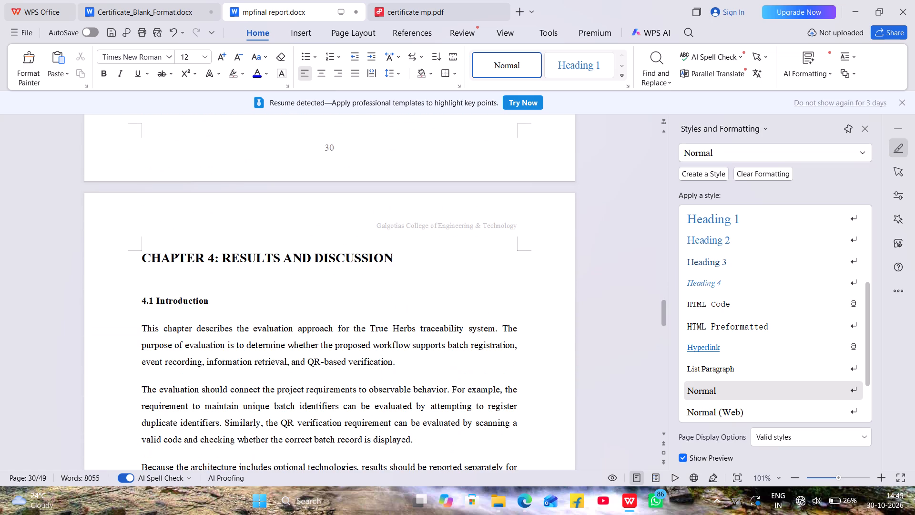
left_click(171, 283)
key("BackSpace")
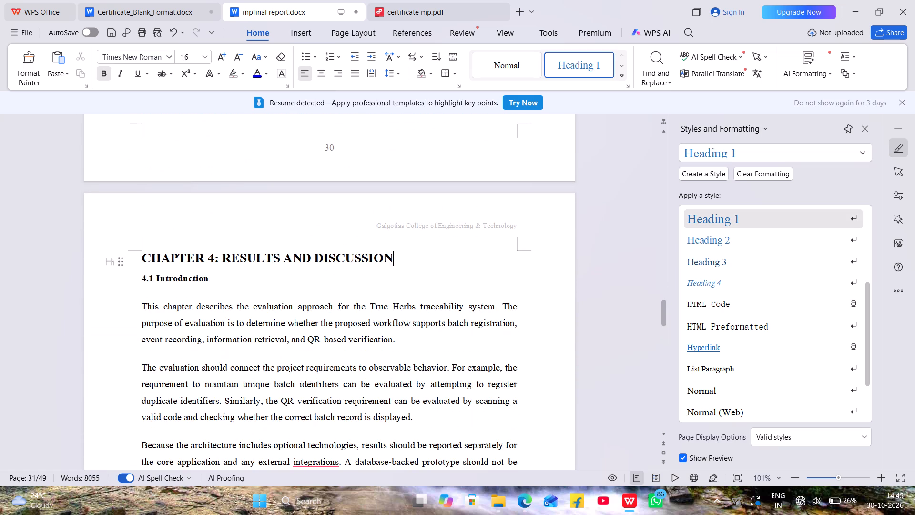
Examine the Chapter 3 layout from section 3.9 back to section 3.6, including the page holding the Figure 3.6 workflow diagram.
scroll(172, 283, "up", 20)
scroll(172, 283, "up", 13)
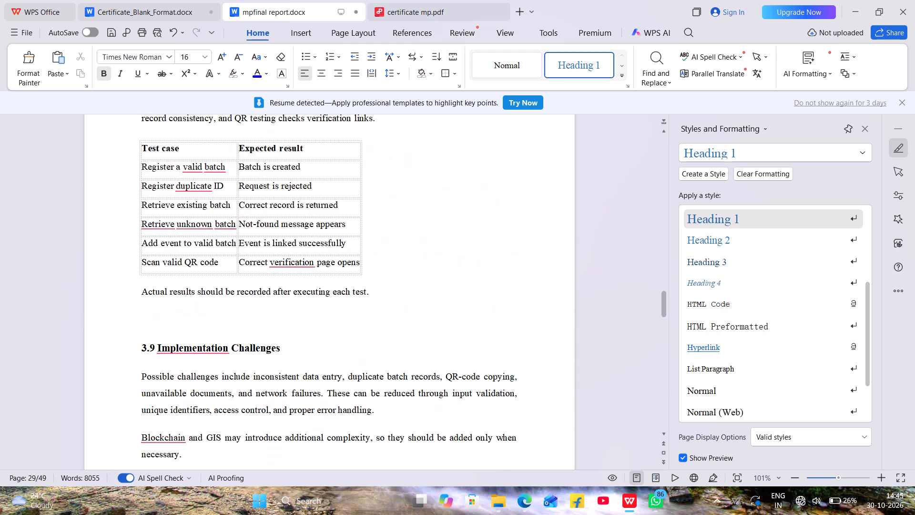
scroll(173, 283, "up", 20)
scroll(173, 283, "up", 20)
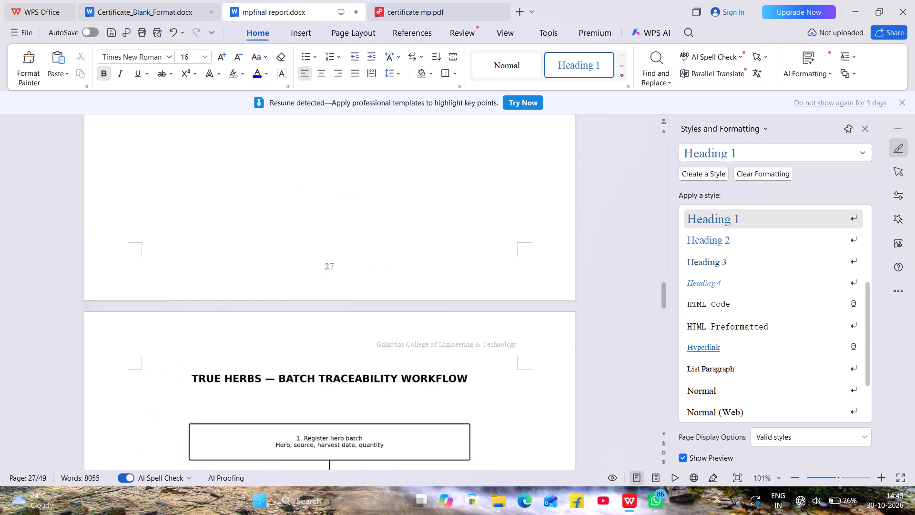
scroll(176, 261, "up", 9)
scroll(176, 261, "down", 1)
scroll(176, 261, "up", 5)
scroll(176, 262, "down", 18)
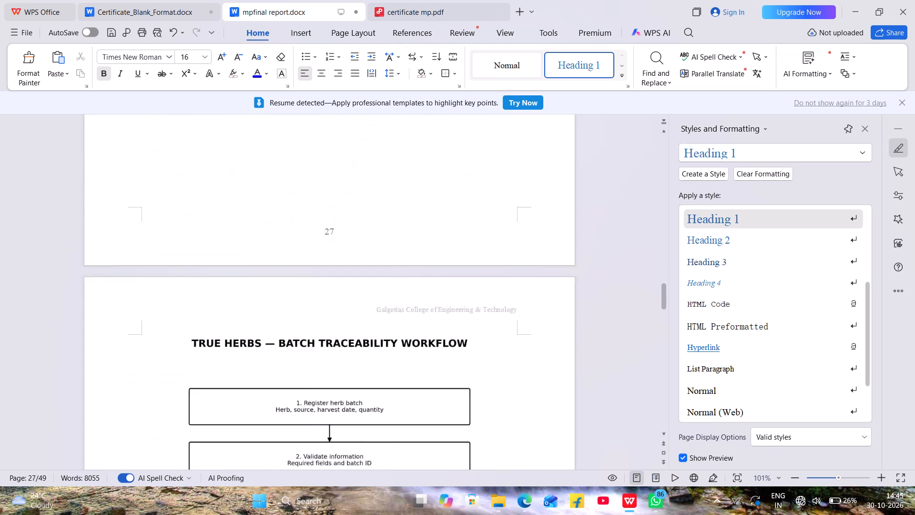
scroll(177, 262, "down", 17)
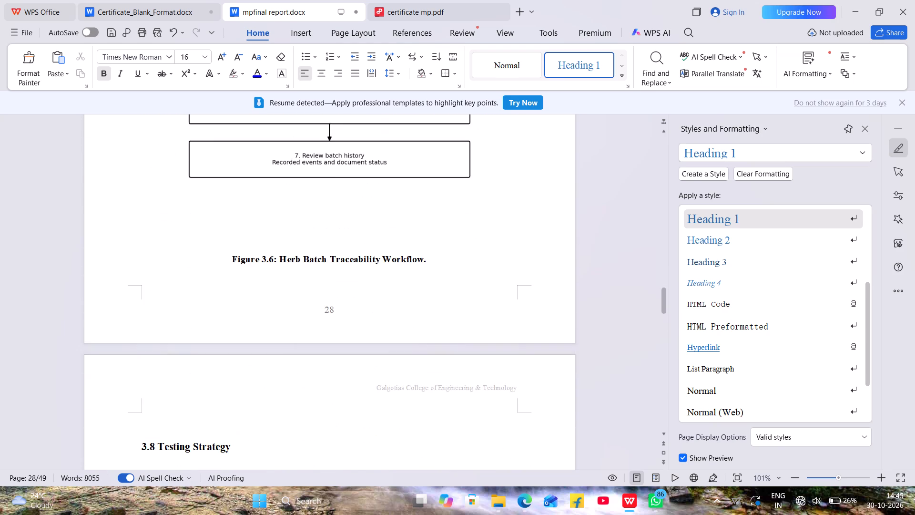
scroll(195, 257, "up", 3)
left_click(254, 330)
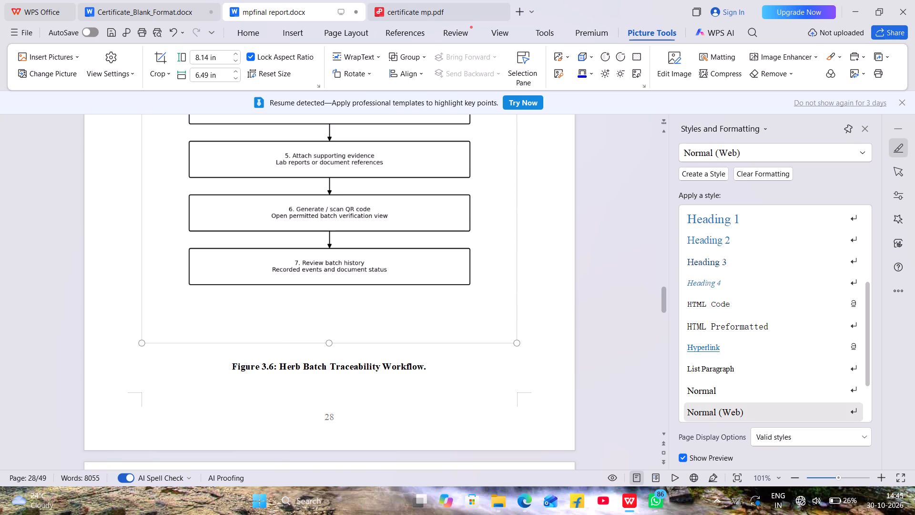
left_click(206, 345)
scroll(206, 345, "up", 20)
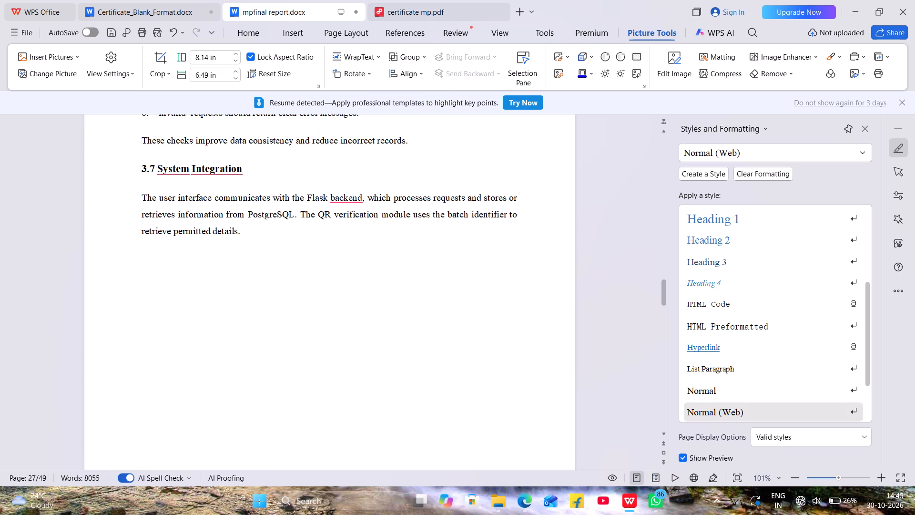
scroll(206, 339, "up", 2)
scroll(206, 339, "down", 13)
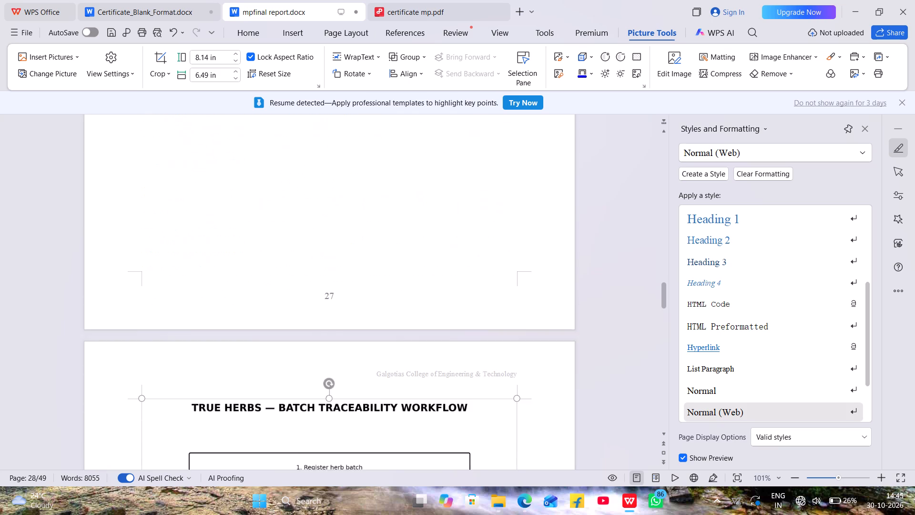
scroll(206, 339, "down", 2)
scroll(206, 339, "up", 15)
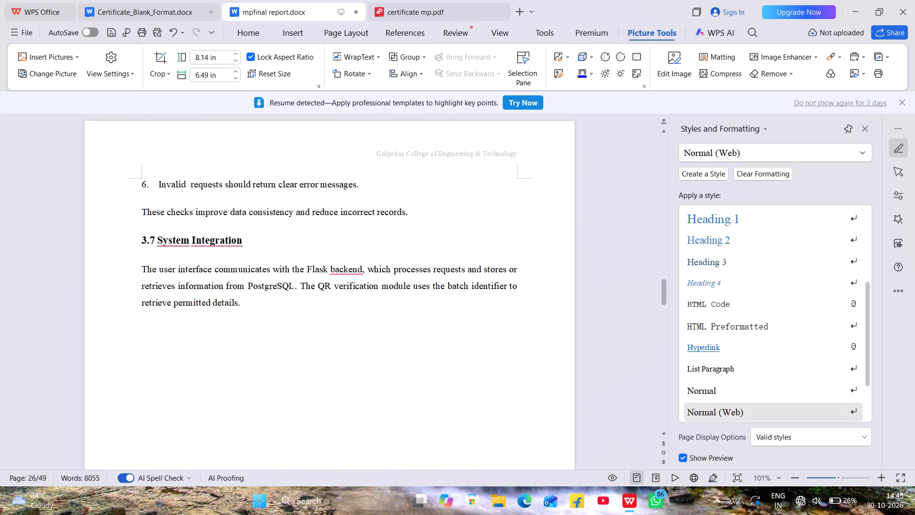
scroll(206, 339, "up", 10)
scroll(206, 339, "down", 5)
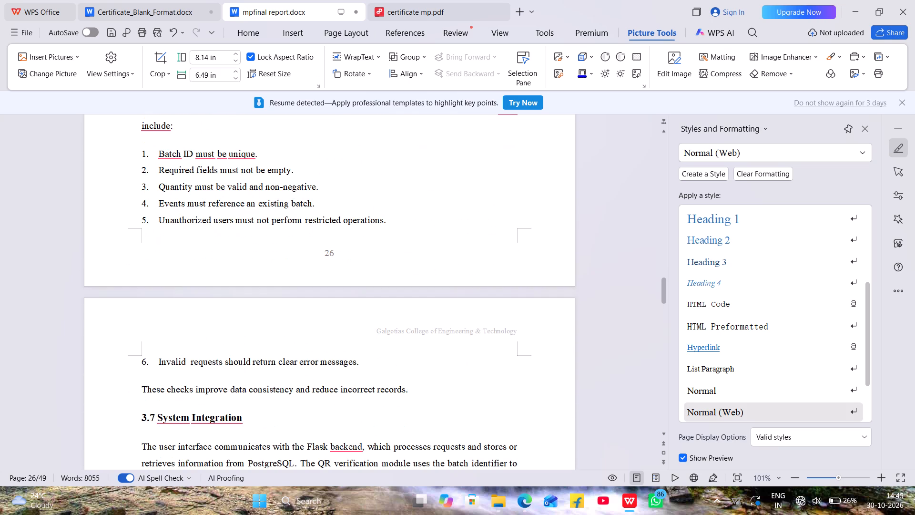
Close the gap between the "3.6 Data Validation" heading and its introductory paragraph by joining them and splitting them again.
scroll(152, 298, "up", 3)
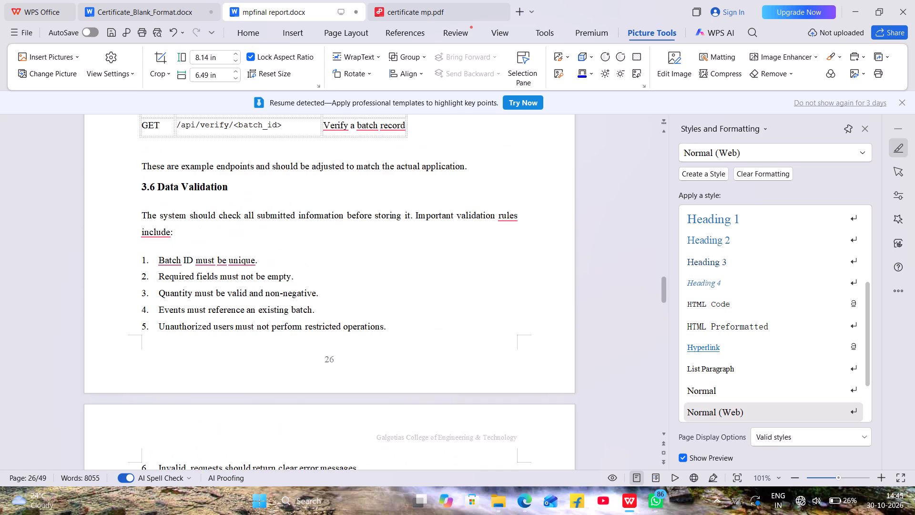
scroll(152, 292, "up", 4)
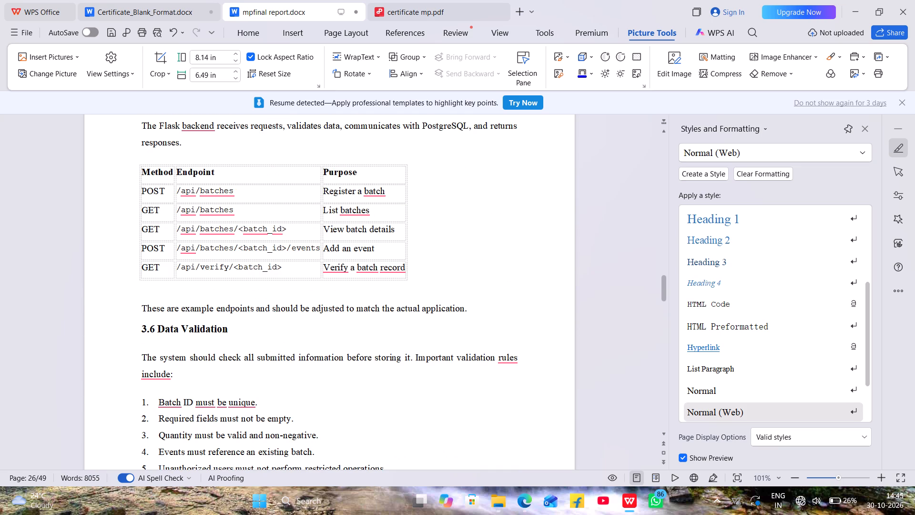
left_click(151, 350)
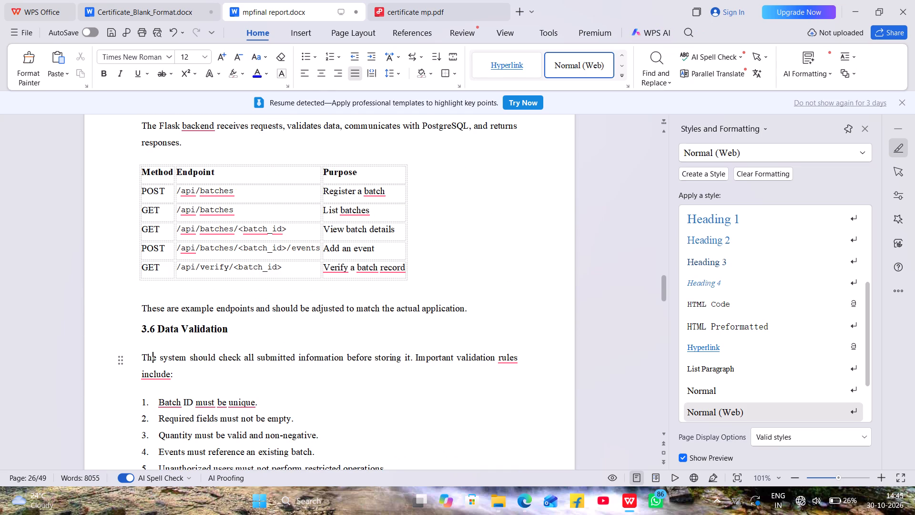
left_click(143, 339)
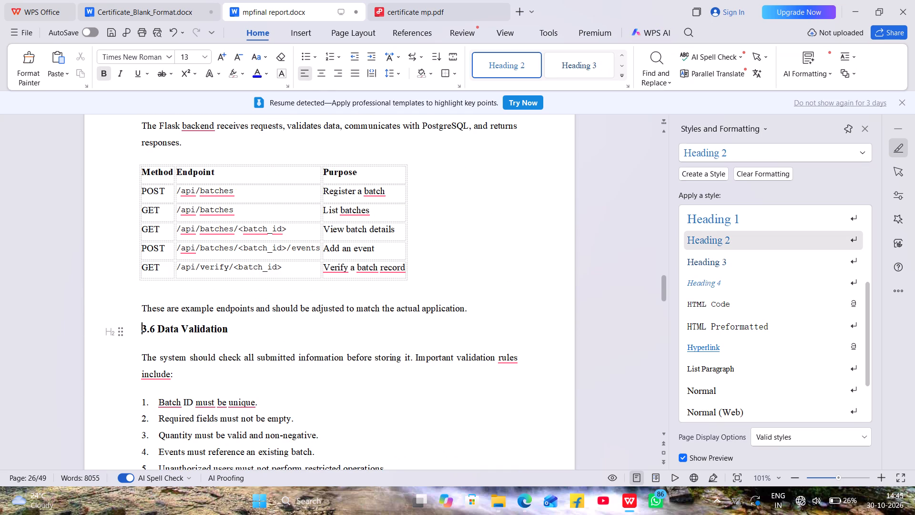
left_click(139, 343)
left_click(144, 345)
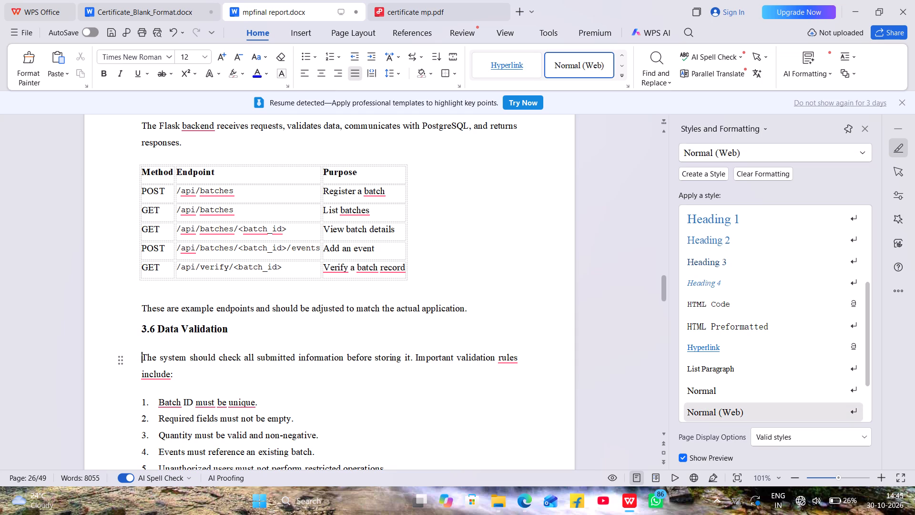
key("BackSpace")
key("Return")
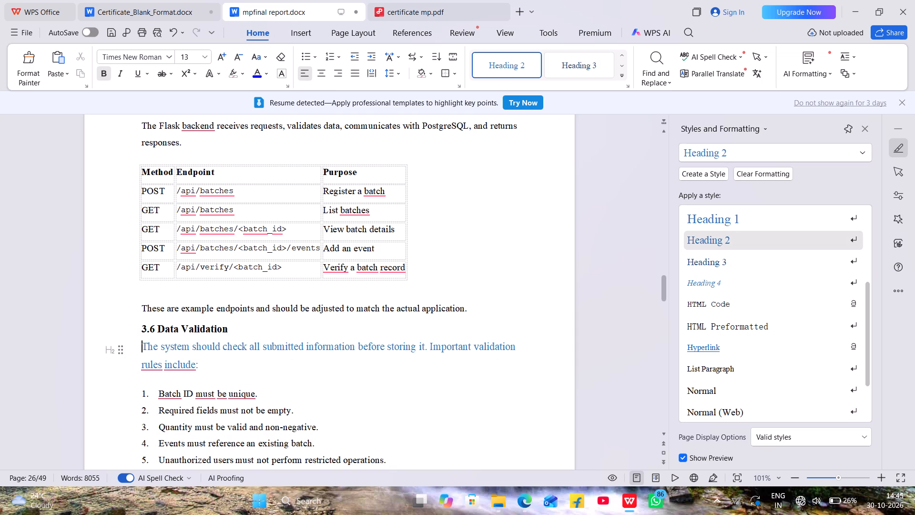
Set the font colour of the introductory paragraph under "3.6 Data Validation" to black.
left_click_drag(200, 360, 145, 356)
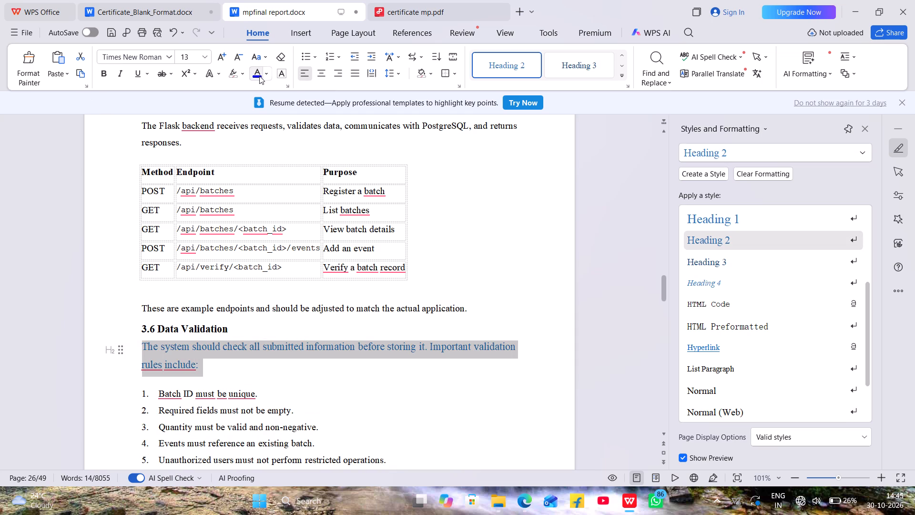
left_click(259, 74)
left_click(267, 76)
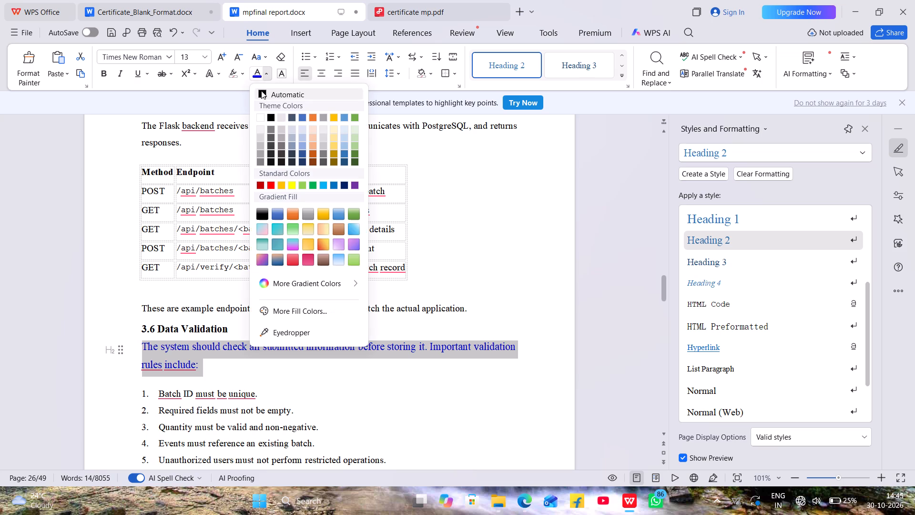
left_click(276, 119)
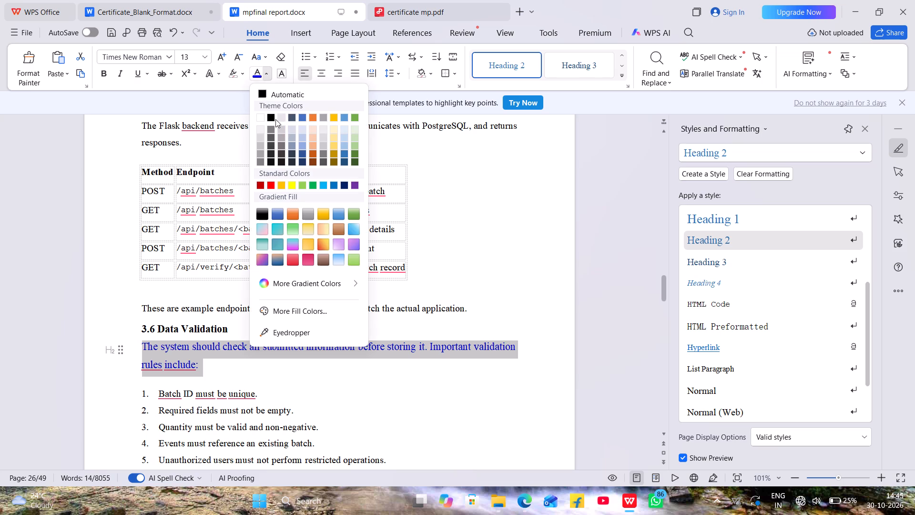
left_click(271, 120)
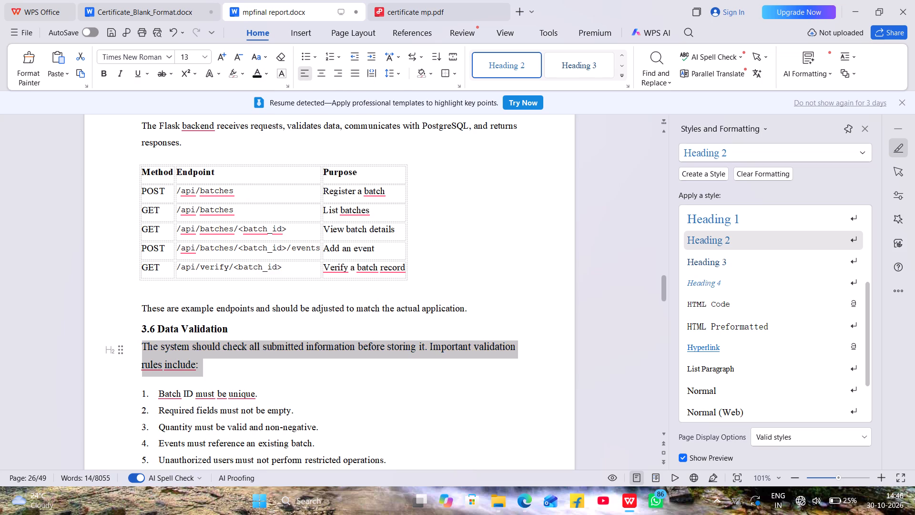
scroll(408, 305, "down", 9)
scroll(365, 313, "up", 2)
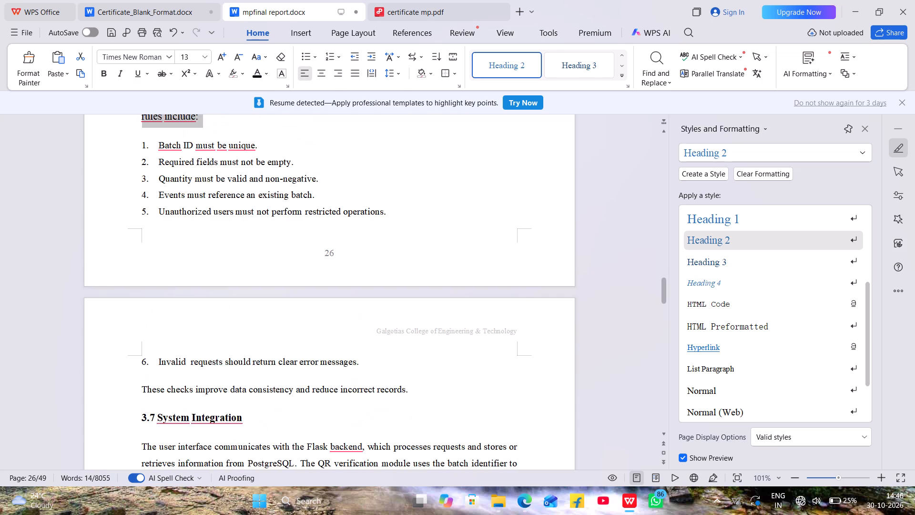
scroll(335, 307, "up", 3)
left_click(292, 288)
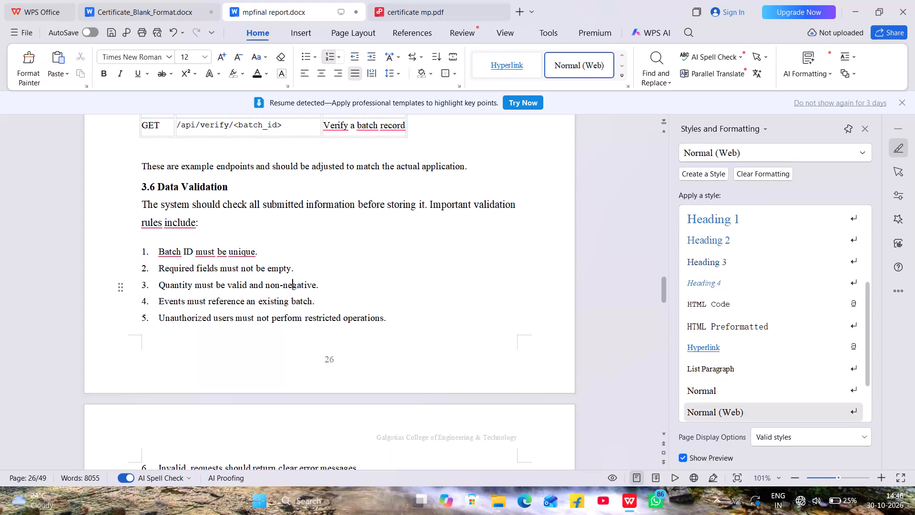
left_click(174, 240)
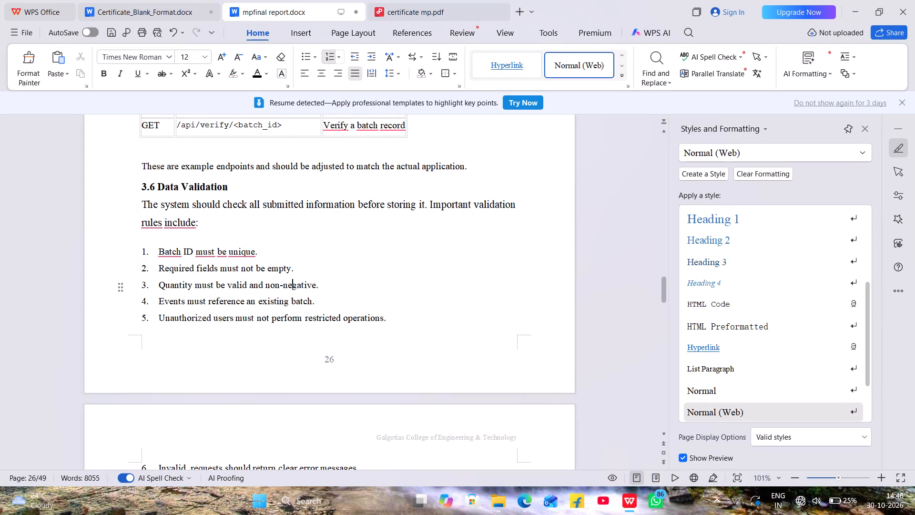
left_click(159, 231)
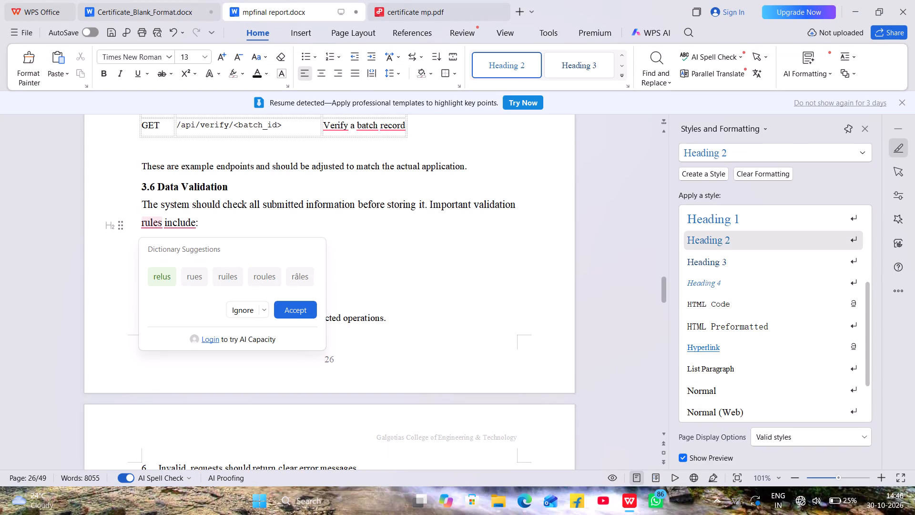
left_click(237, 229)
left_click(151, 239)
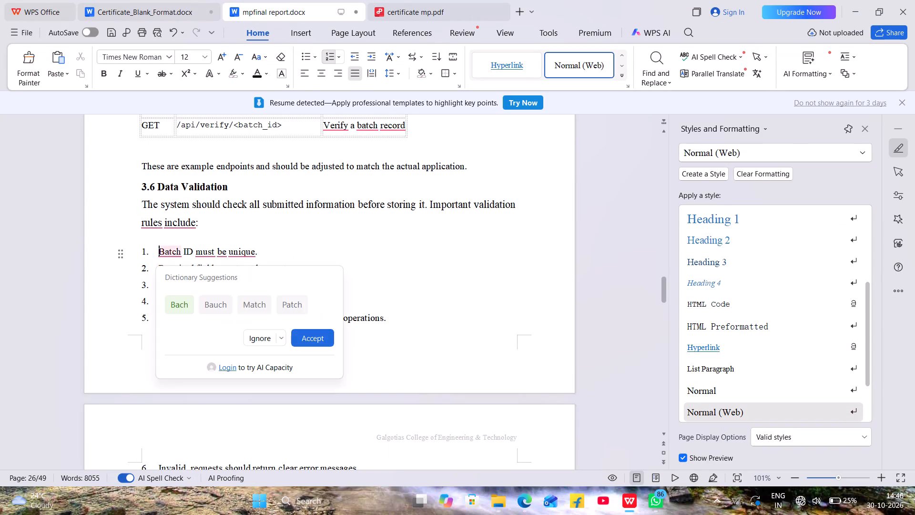
Delete item 6, "Invalid requests should return clear error messages.", from the validation rules list in section 3.6.
scroll(160, 238, "down", 4)
left_click_drag(366, 325, 77, 325)
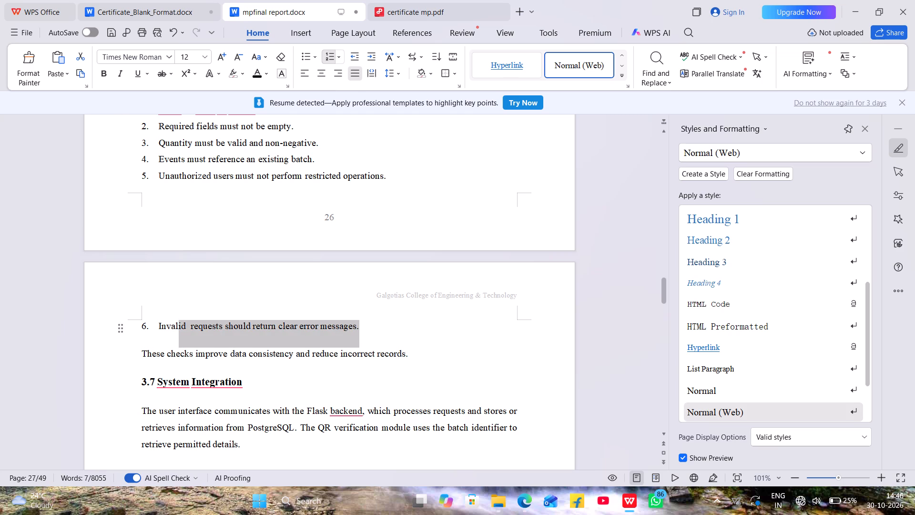
left_click_drag(77, 325, 77, 325)
key("BackSpace")
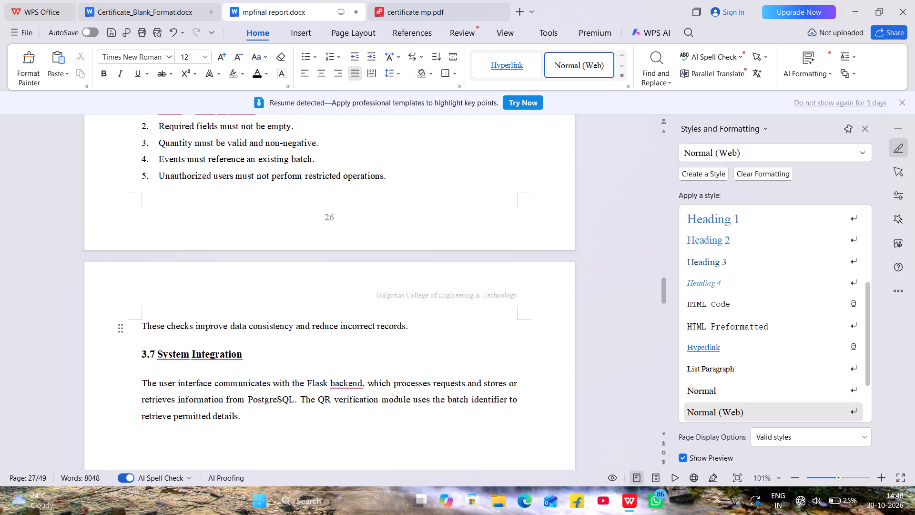
Review the layout and spacing from section 3.6 back through Chapter 3 to section 2.3 Problem Statement.
scroll(171, 354, "up", 6)
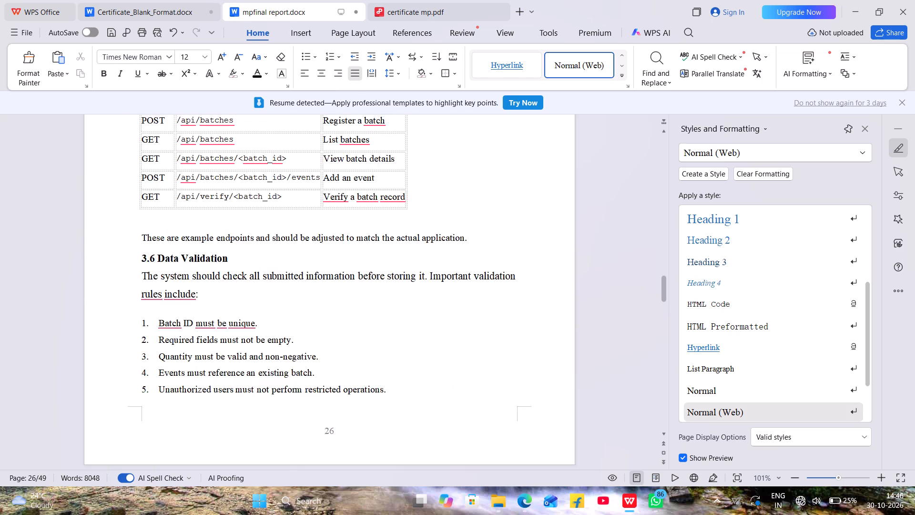
scroll(170, 354, "up", 20)
scroll(170, 354, "up", 10)
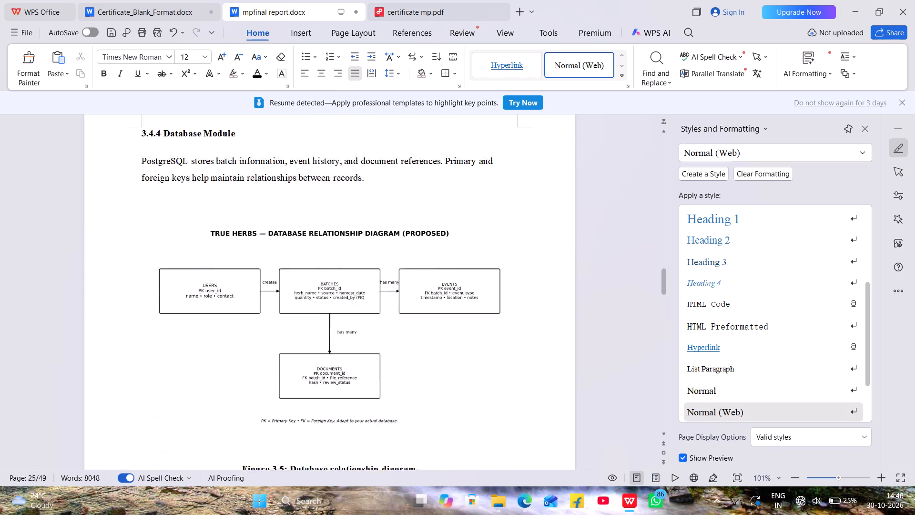
scroll(170, 355, "up", 17)
scroll(170, 355, "down", 9)
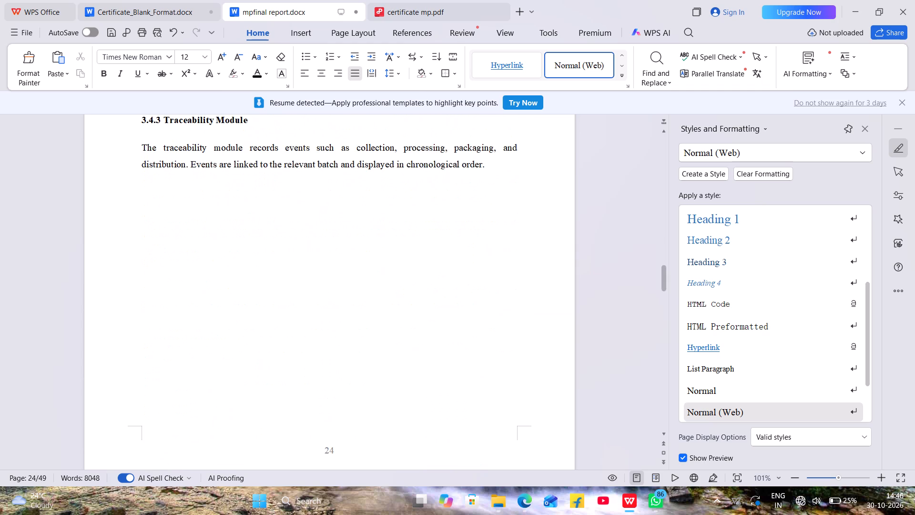
scroll(170, 356, "down", 8)
scroll(170, 355, "up", 19)
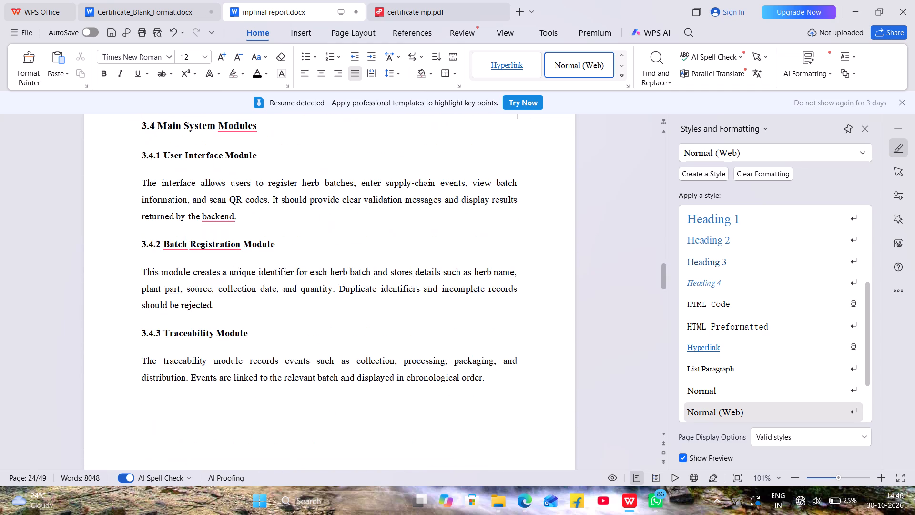
scroll(170, 355, "up", 20)
scroll(170, 355, "up", 5)
scroll(624, 138, "up", 8)
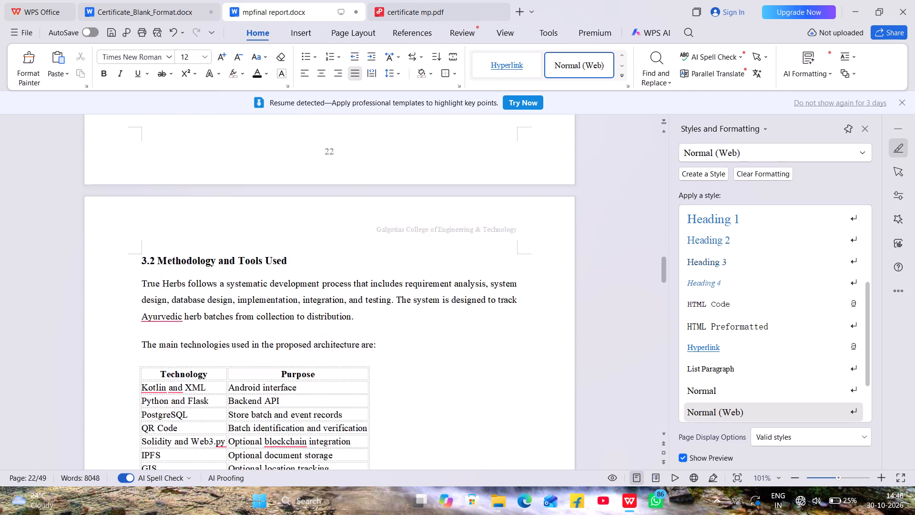
scroll(625, 139, "up", 10)
scroll(625, 139, "up", 20)
scroll(625, 139, "up", 1)
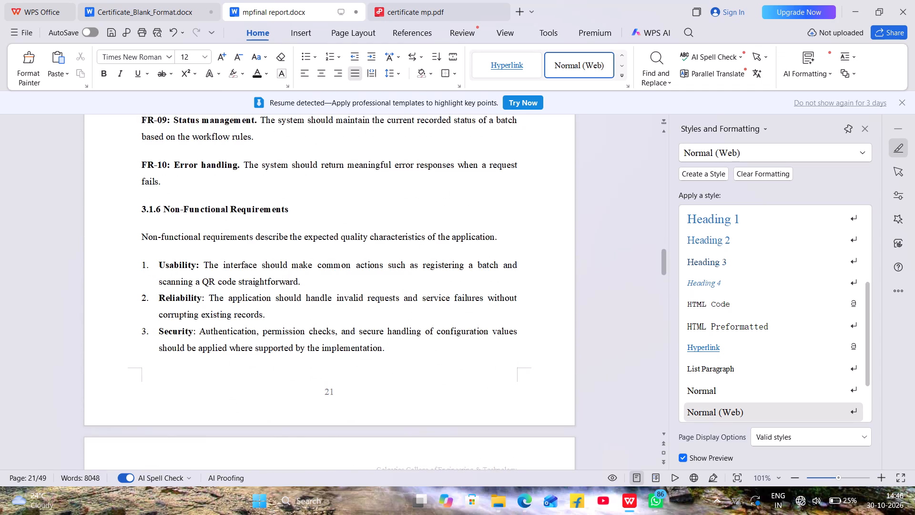
scroll(594, 142, "up", 20)
scroll(594, 142, "up", 10)
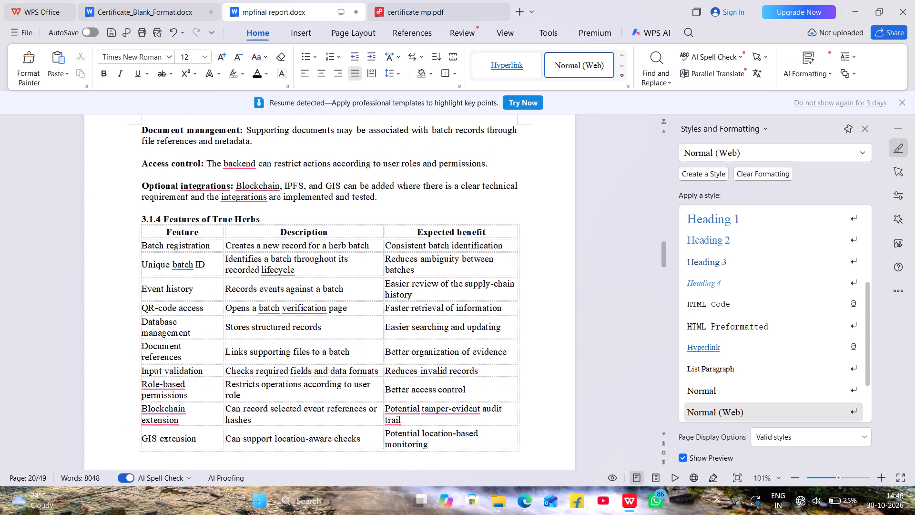
scroll(593, 144, "up", 20)
scroll(593, 144, "up", 19)
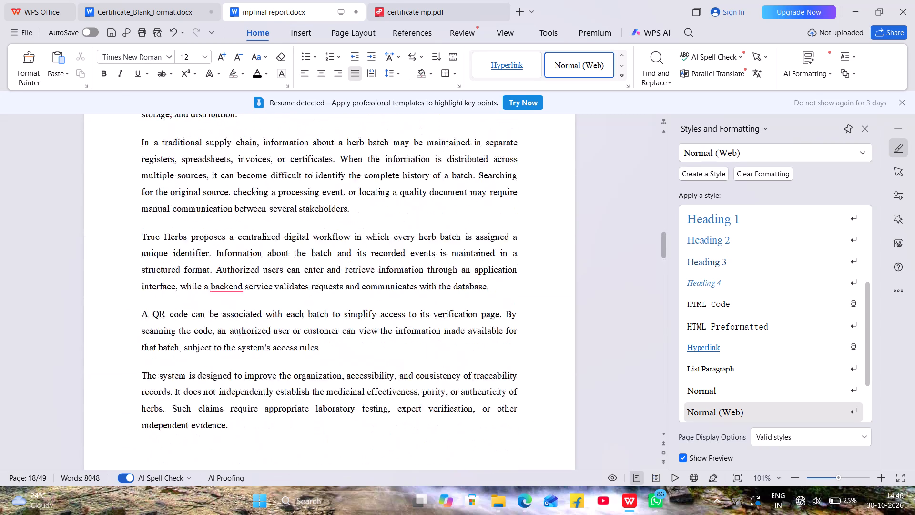
scroll(594, 144, "up", 20)
scroll(594, 144, "up", 14)
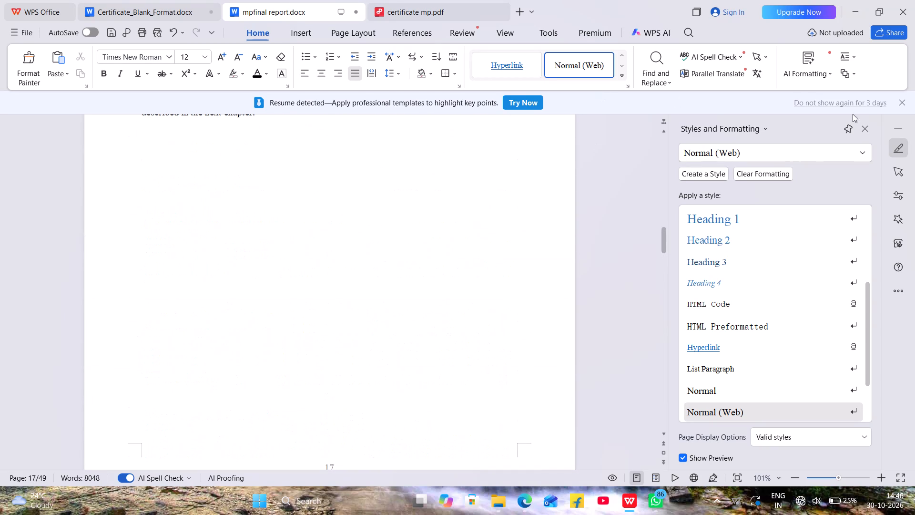
scroll(786, 113, "up", 4)
scroll(906, 31, "up", 3)
left_click_drag(665, 247, 669, 227)
scroll(226, 260, "up", 3)
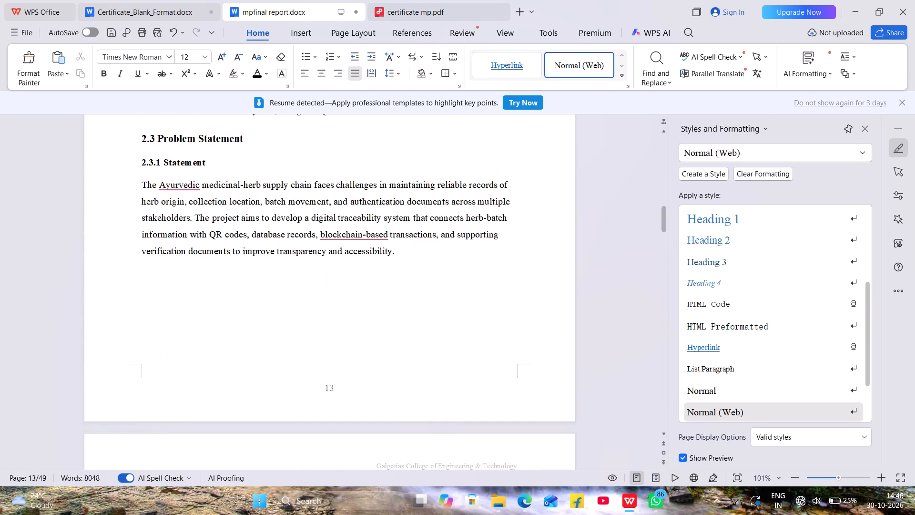
Justify the paragraph under "2.3.1 Statement".
left_click_drag(412, 263, 150, 192)
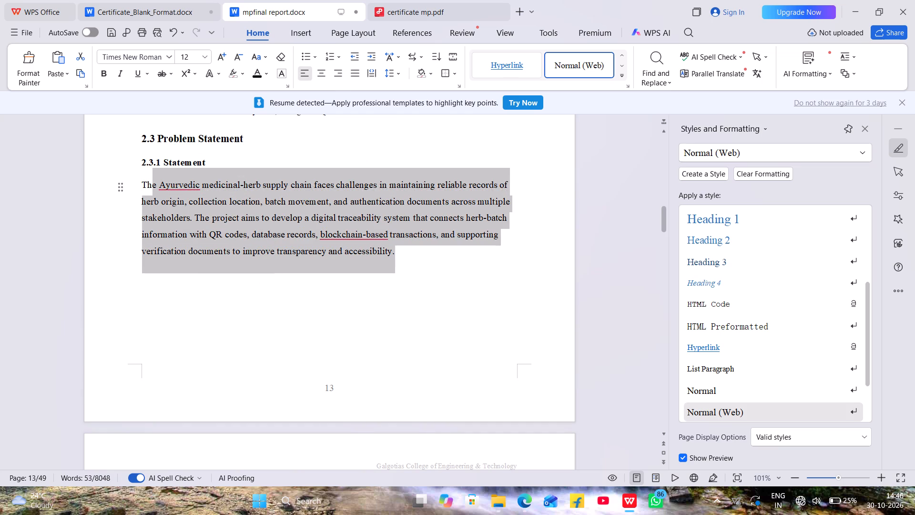
left_click_drag(150, 192, 140, 177)
left_click(358, 71)
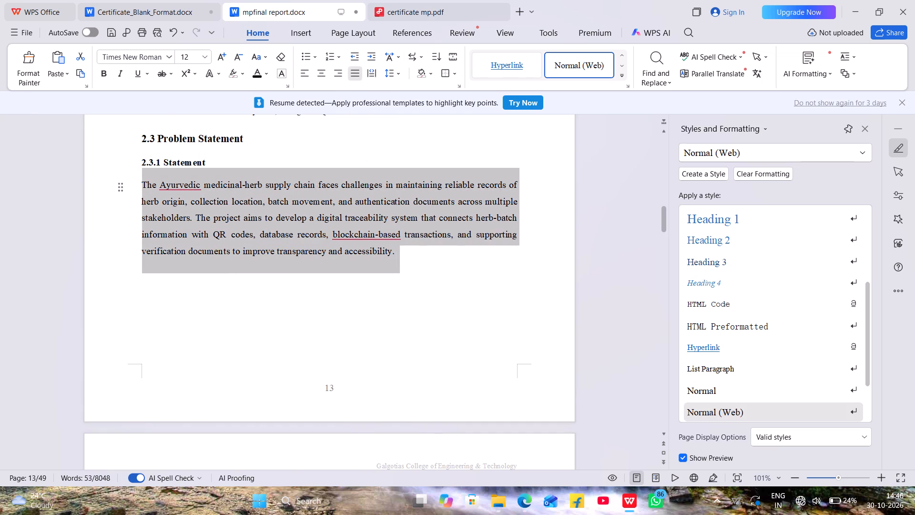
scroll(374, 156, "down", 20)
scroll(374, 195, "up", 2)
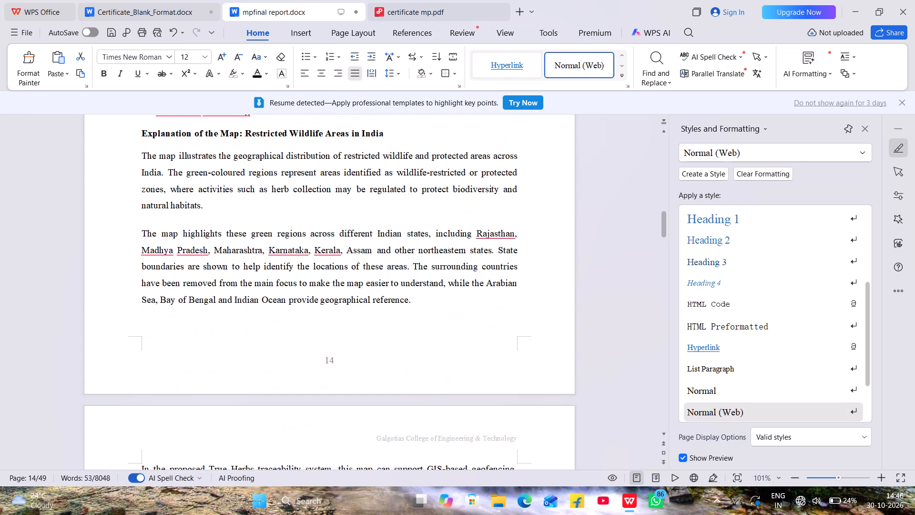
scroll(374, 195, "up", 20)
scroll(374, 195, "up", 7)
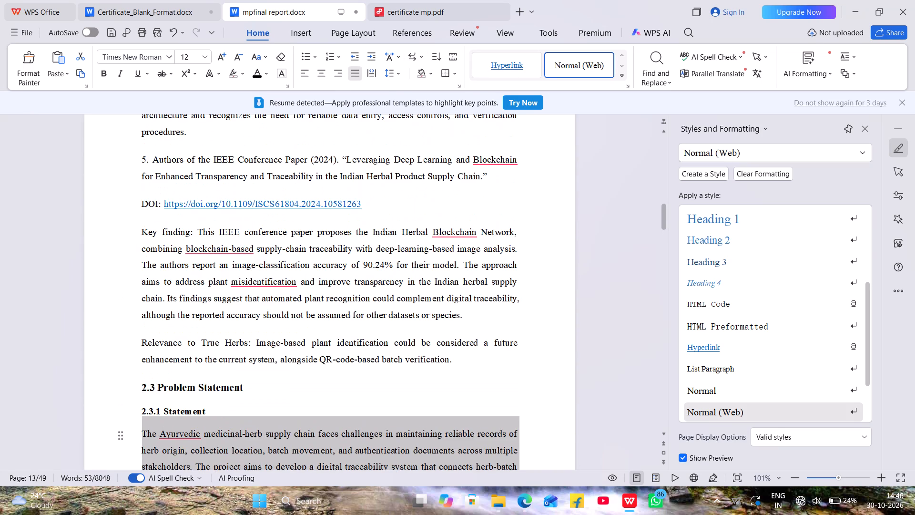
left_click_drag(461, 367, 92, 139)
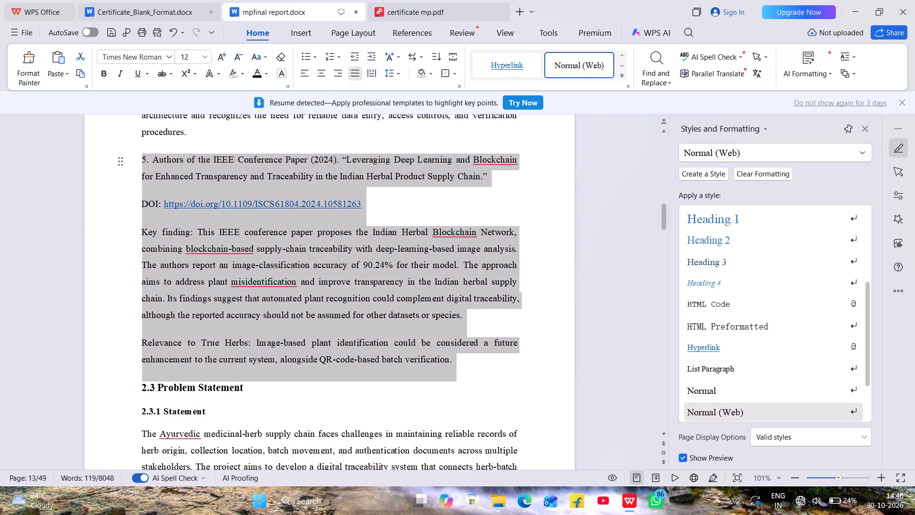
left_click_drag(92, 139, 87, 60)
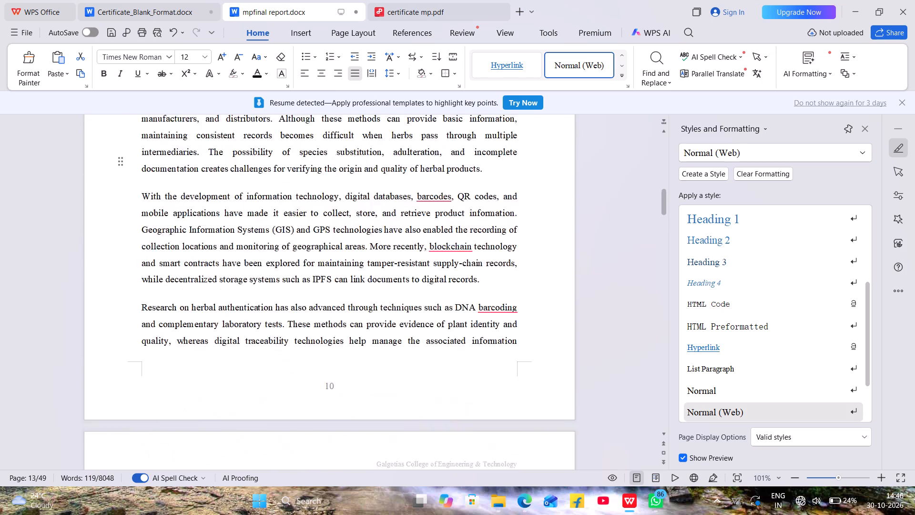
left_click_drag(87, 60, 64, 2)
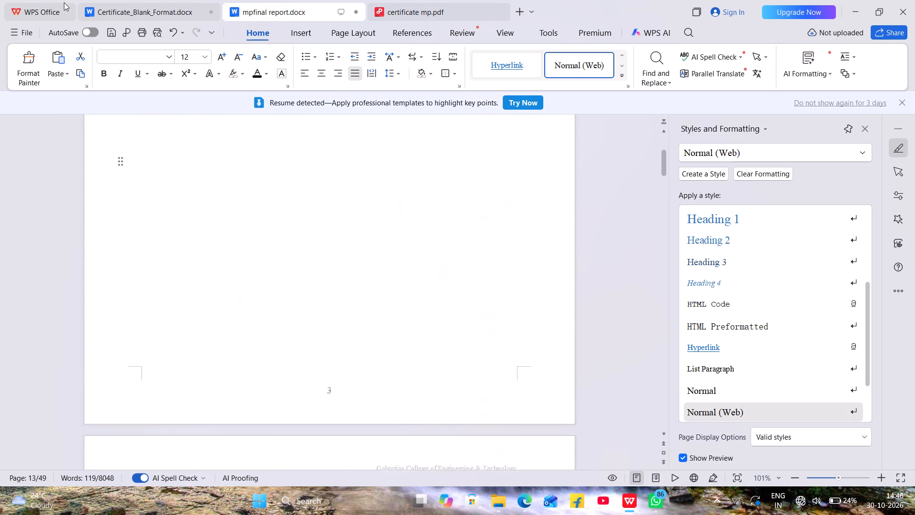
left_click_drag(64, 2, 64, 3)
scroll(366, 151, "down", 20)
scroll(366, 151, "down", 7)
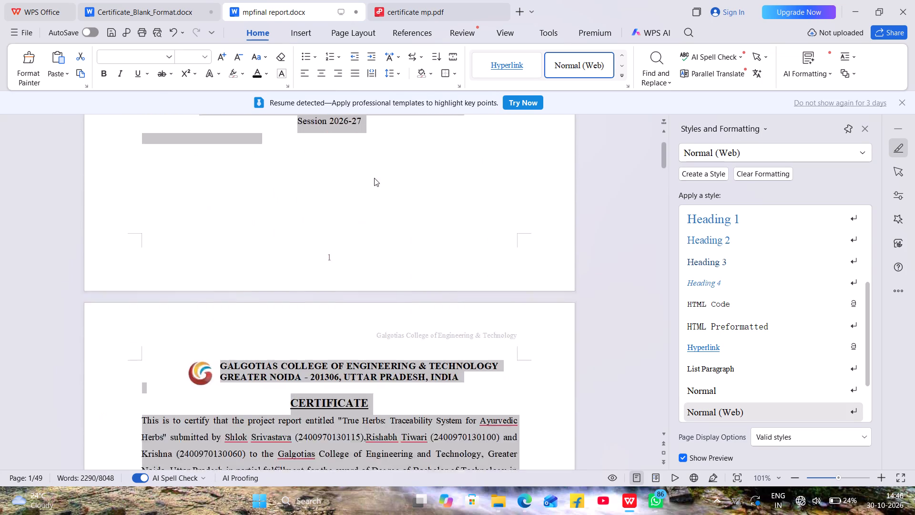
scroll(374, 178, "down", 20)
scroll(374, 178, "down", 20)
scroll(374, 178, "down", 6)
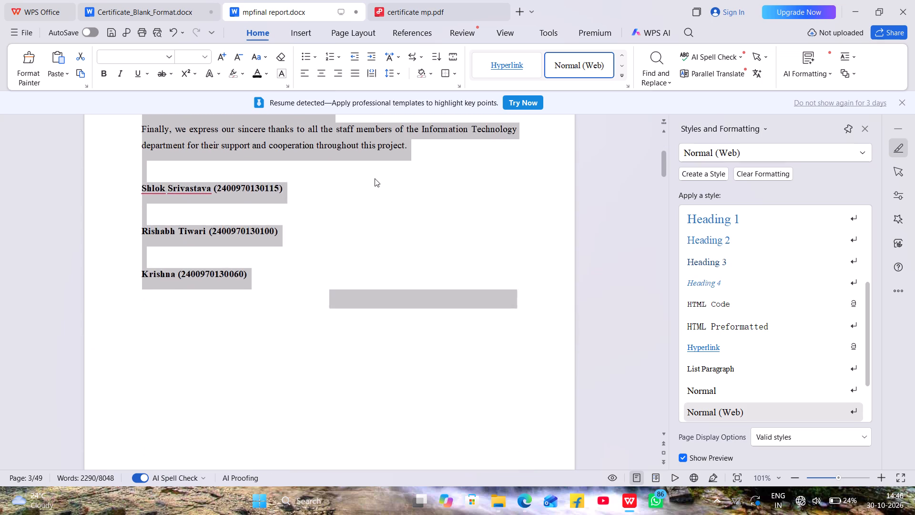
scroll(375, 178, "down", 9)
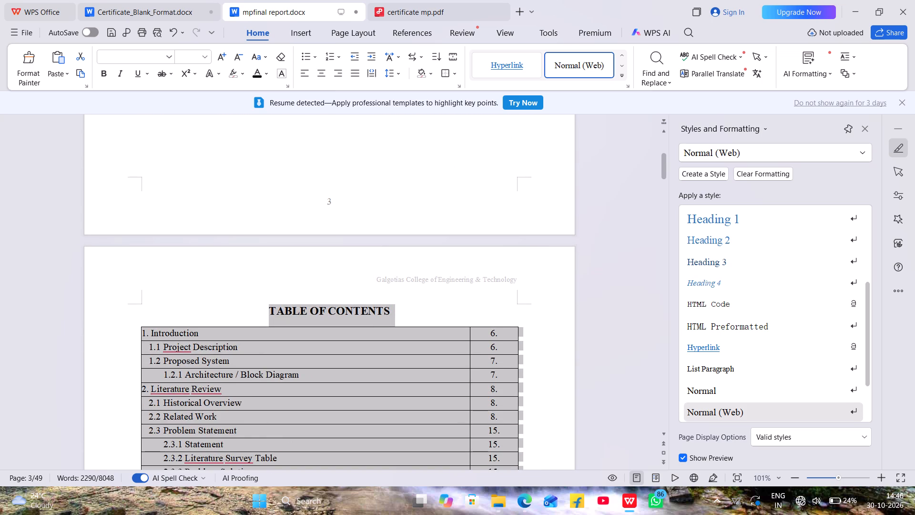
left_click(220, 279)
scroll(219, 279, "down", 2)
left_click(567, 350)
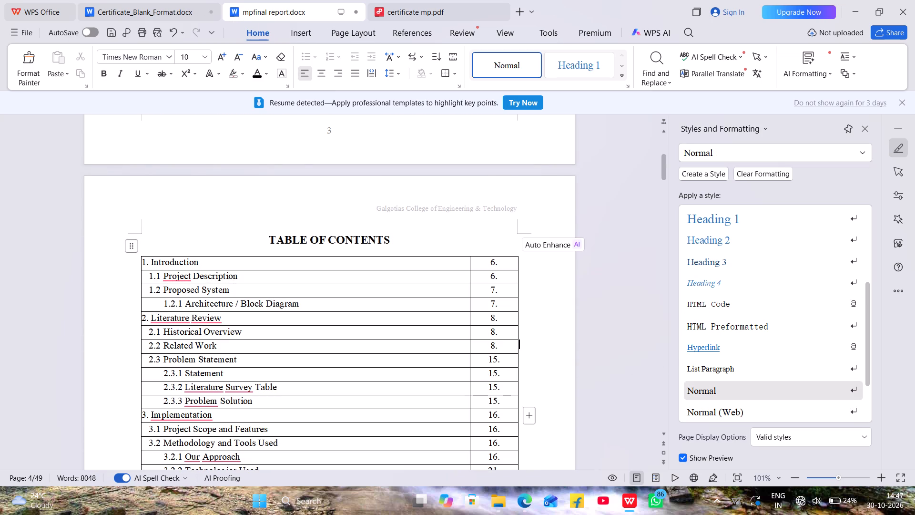
Examine the report from the table of contents through the start of Chapter 3 to check each section's starting page.
left_click(660, 166)
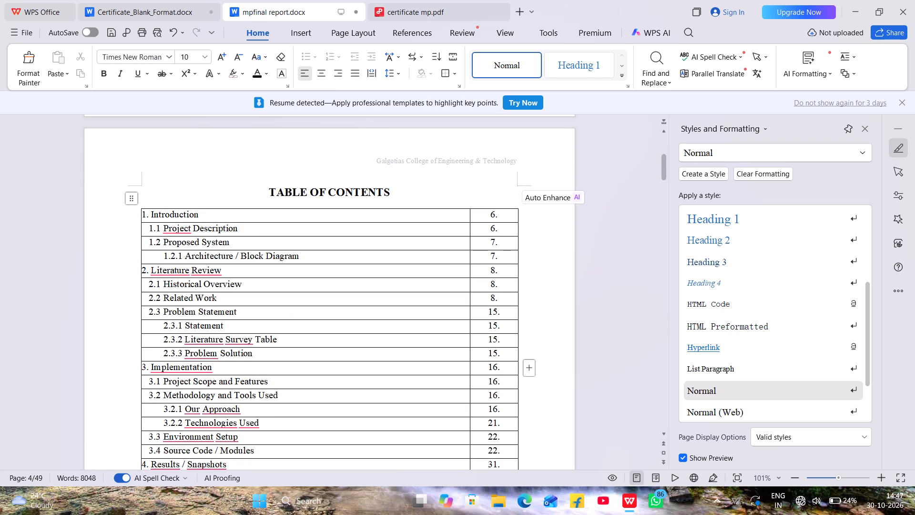
scroll(508, 275, "down", 14)
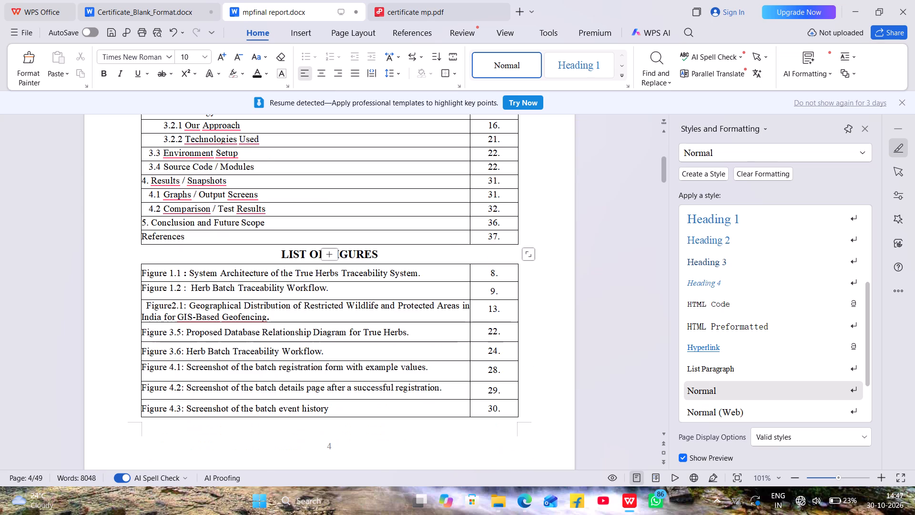
scroll(508, 275, "down", 20)
scroll(508, 275, "down", 15)
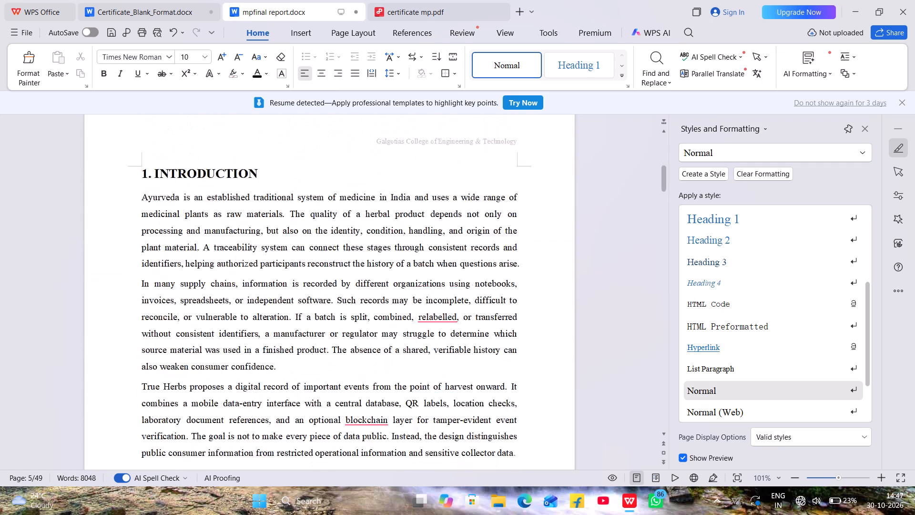
scroll(508, 275, "down", 17)
scroll(508, 275, "down", 13)
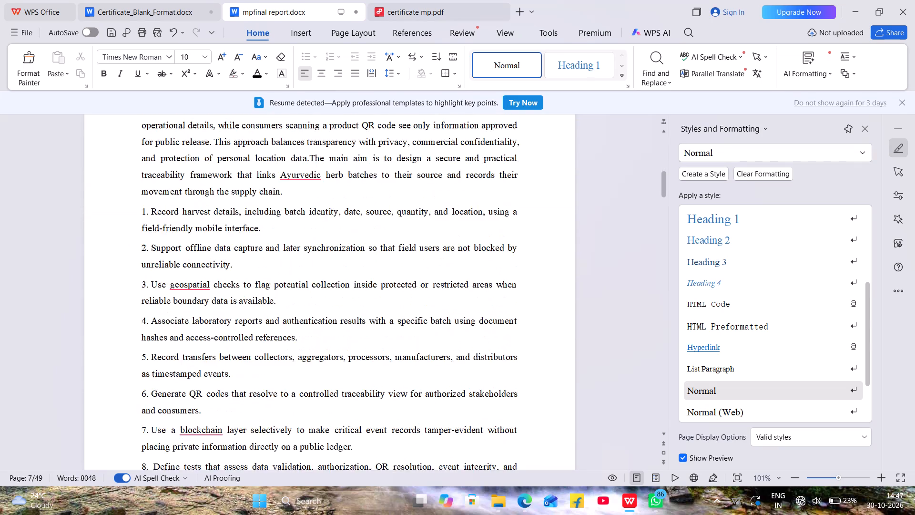
scroll(508, 275, "down", 12)
scroll(508, 275, "down", 13)
scroll(508, 275, "down", 9)
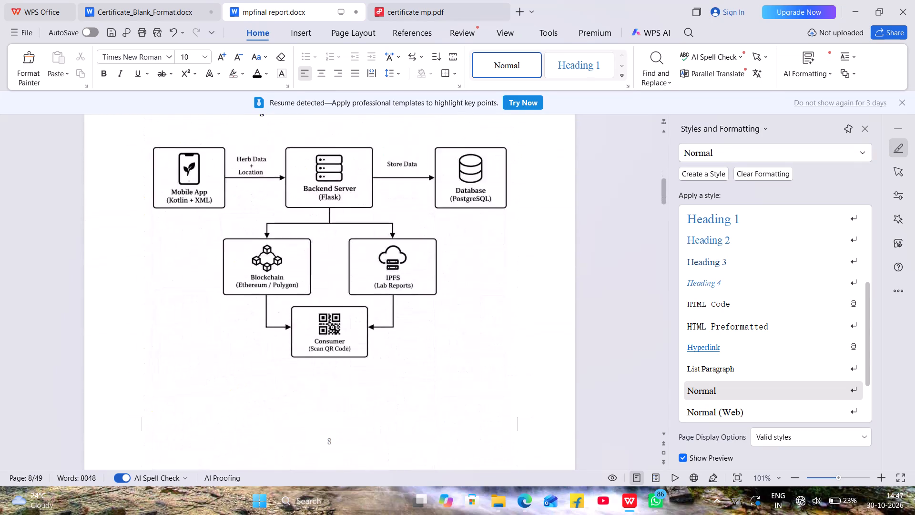
scroll(508, 275, "down", 16)
scroll(508, 275, "down", 8)
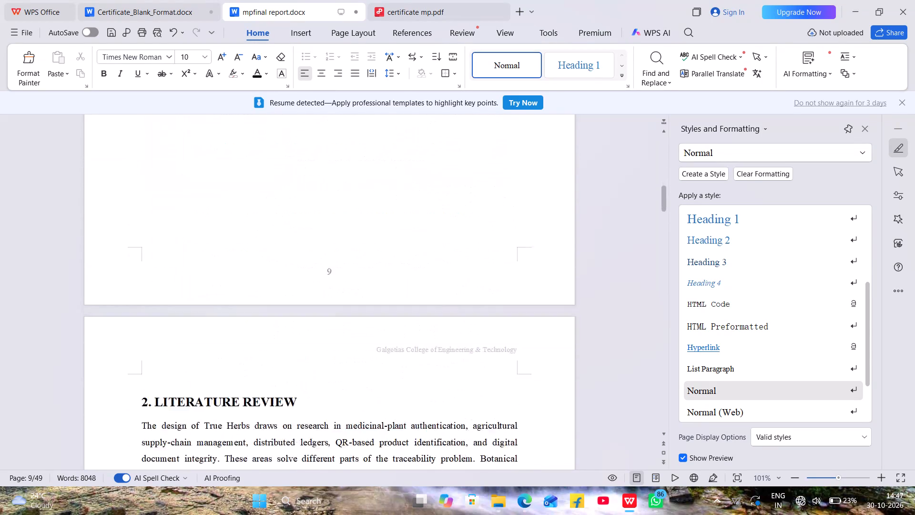
scroll(508, 275, "down", 9)
scroll(508, 275, "down", 12)
scroll(508, 275, "down", 10)
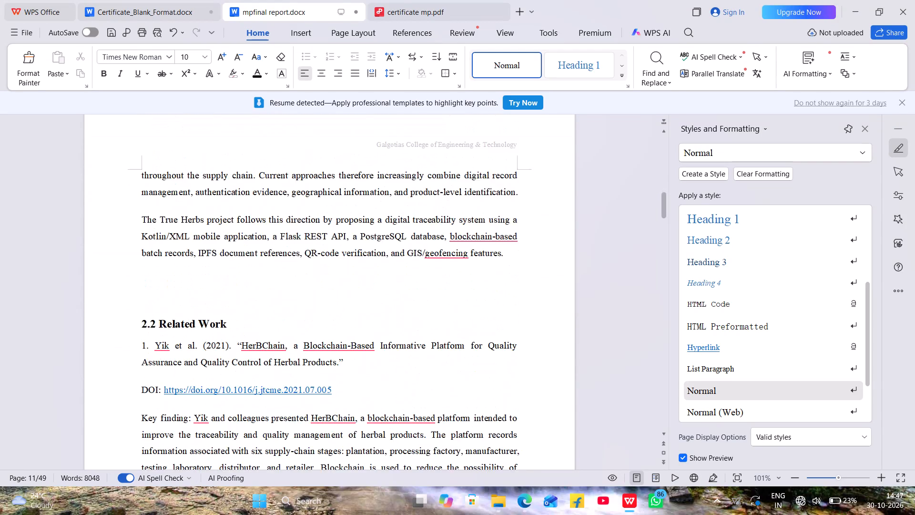
scroll(508, 275, "down", 20)
scroll(508, 275, "down", 18)
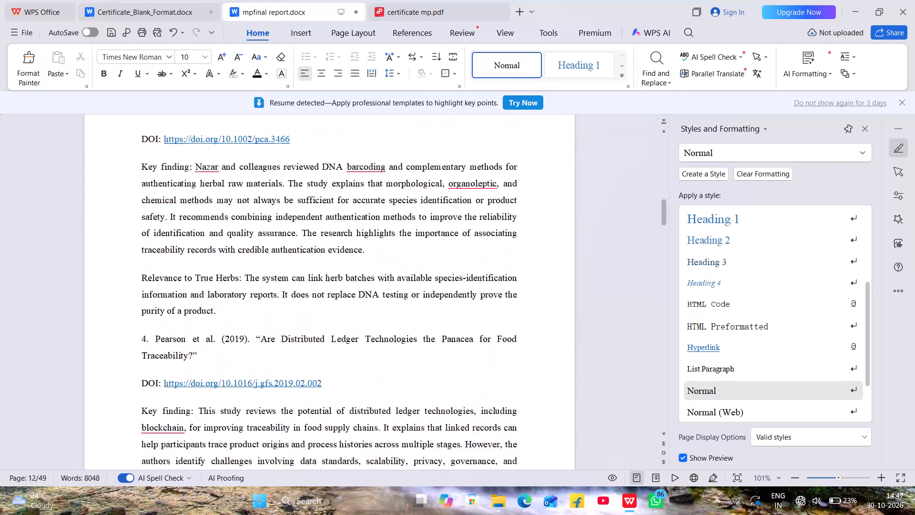
scroll(508, 275, "down", 20)
scroll(508, 275, "down", 11)
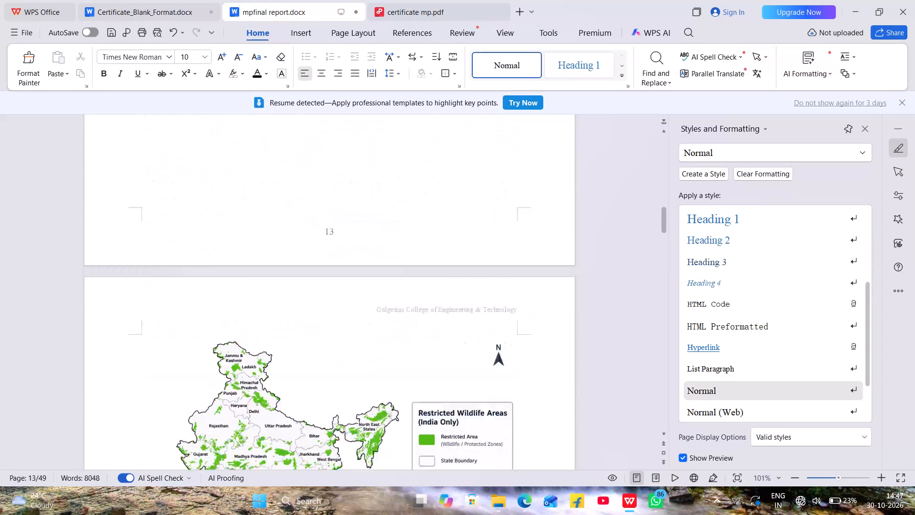
scroll(508, 275, "down", 20)
scroll(508, 275, "down", 12)
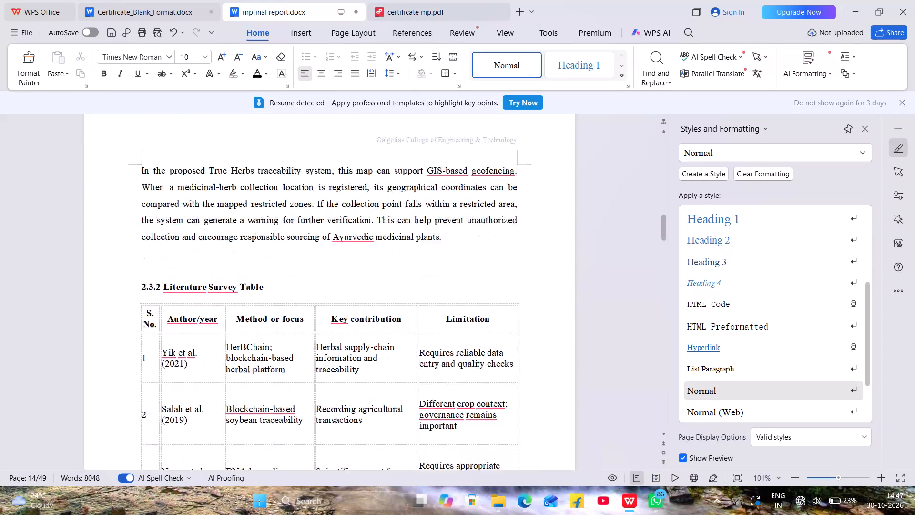
scroll(508, 275, "down", 20)
scroll(508, 275, "down", 15)
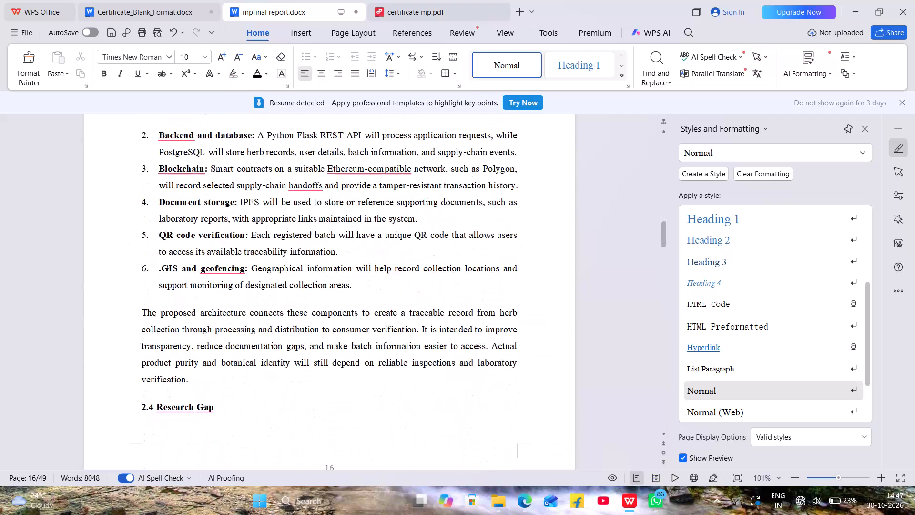
scroll(508, 275, "down", 6)
scroll(508, 275, "down", 20)
scroll(508, 275, "down", 4)
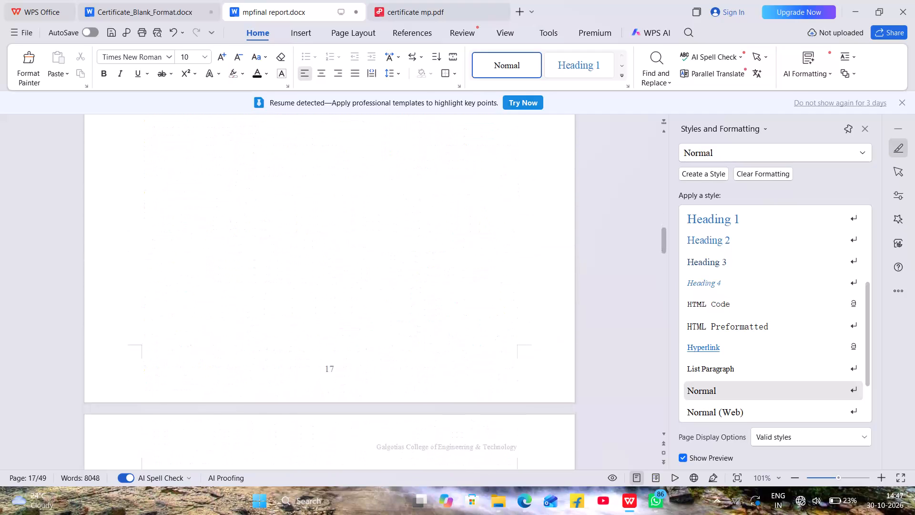
scroll(508, 275, "down", 6)
scroll(508, 275, "up", 2)
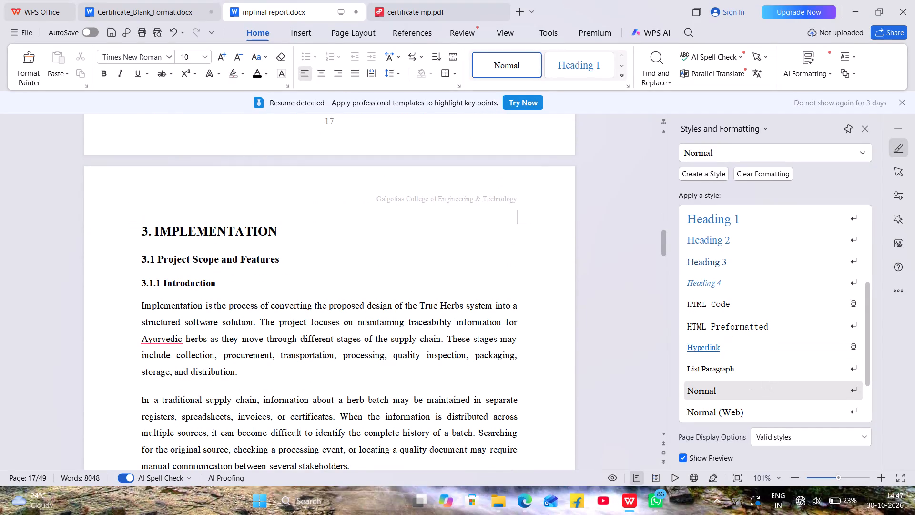
Set the page number of "1.2.1 Architecture / Block Diagram" in the table of contents to 8.
left_click_drag(665, 245, 664, 172)
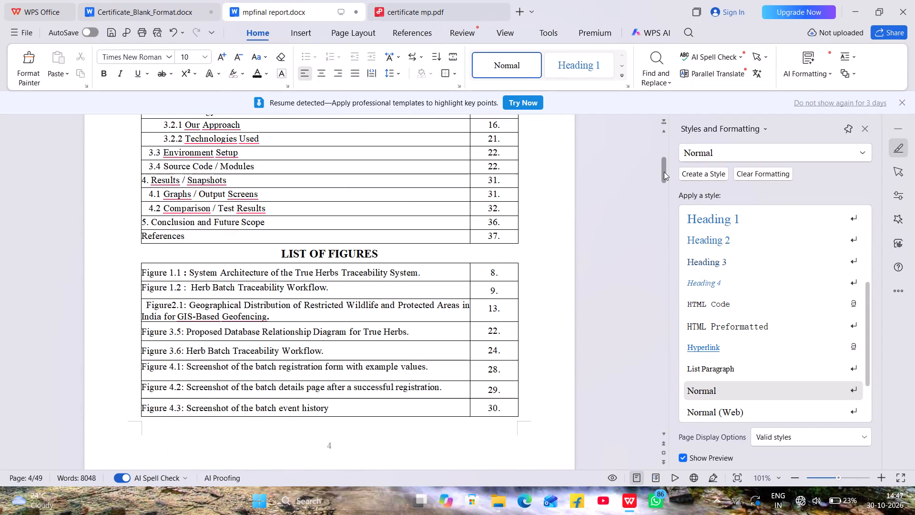
scroll(563, 196, "up", 3)
scroll(514, 195, "up", 2)
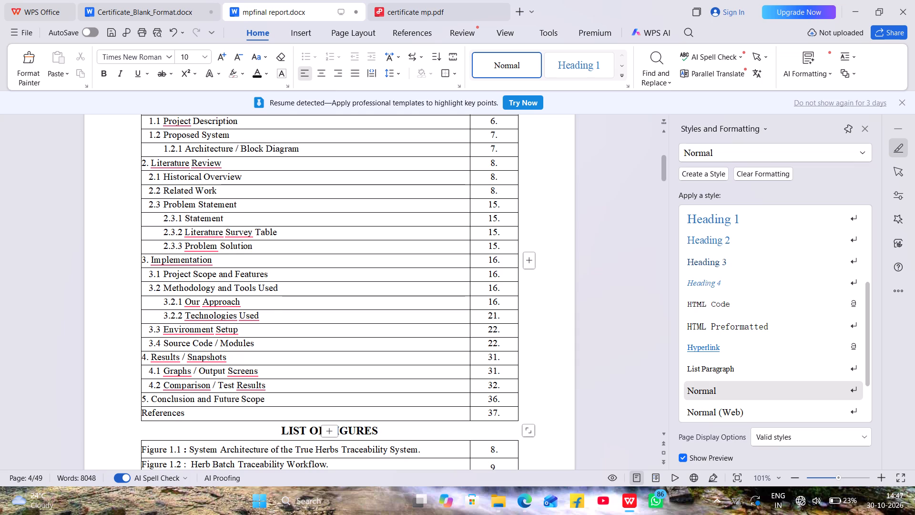
scroll(177, 181, "up", 2)
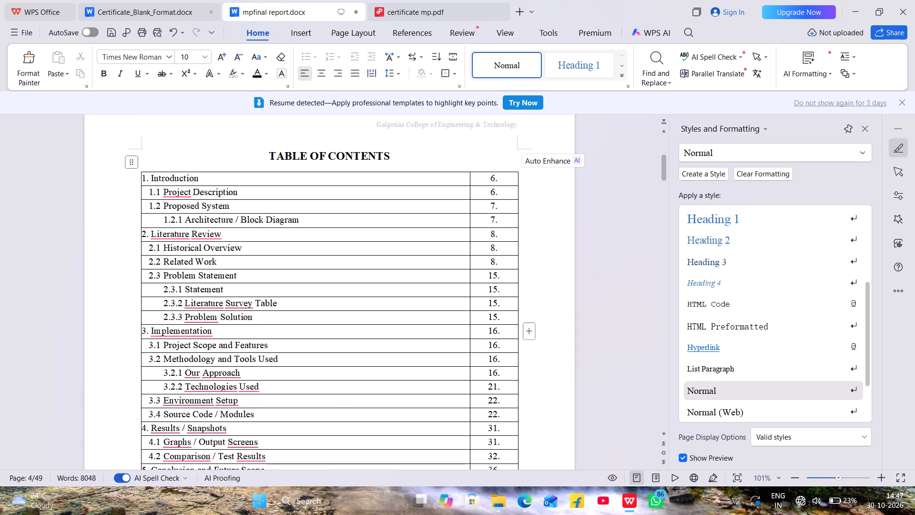
left_click(495, 217)
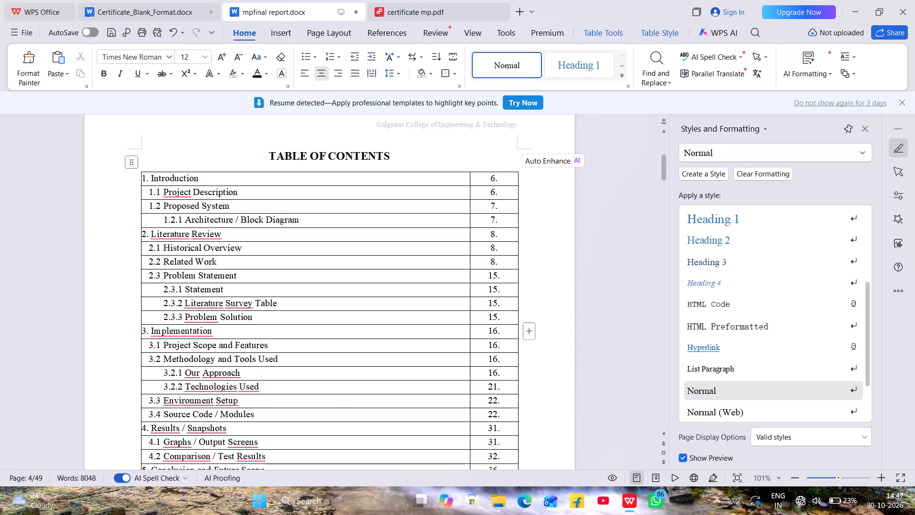
key("BackSpace")
key("8")
Set the page numbers of "2. Literature Review" and "2.1 Historical Overview" in the table of contents to 10.
right_click(498, 236)
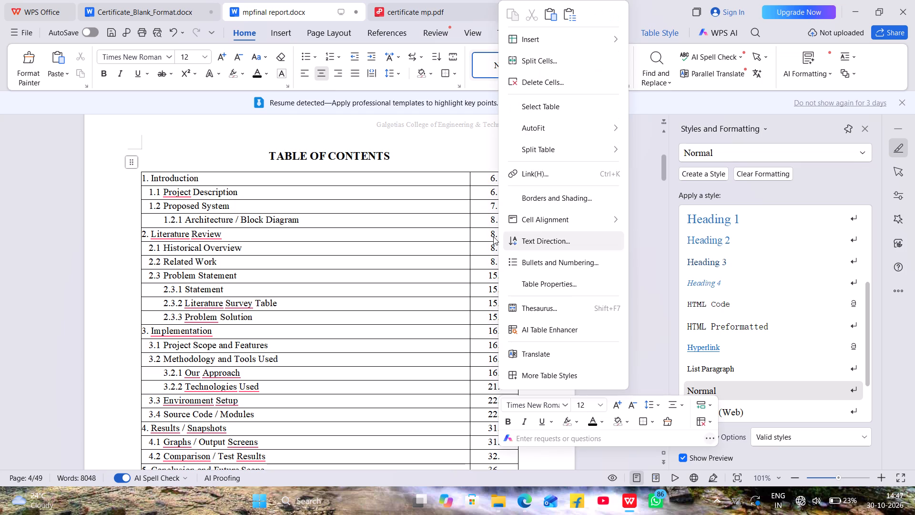
left_click(492, 237)
left_click(496, 235)
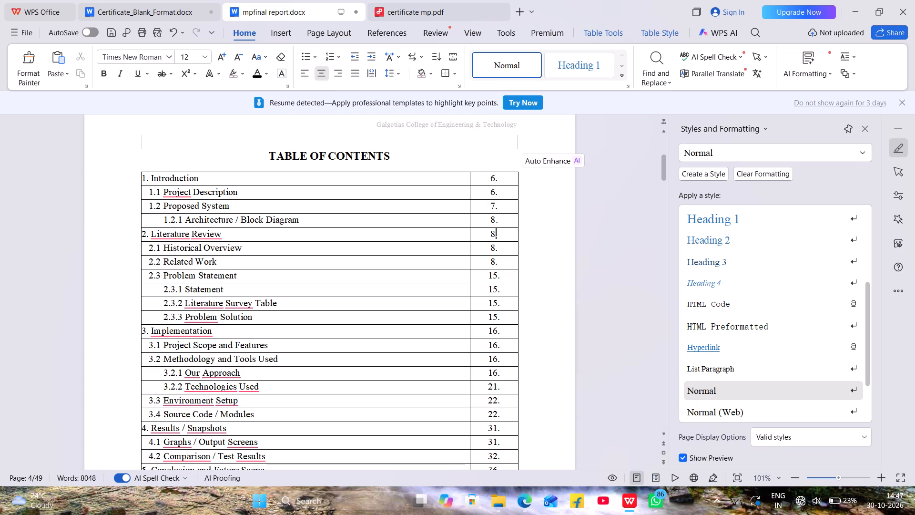
key("BackSpace")
key("1")
key("0")
left_click(495, 253)
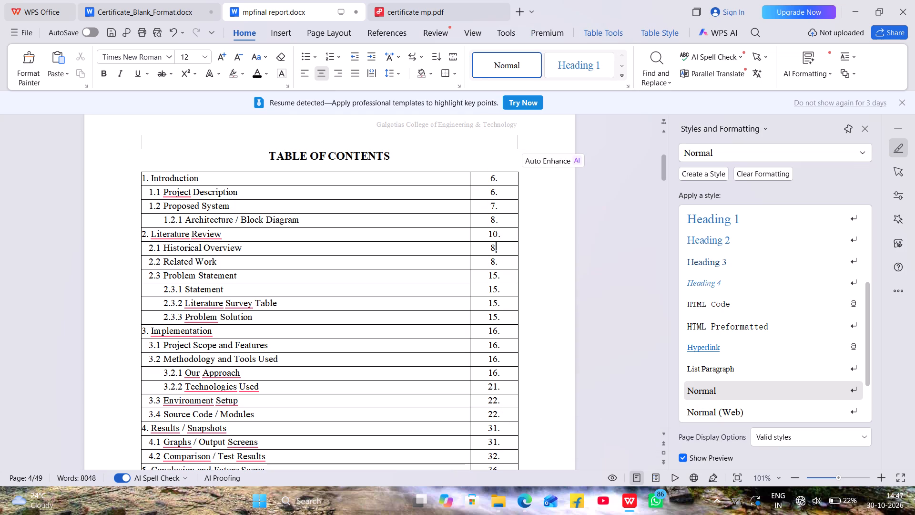
key("BackSpace")
key("1")
key("0")
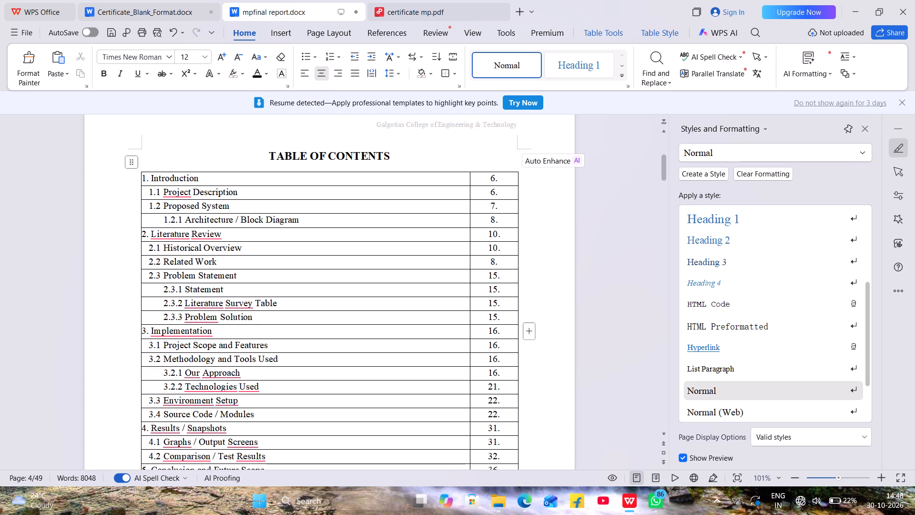
Set the page number of "2.2 Related Work" in the table of contents to 11.
left_click(497, 262)
key("BackSpace")
key("1")
key("1")
scroll(495, 263, "down", 14)
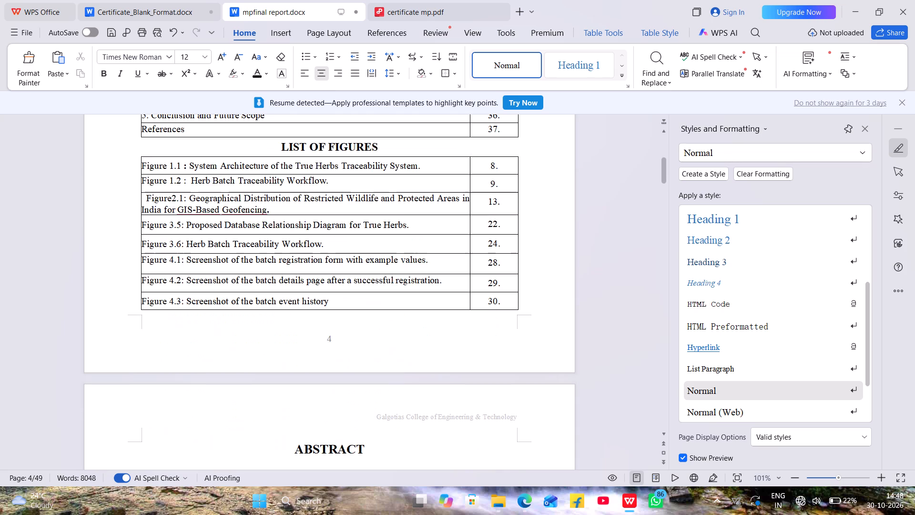
Examine the report from the list of figures through section 2.3.3 to check the starting pages of the section 2.3 headings.
scroll(495, 263, "down", 20)
scroll(495, 263, "down", 11)
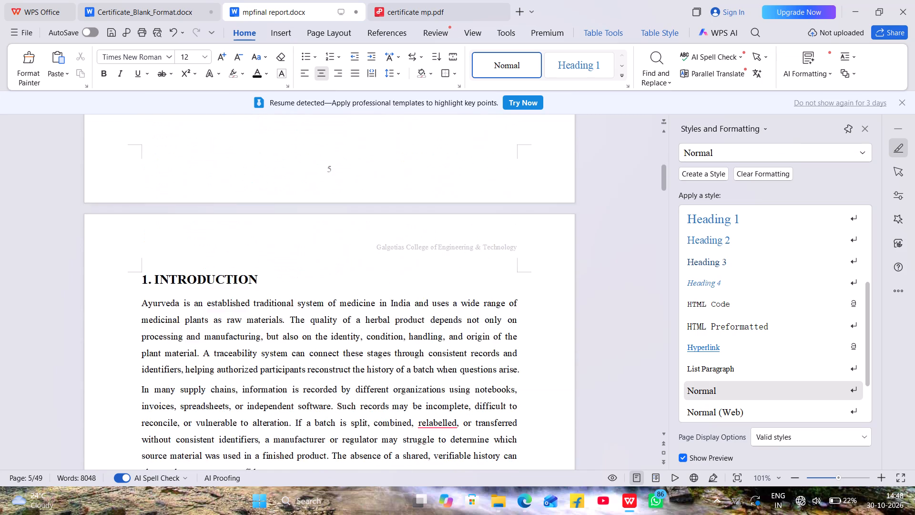
scroll(495, 263, "down", 20)
scroll(495, 263, "down", 20)
scroll(495, 263, "down", 2)
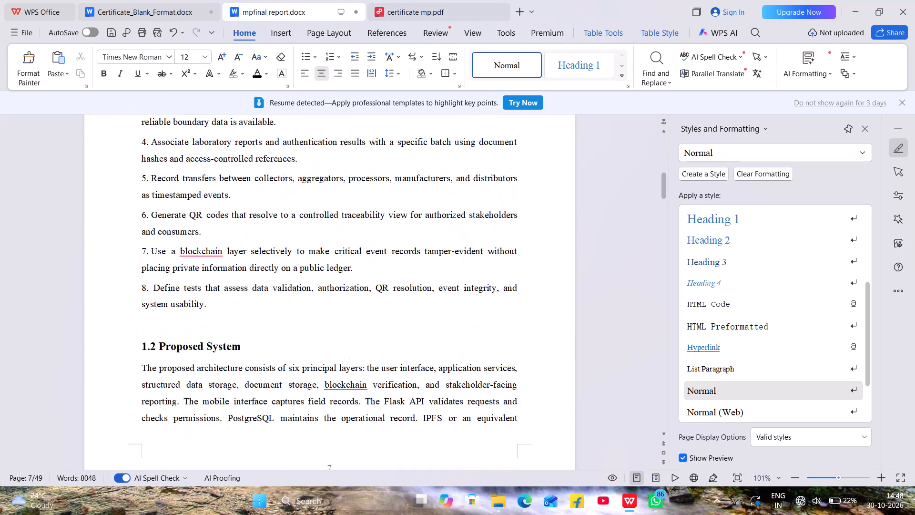
scroll(495, 263, "down", 20)
scroll(495, 263, "down", 20)
scroll(495, 263, "down", 2)
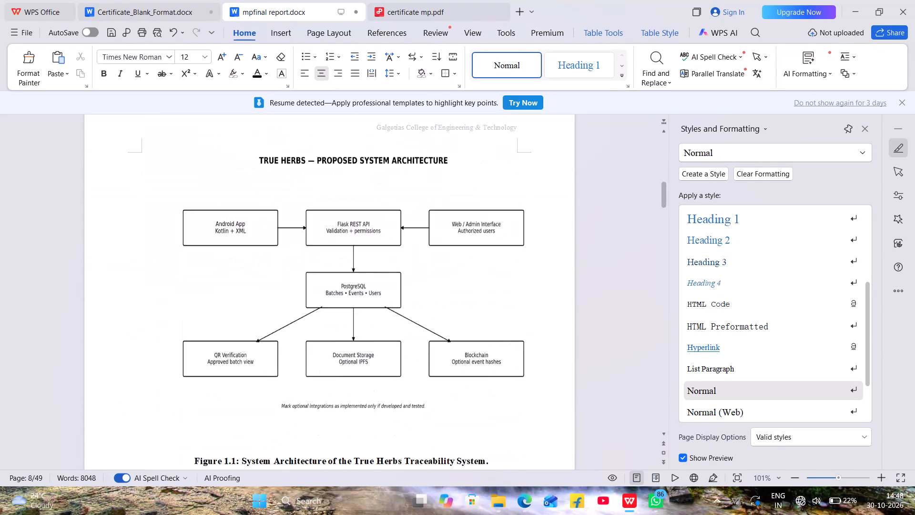
scroll(494, 263, "down", 20)
scroll(494, 263, "down", 20)
scroll(494, 263, "down", 2)
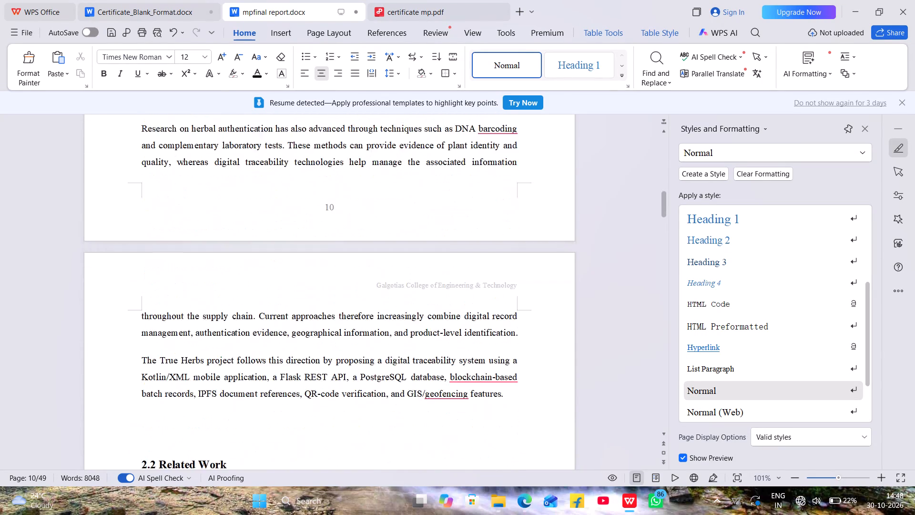
scroll(494, 263, "up", 1)
scroll(494, 263, "down", 14)
scroll(494, 263, "down", 7)
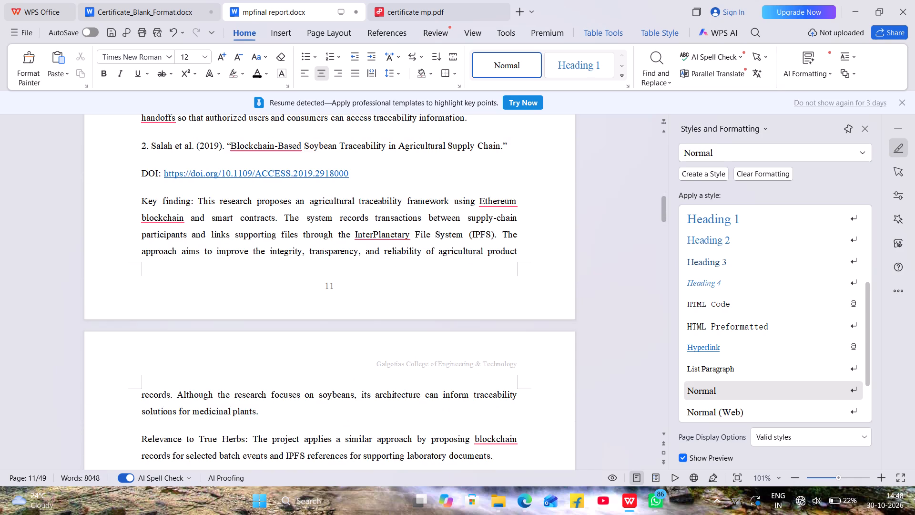
scroll(494, 263, "up", 12)
scroll(494, 263, "down", 6)
scroll(494, 263, "up", 4)
scroll(494, 263, "down", 5)
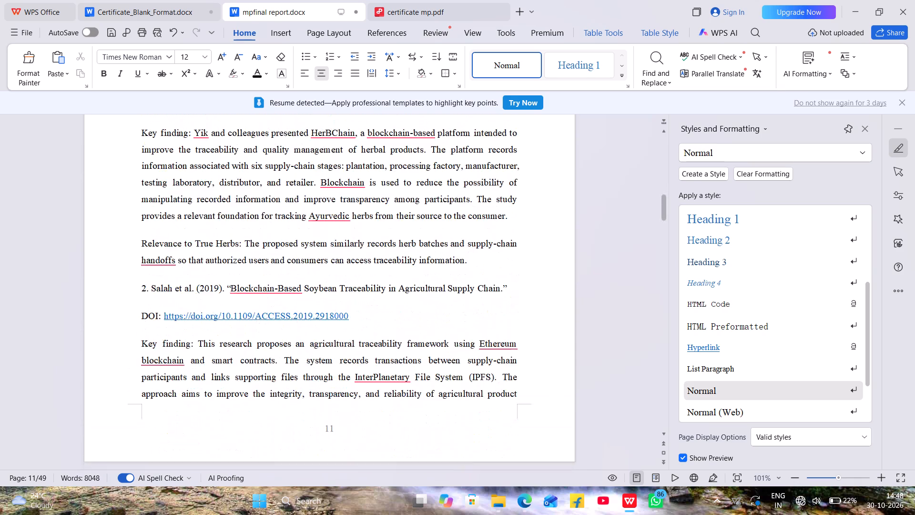
scroll(494, 263, "down", 7)
scroll(494, 263, "down", 20)
scroll(494, 263, "down", 4)
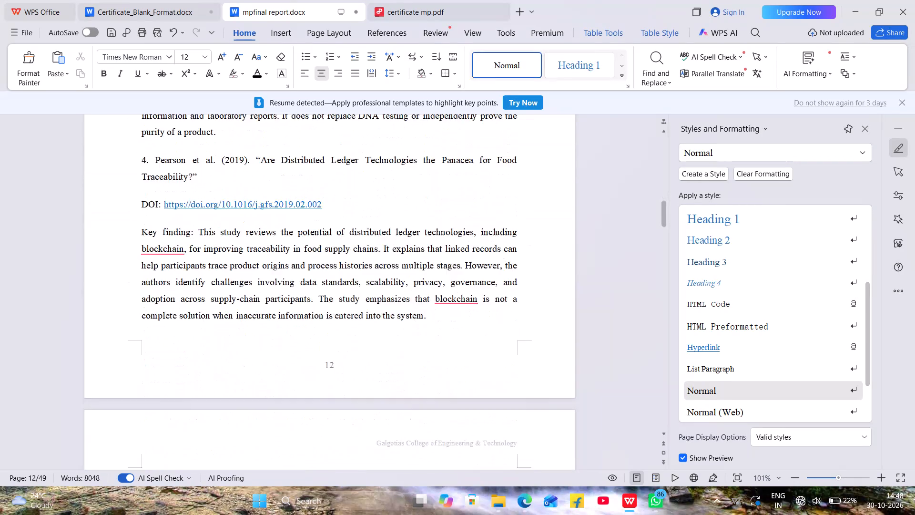
scroll(494, 263, "down", 20)
scroll(494, 263, "down", 10)
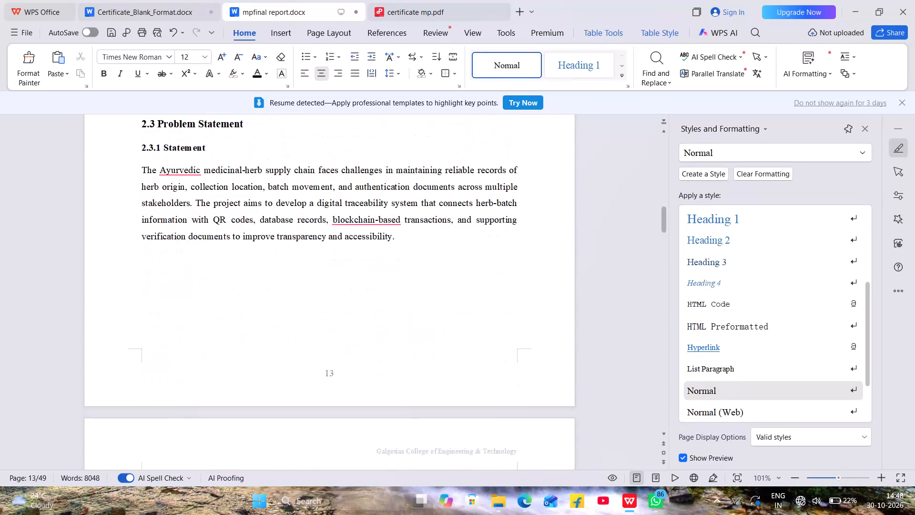
scroll(494, 263, "down", 17)
scroll(494, 263, "up", 1)
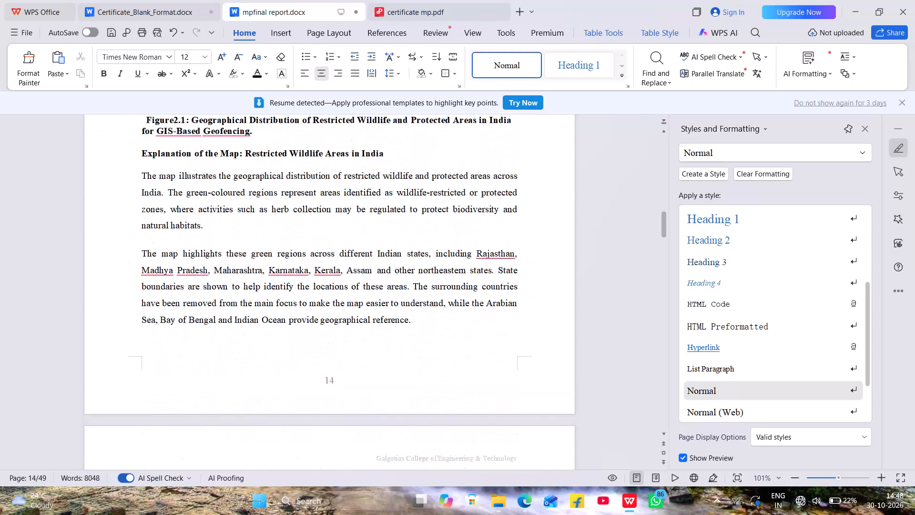
scroll(494, 263, "down", 19)
scroll(494, 263, "down", 3)
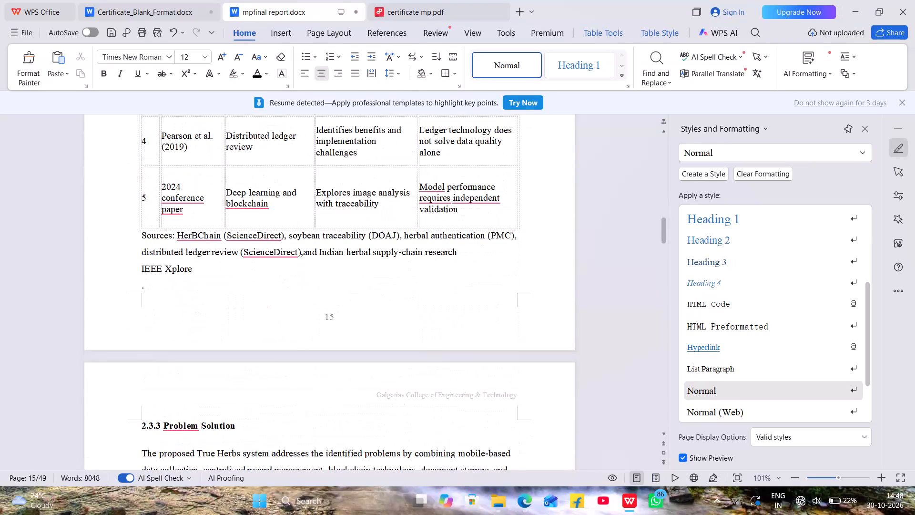
scroll(494, 263, "down", 8)
scroll(494, 263, "up", 5)
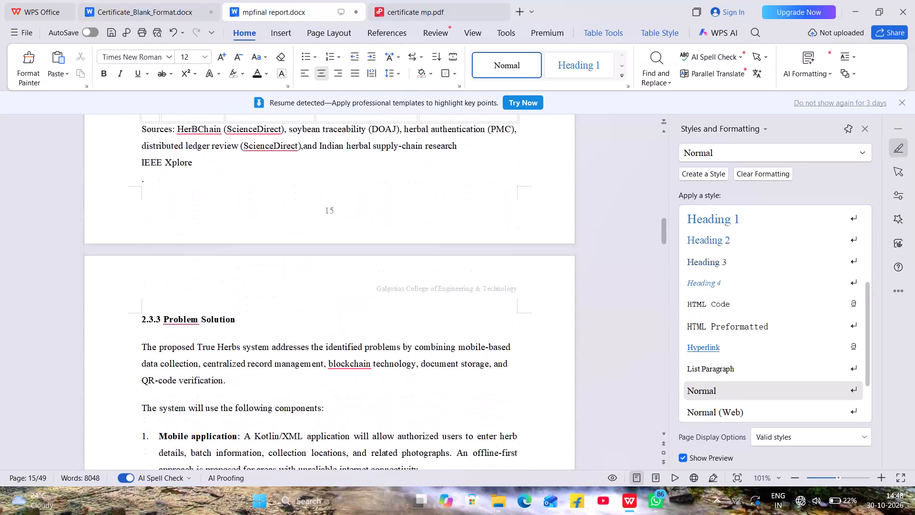
scroll(494, 263, "up", 20)
scroll(494, 263, "up", 15)
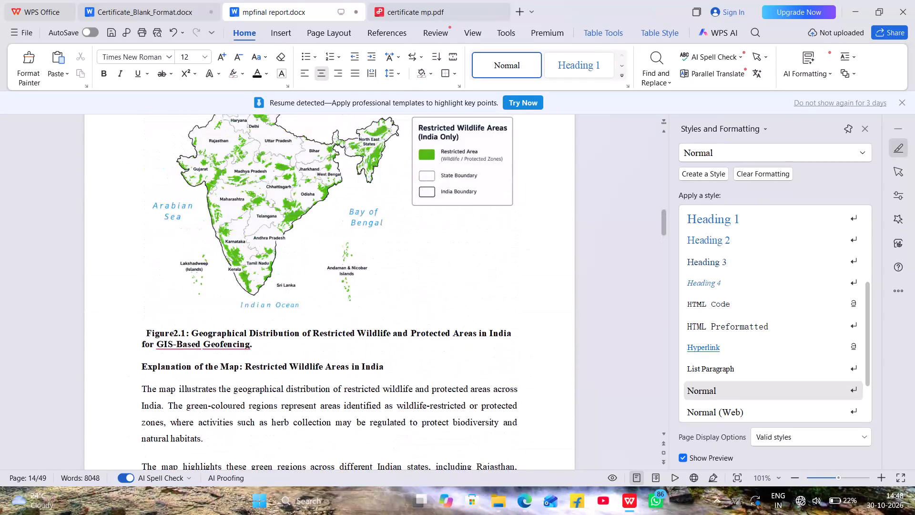
scroll(494, 263, "up", 16)
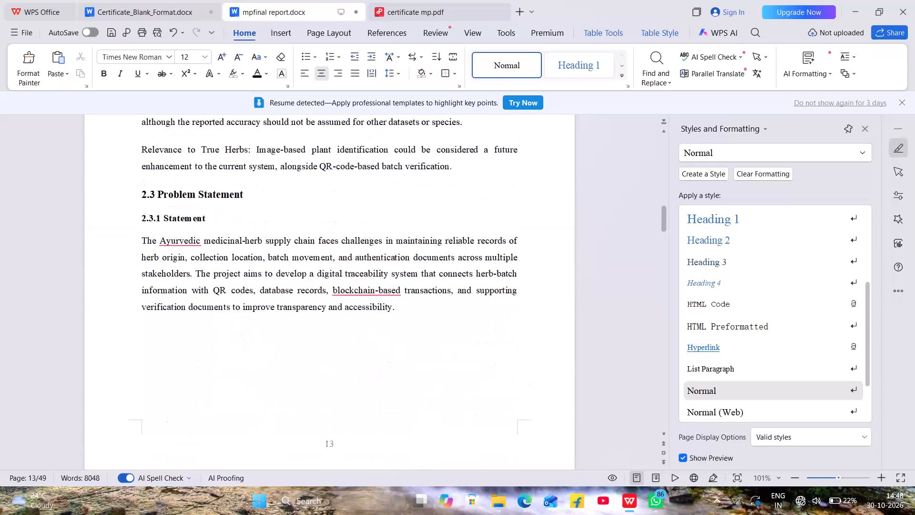
Set the page numbers of "2.3 Problem Statement" and "2.3.1 Statement" in the table of contents to 13.
left_click_drag(661, 218, 650, 103)
scroll(473, 325, "down", 10)
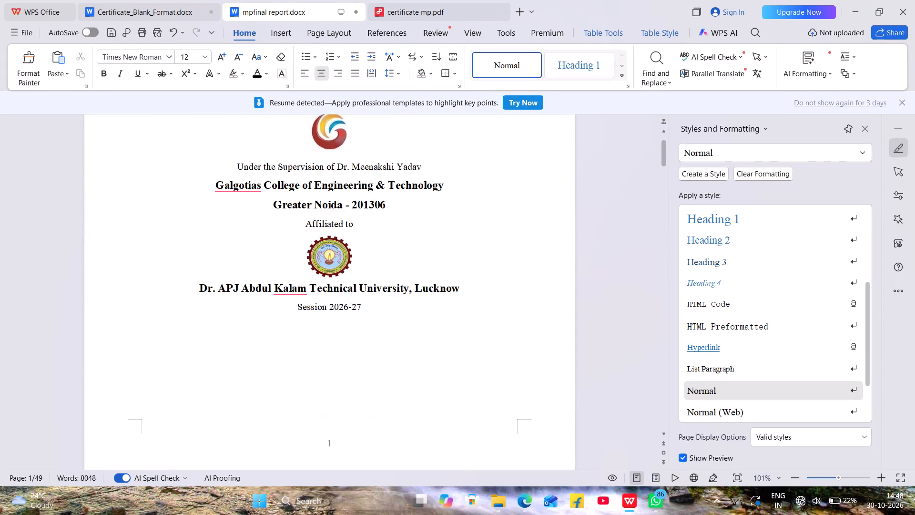
scroll(419, 362, "down", 20)
scroll(419, 362, "down", 15)
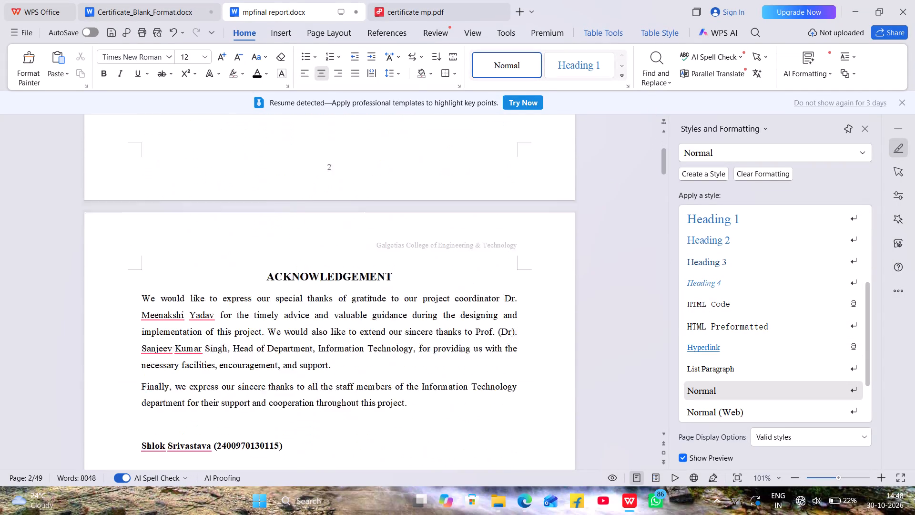
scroll(419, 363, "down", 20)
scroll(419, 363, "down", 5)
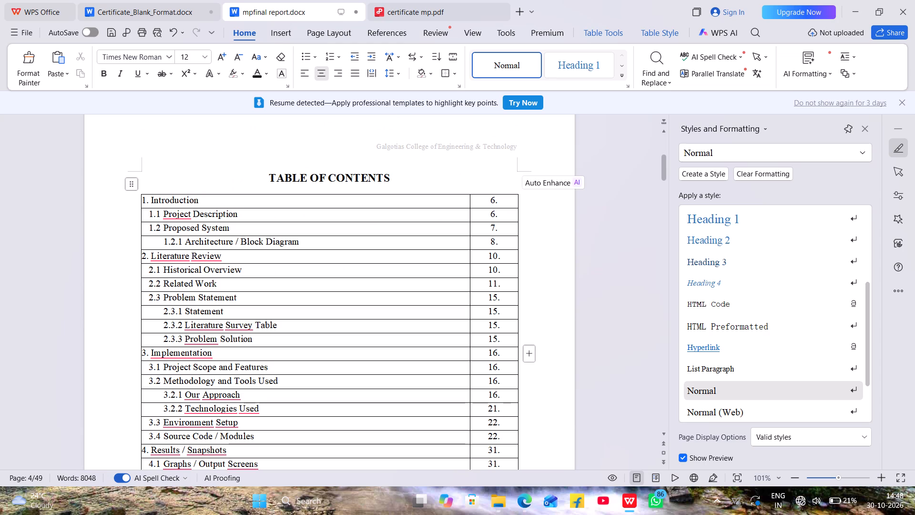
left_click(498, 299)
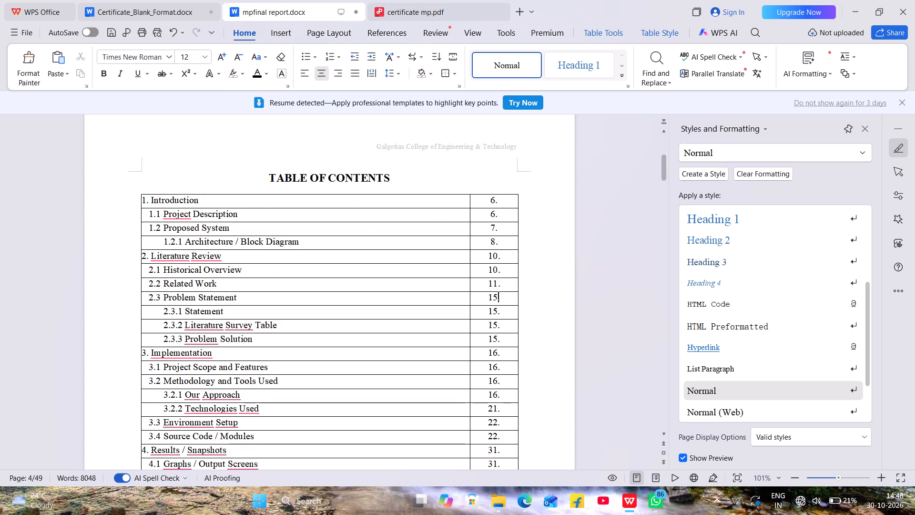
key("BackSpace")
key("BackSpace")
key("1")
key("3")
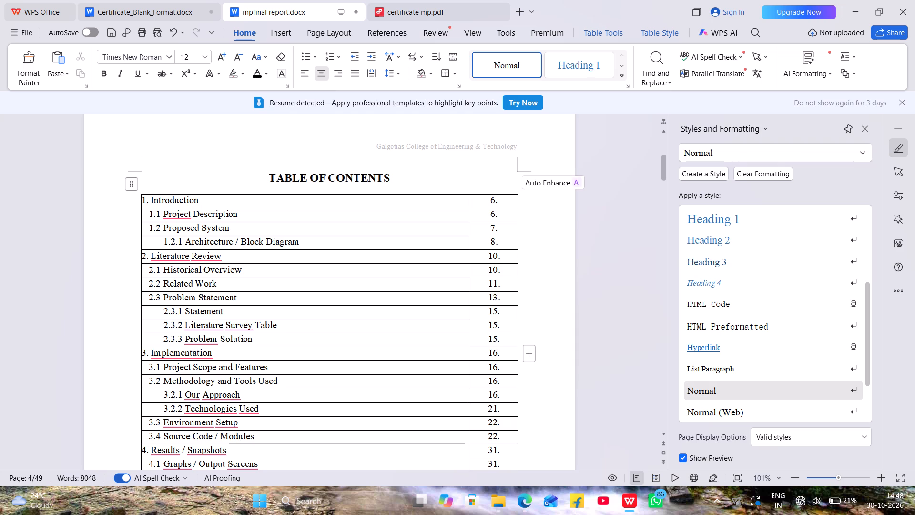
left_click(498, 312)
key("BackSpace")
key("BackSpace")
key("1")
key("3")
Examine the report from the table of contents through the related work pages in Chapter 2 to check page positions.
scroll(509, 305, "down", 2)
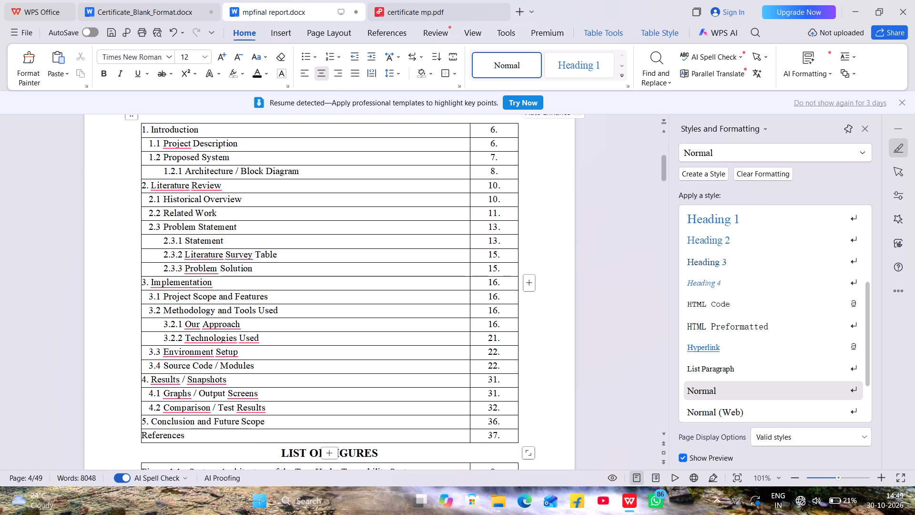
scroll(509, 350, "down", 20)
scroll(509, 350, "down", 5)
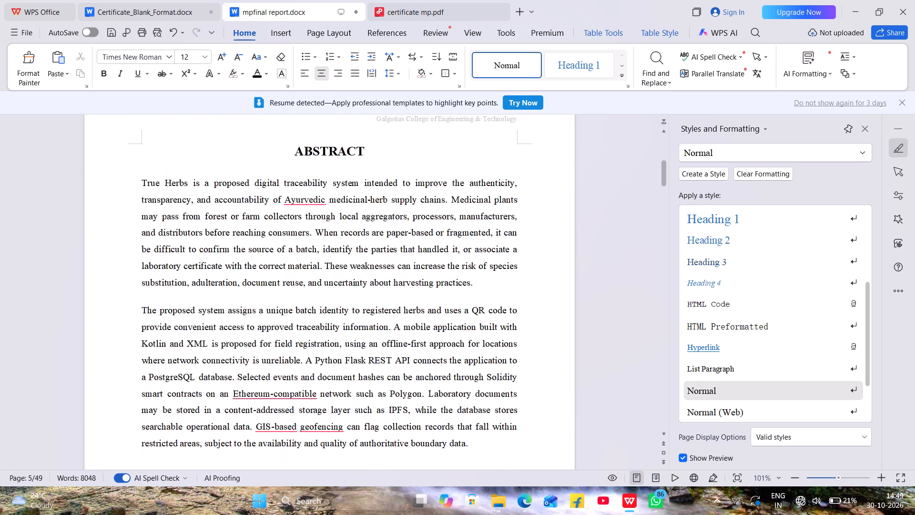
scroll(509, 350, "down", 20)
scroll(509, 350, "down", 18)
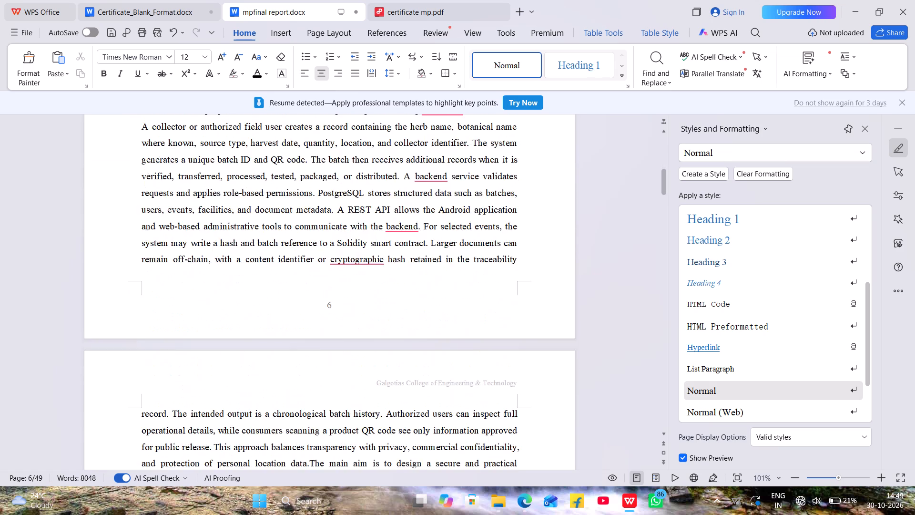
scroll(499, 356, "down", 20)
scroll(499, 356, "down", 13)
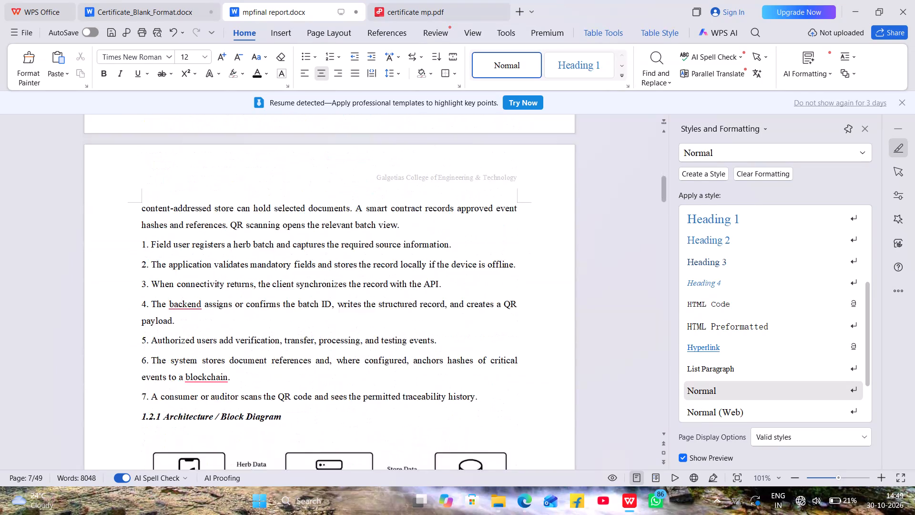
scroll(498, 356, "down", 4)
scroll(499, 357, "down", 20)
scroll(499, 357, "down", 9)
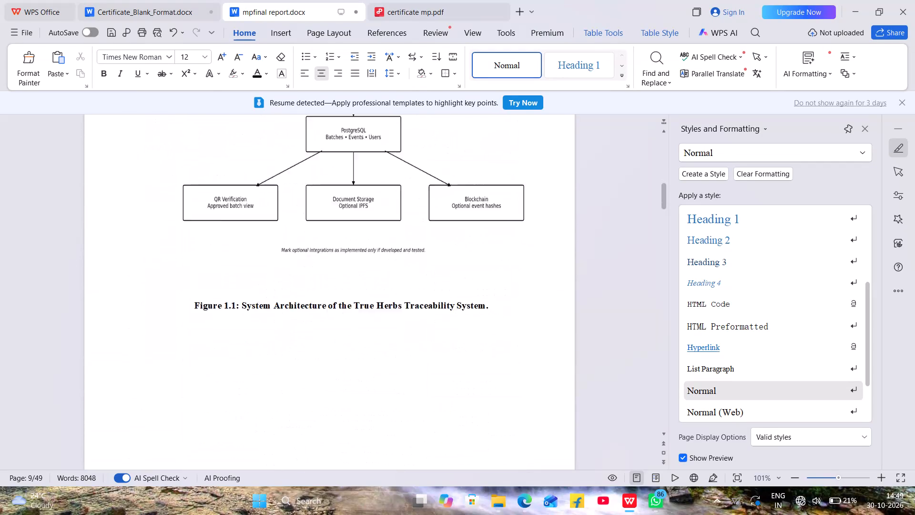
scroll(499, 356, "down", 20)
scroll(499, 356, "down", 18)
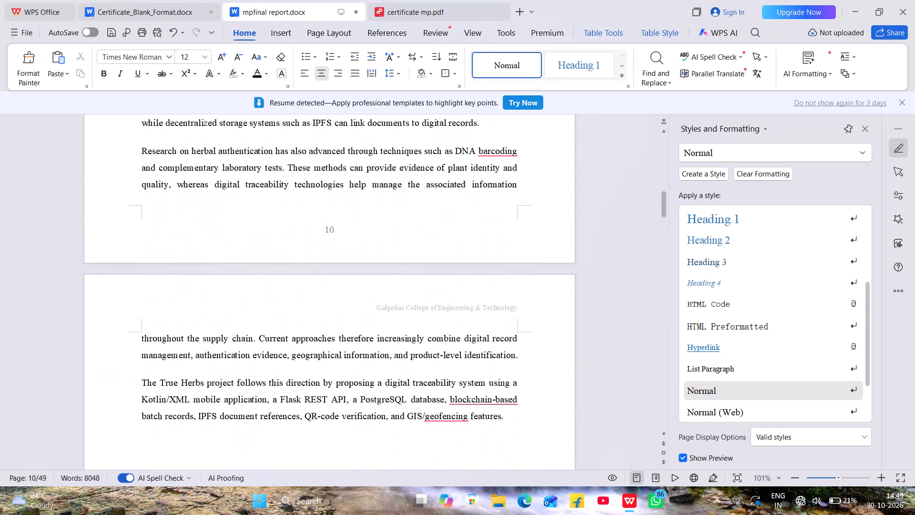
scroll(499, 358, "down", 20)
scroll(499, 358, "down", 10)
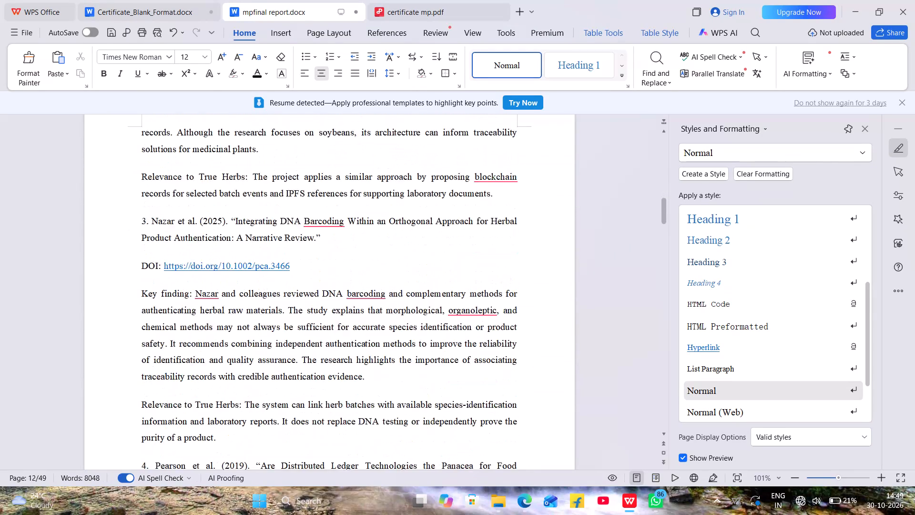
scroll(498, 358, "down", 9)
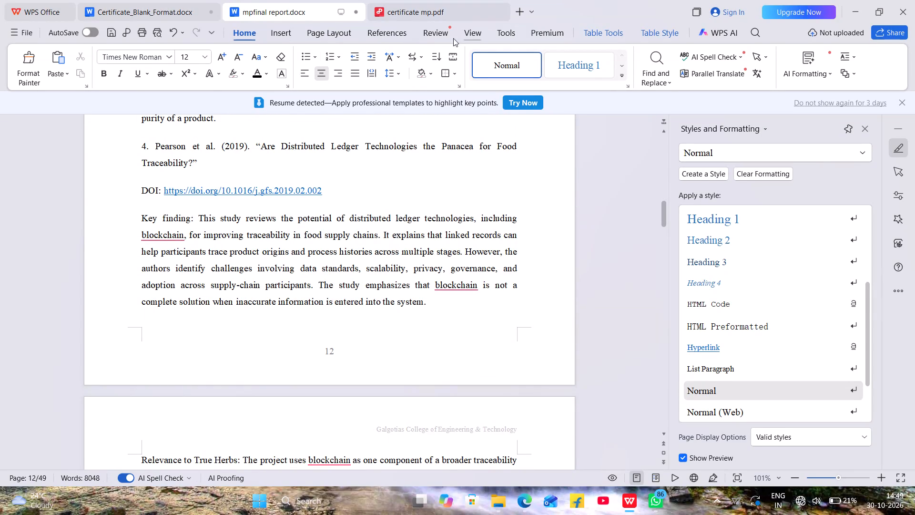
Print all pages of the report to a PDF in Downloads with the file name "mpfinal report3".
left_click(142, 37)
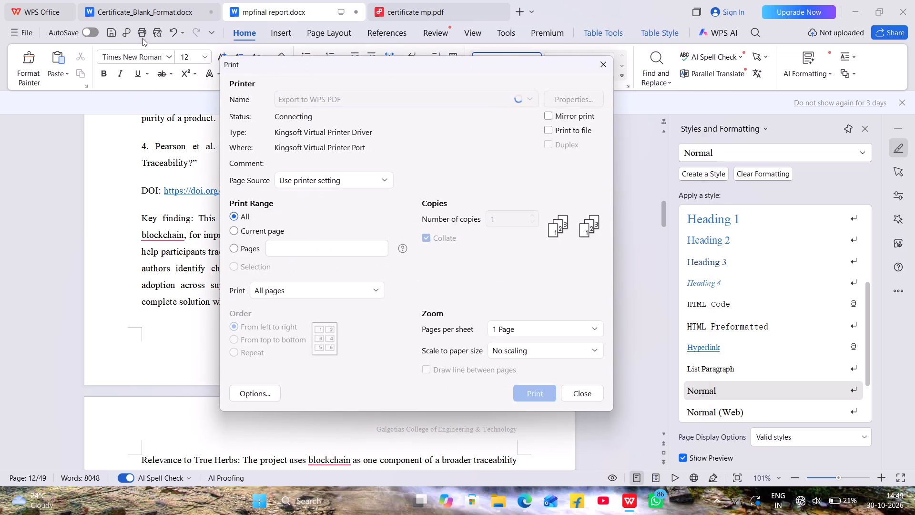
left_click(529, 391)
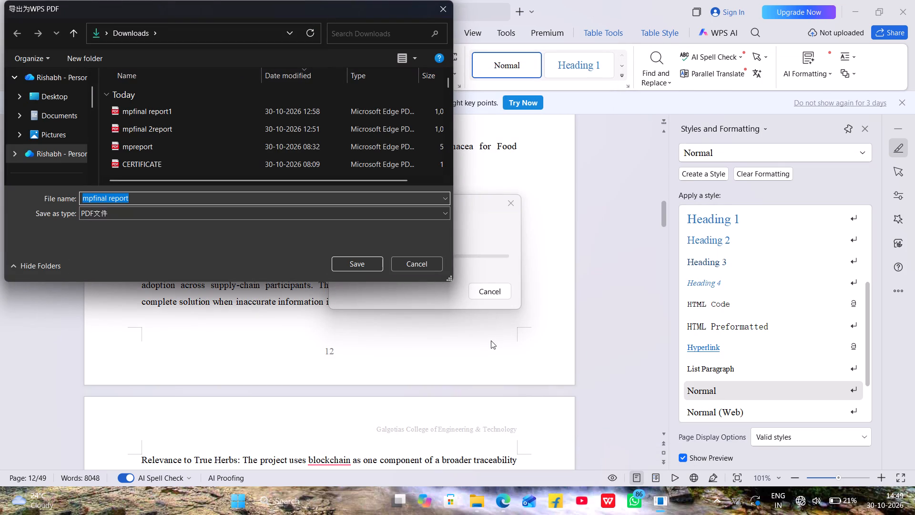
scroll(491, 340, "up", 1)
left_click(142, 195)
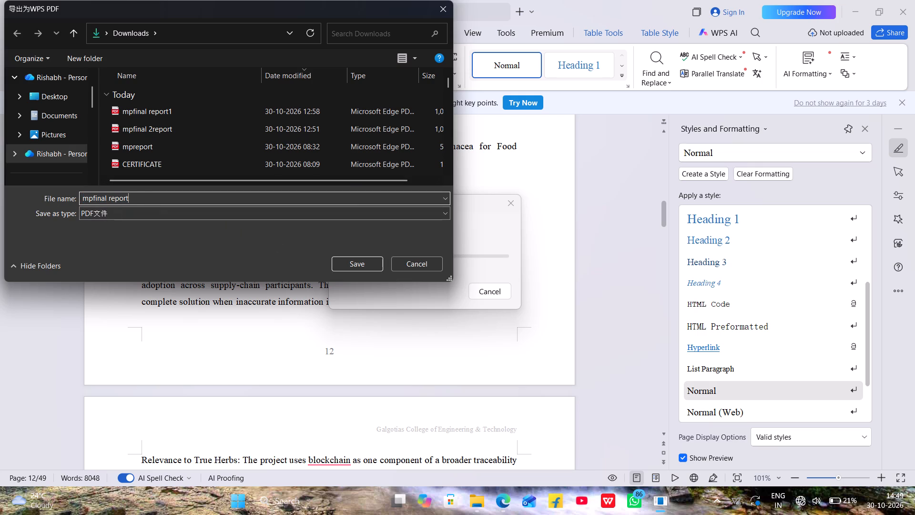
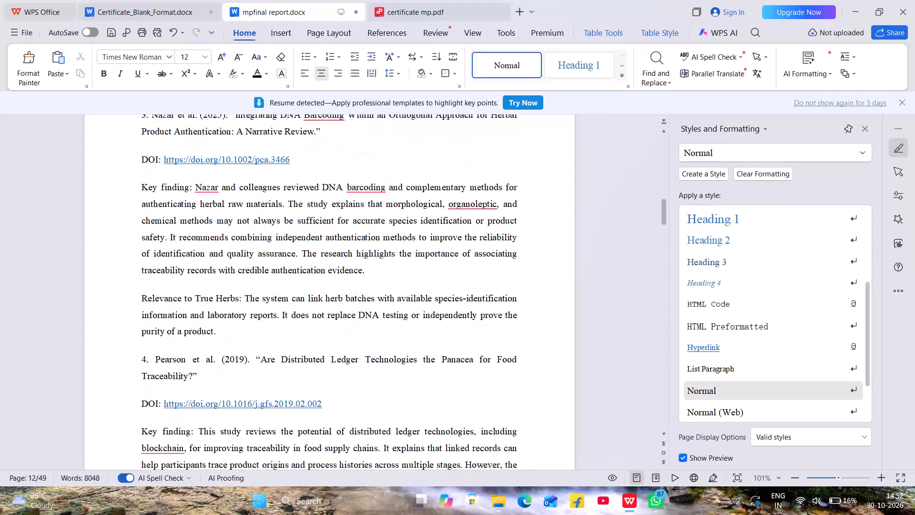
scroll(306, 377, "up", 20)
scroll(306, 377, "up", 18)
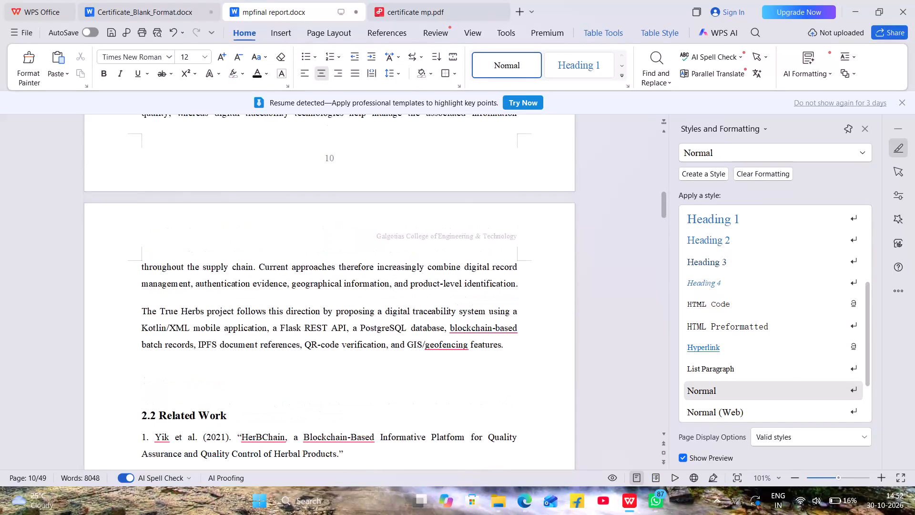
scroll(306, 377, "up", 13)
scroll(306, 377, "down", 12)
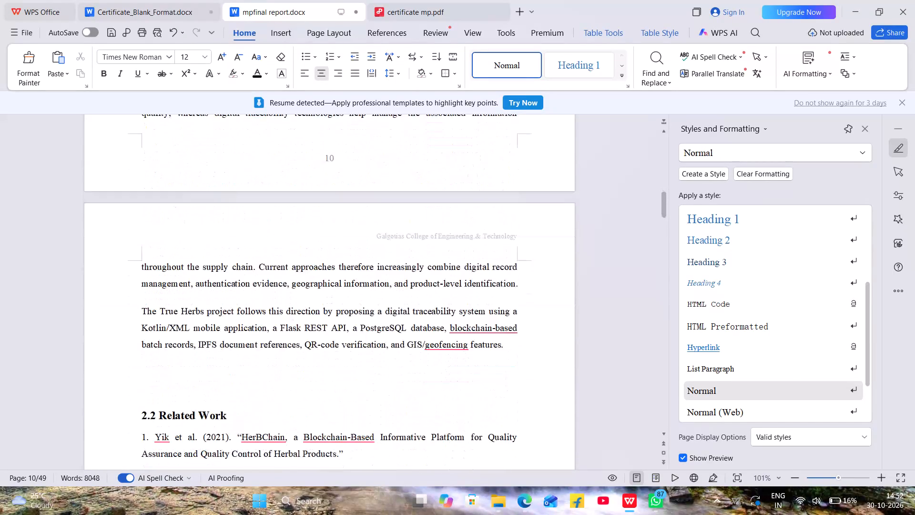
scroll(306, 377, "down", 2)
left_click(185, 311)
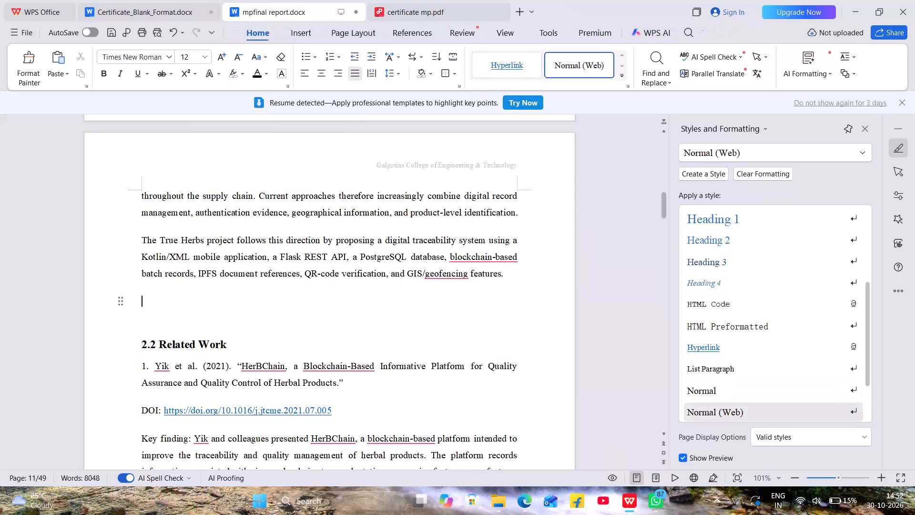
key("BackSpace")
left_click(153, 309)
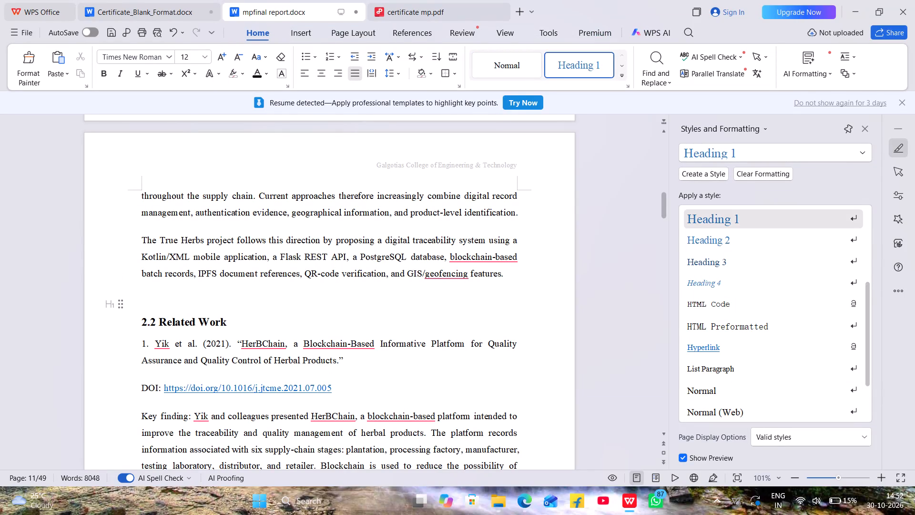
key("BackSpace")
Examine the report from section 2.2 through the end of Chapter 3 for layout gaps and page positions.
scroll(196, 315, "down", 18)
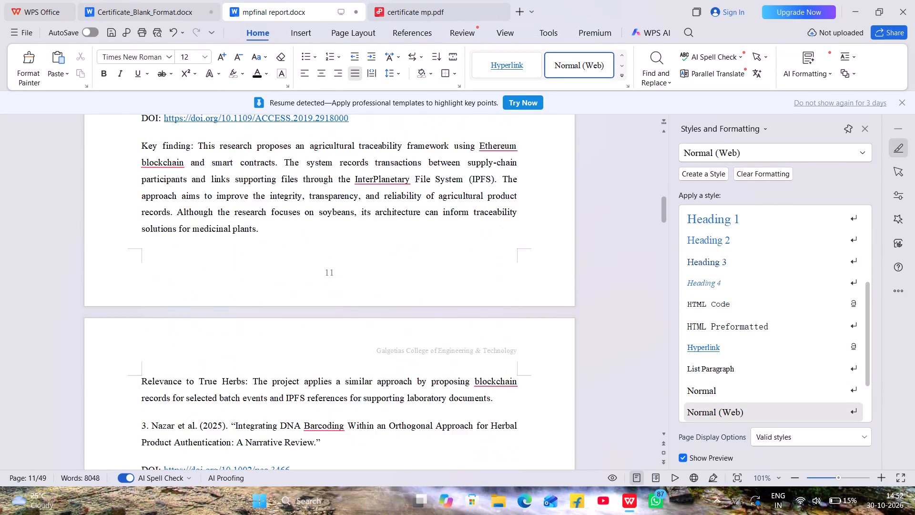
scroll(196, 317, "down", 20)
scroll(196, 317, "down", 20)
scroll(196, 317, "down", 2)
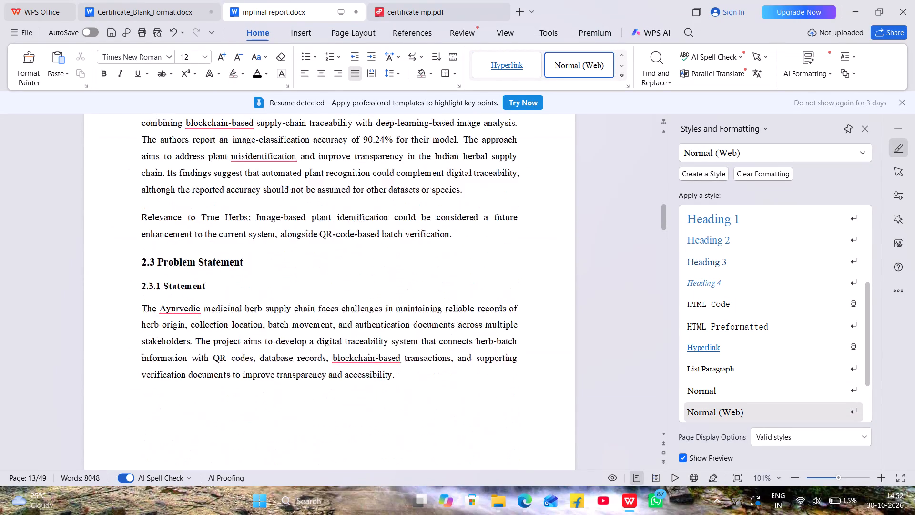
scroll(196, 317, "down", 14)
scroll(196, 317, "down", 20)
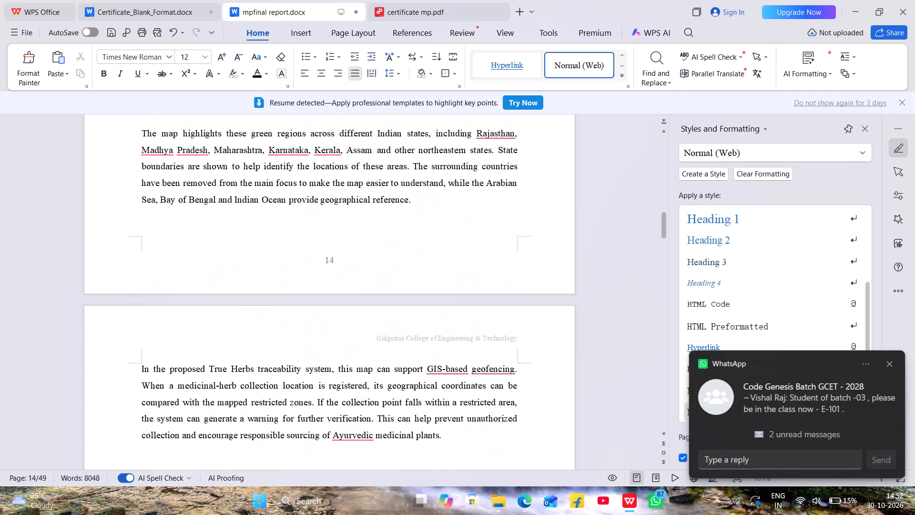
scroll(196, 317, "down", 19)
scroll(196, 317, "down", 9)
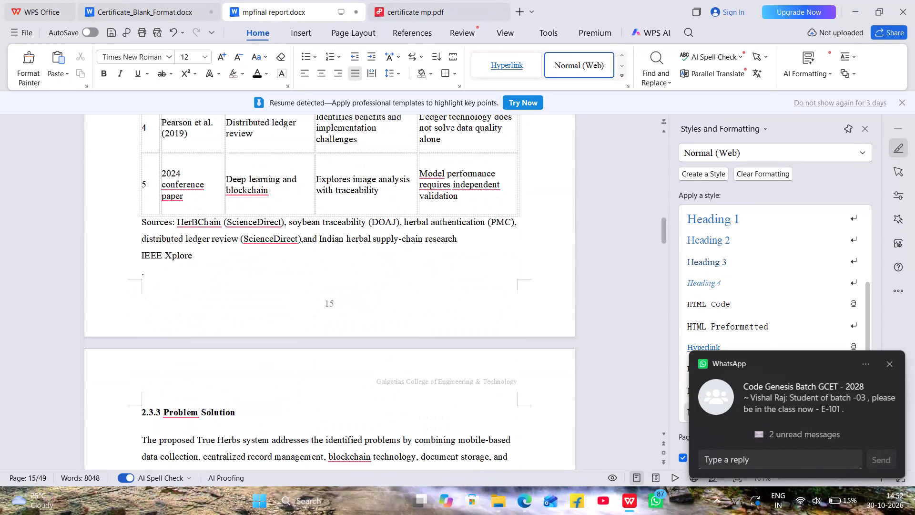
scroll(196, 317, "down", 20)
scroll(196, 317, "down", 15)
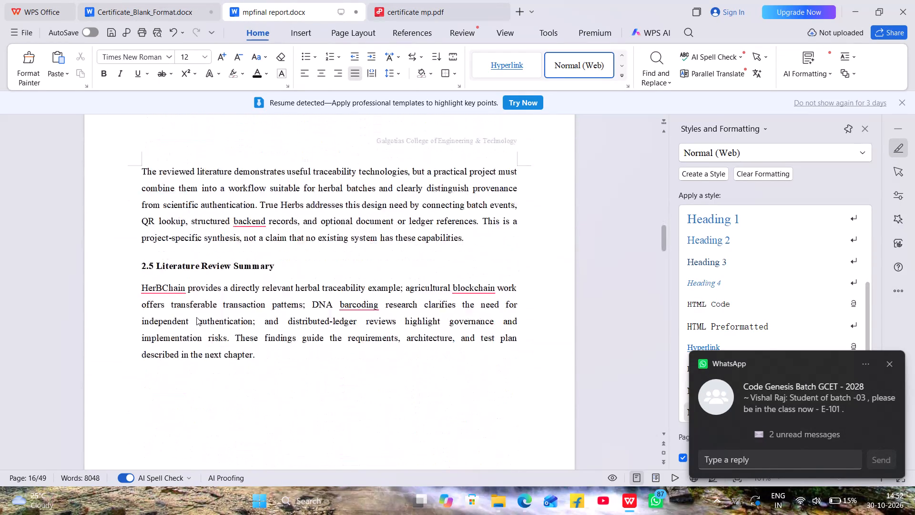
scroll(196, 317, "down", 20)
scroll(196, 317, "down", 13)
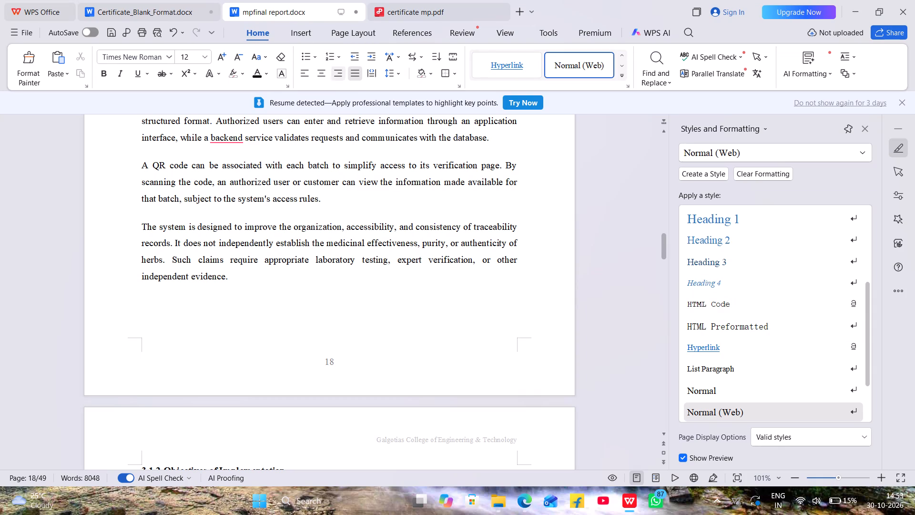
scroll(542, 412, "down", 20)
scroll(542, 412, "down", 8)
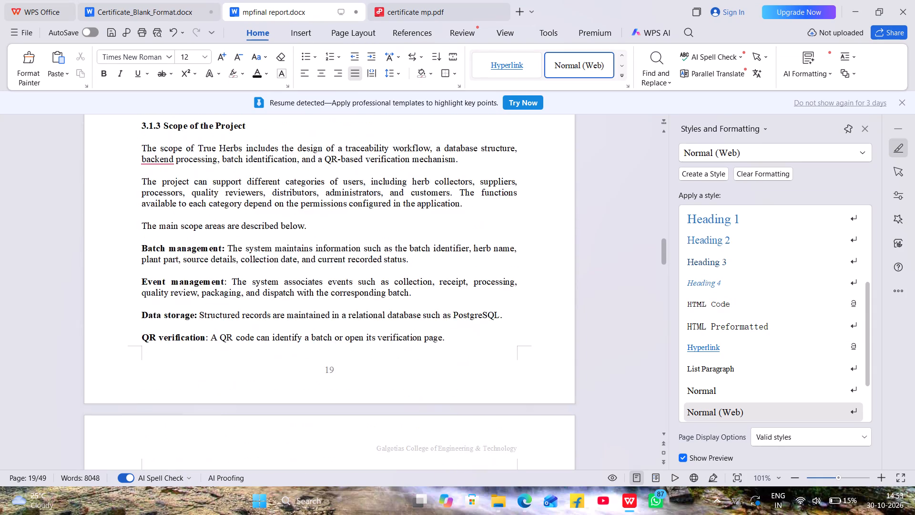
scroll(540, 412, "down", 20)
scroll(540, 412, "down", 20)
scroll(540, 412, "down", 6)
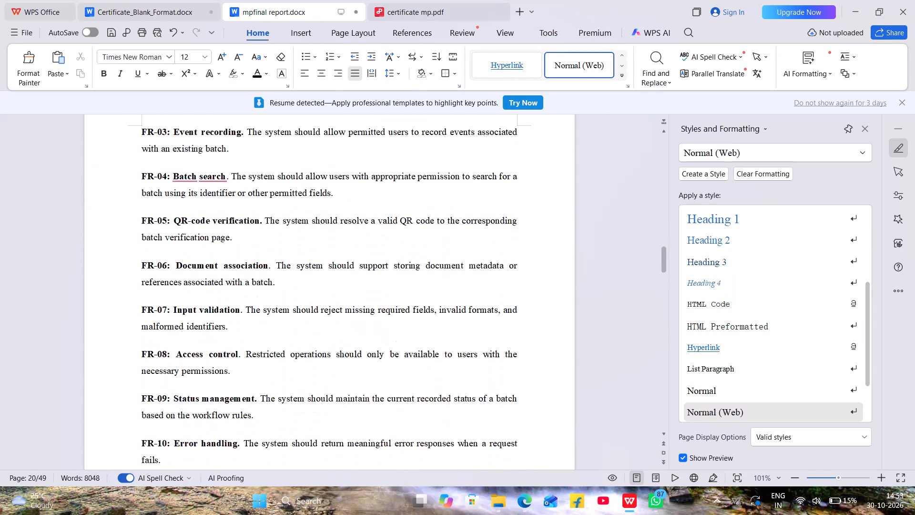
scroll(539, 412, "down", 20)
scroll(539, 412, "down", 20)
scroll(539, 412, "down", 5)
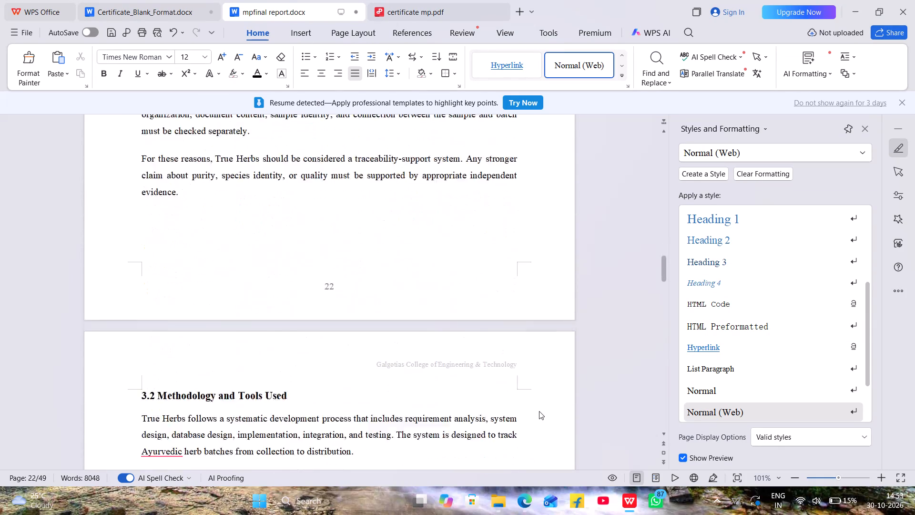
scroll(539, 411, "down", 20)
scroll(539, 411, "down", 20)
scroll(539, 411, "down", 5)
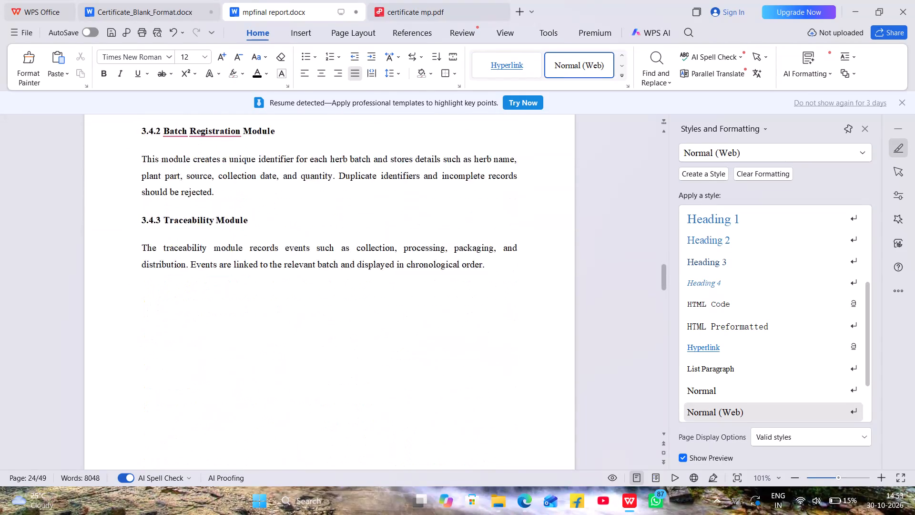
scroll(539, 412, "down", 13)
scroll(539, 412, "down", 20)
scroll(539, 412, "down", 2)
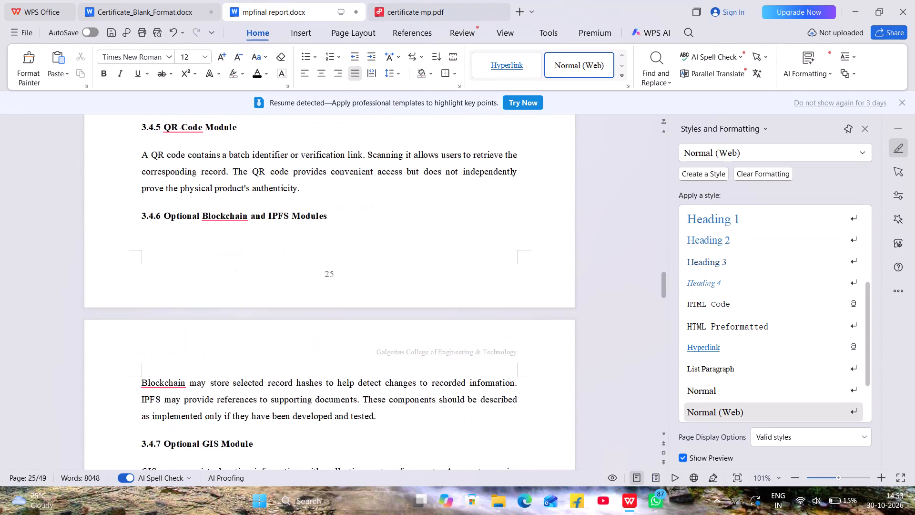
scroll(539, 412, "down", 20)
scroll(539, 412, "down", 20)
scroll(539, 412, "down", 7)
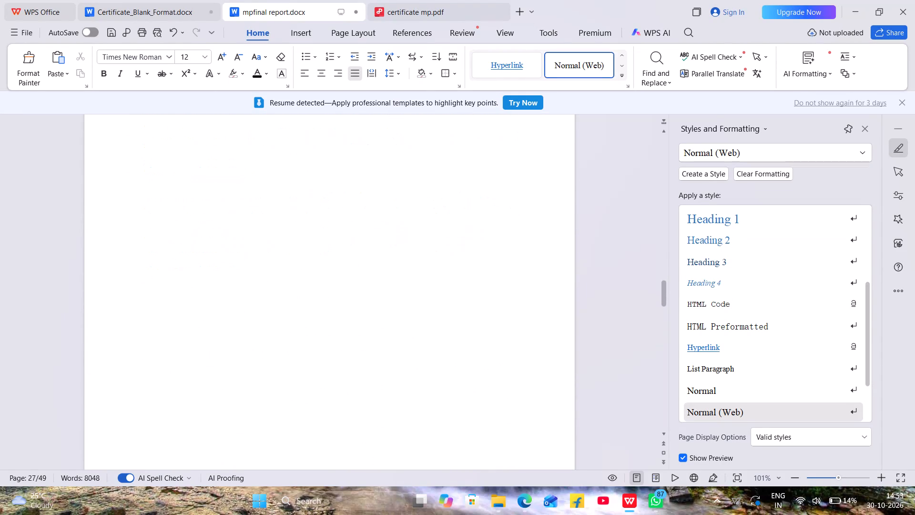
scroll(538, 413, "down", 11)
scroll(538, 413, "down", 20)
scroll(538, 413, "down", 10)
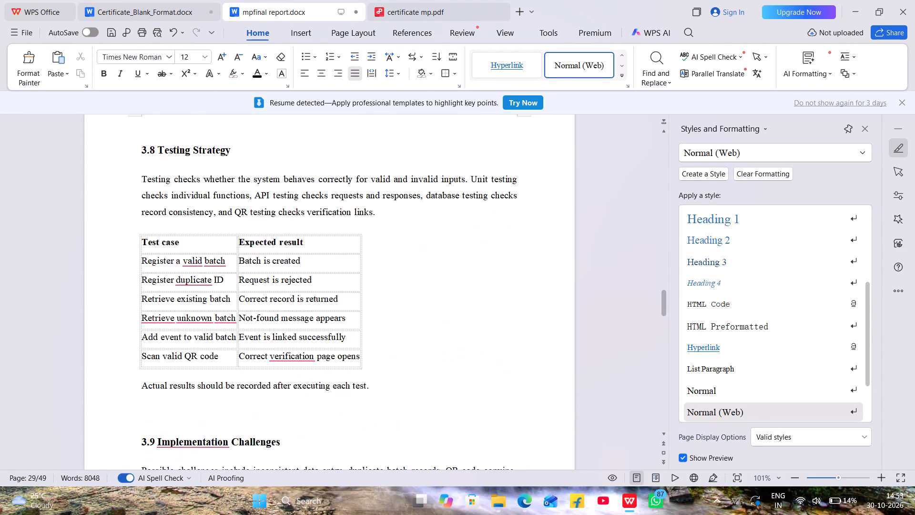
scroll(538, 413, "down", 20)
scroll(538, 413, "down", 13)
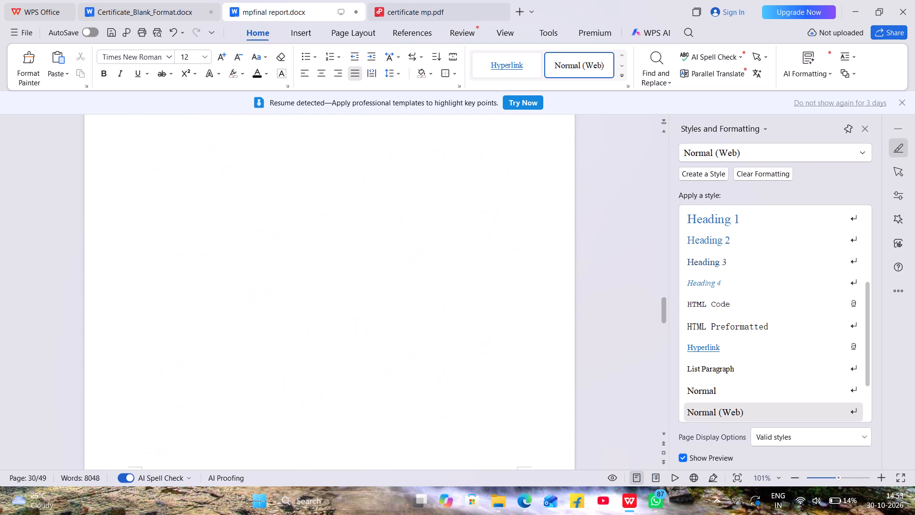
Delete the blank lines between the section 3.9 text and the "3.10 Chapter Summary" heading.
scroll(538, 413, "up", 20)
scroll(538, 413, "up", 1)
scroll(538, 413, "down", 5)
scroll(538, 413, "up", 1)
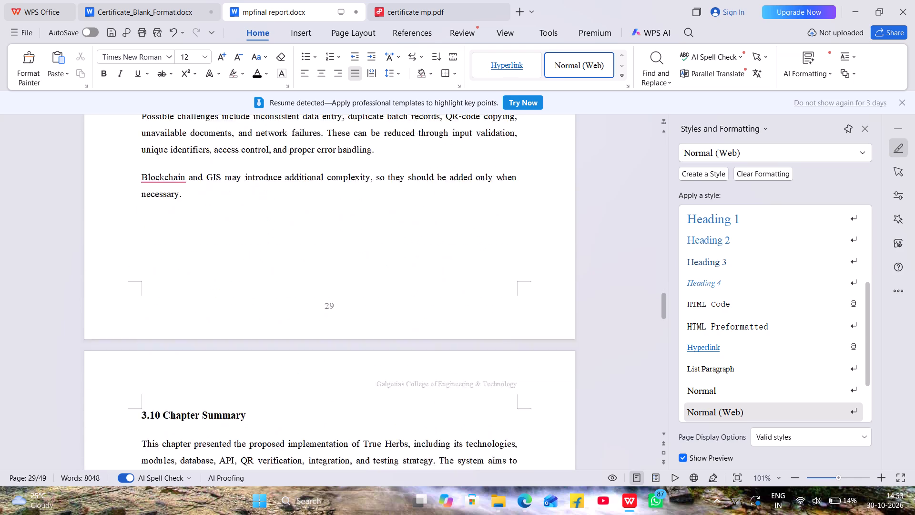
scroll(538, 413, "down", 6)
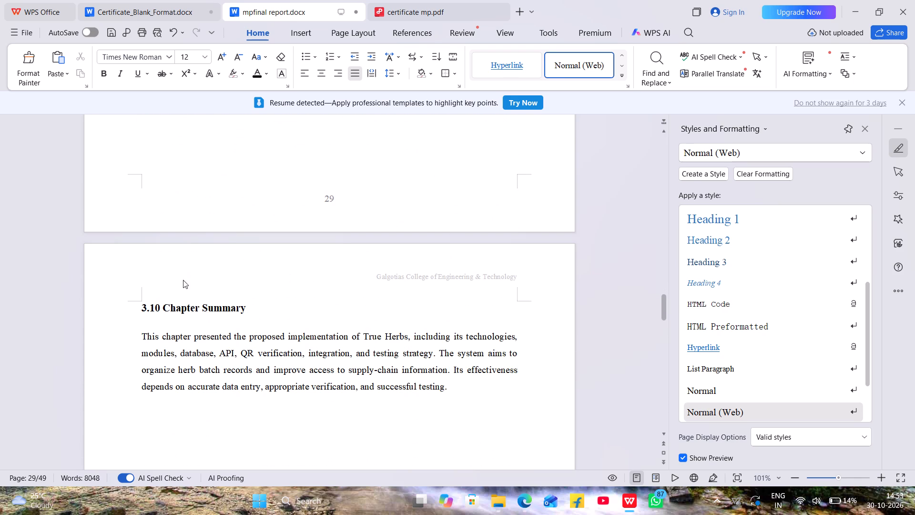
left_click(171, 289)
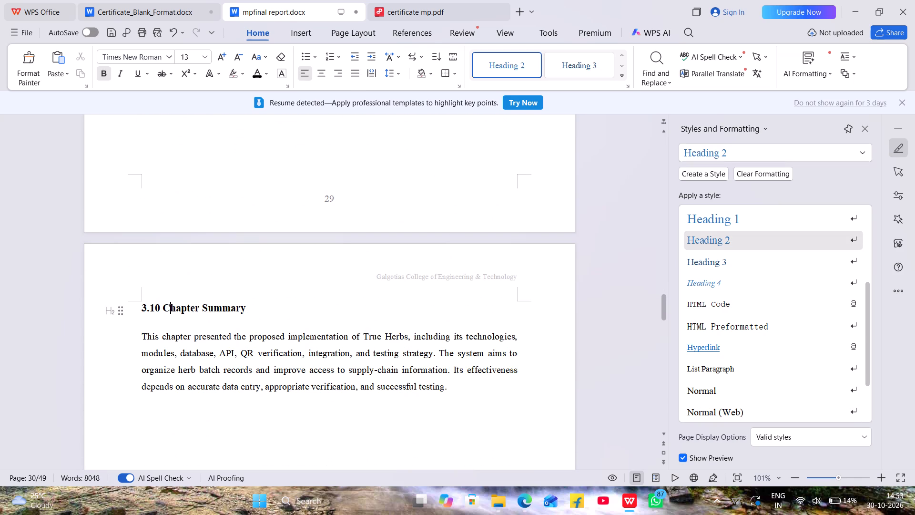
scroll(151, 299, "up", 4)
left_click(151, 299)
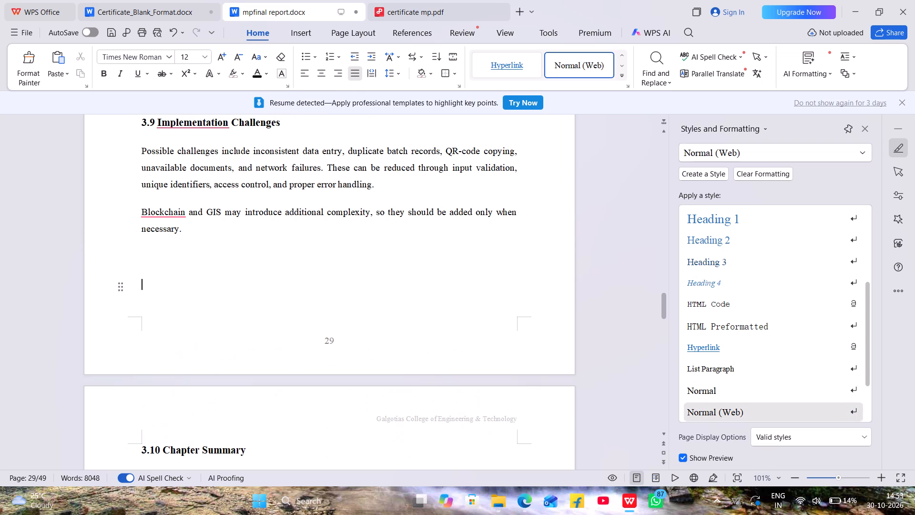
key("BackSpace")
key("BackSpace")
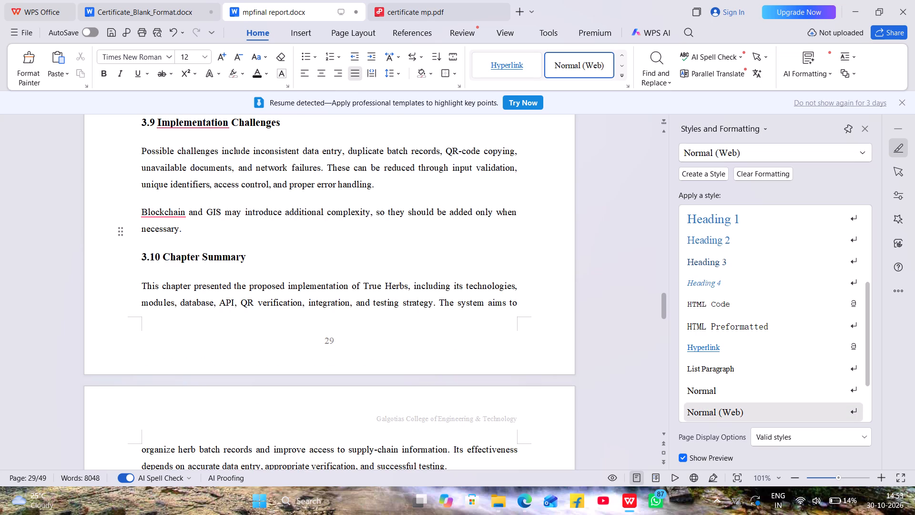
Close the gap under the "3.10 Chapter Summary" heading by merging its paragraph into the heading and splitting it back onto its own line.
left_click(159, 277)
left_click(141, 273)
key("BackSpace")
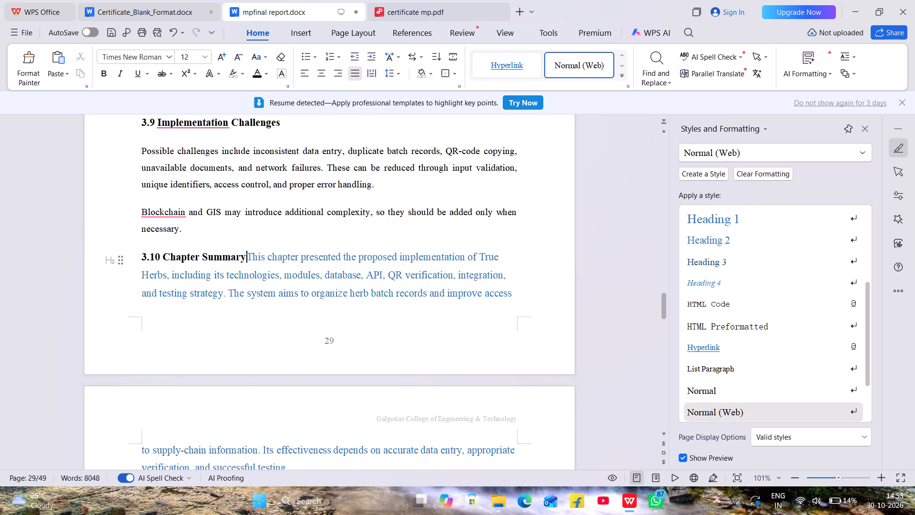
key("Return")
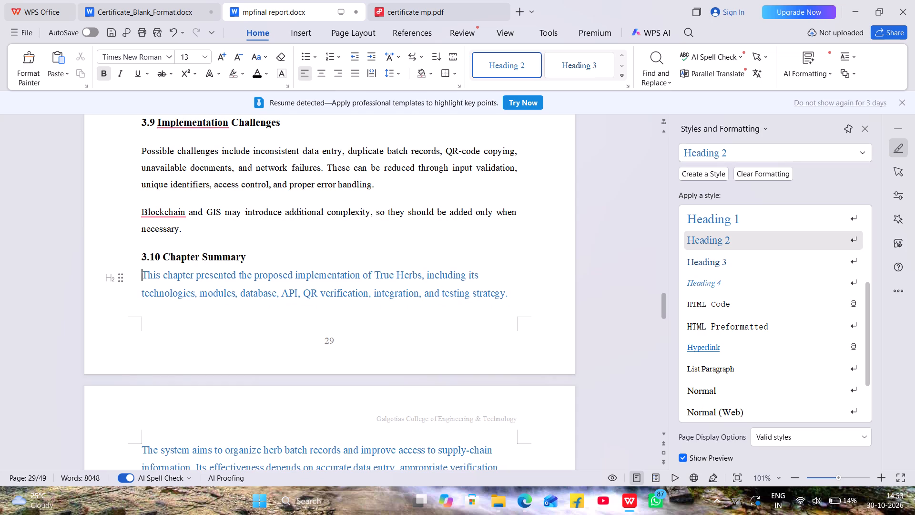
Format the section 3.10 summary paragraph as justified, black text at size 12.
scroll(352, 315, "down", 4)
left_click_drag(235, 343, 218, 340)
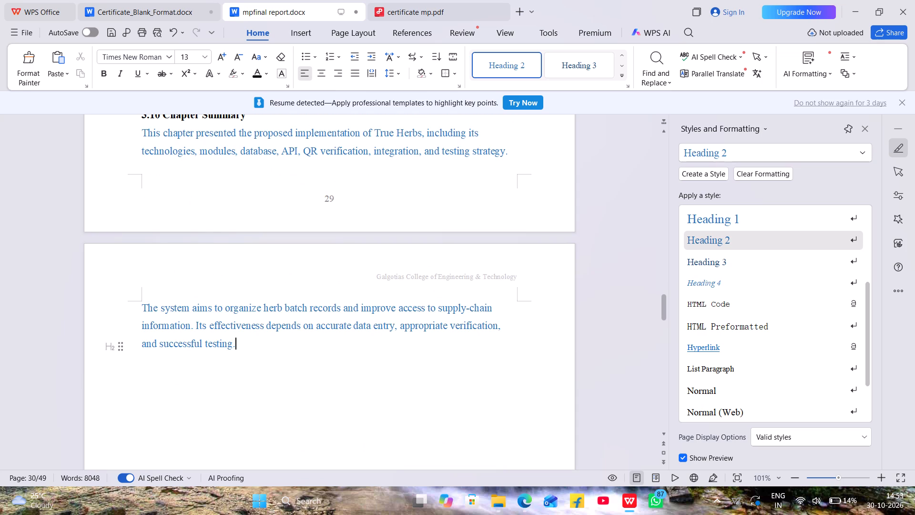
left_click_drag(218, 340, 124, 131)
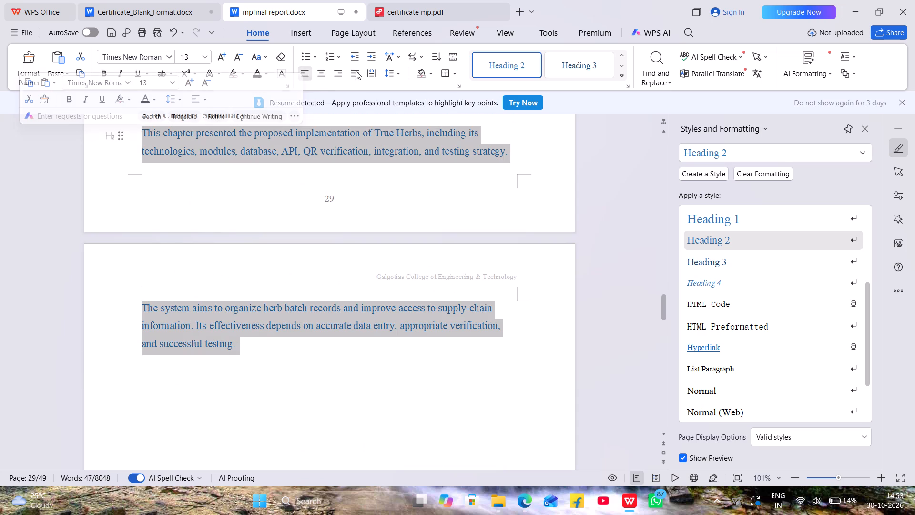
left_click(359, 70)
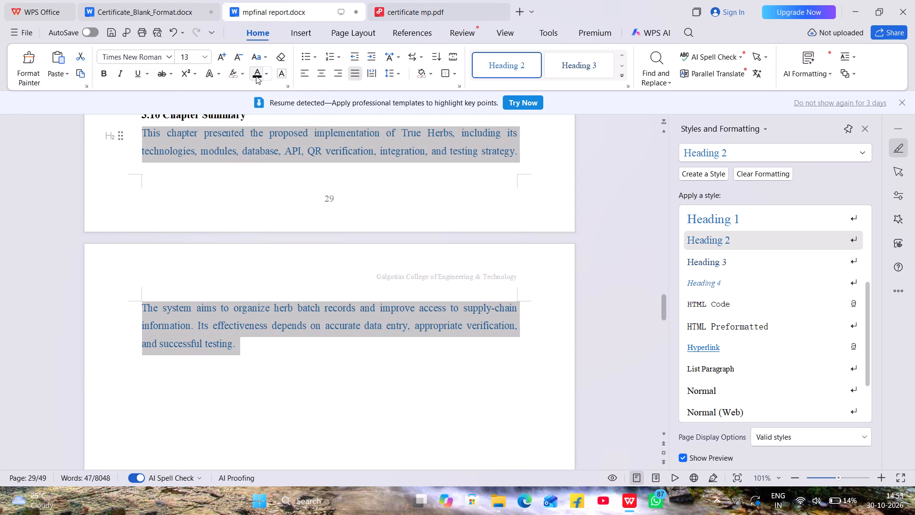
left_click(256, 76)
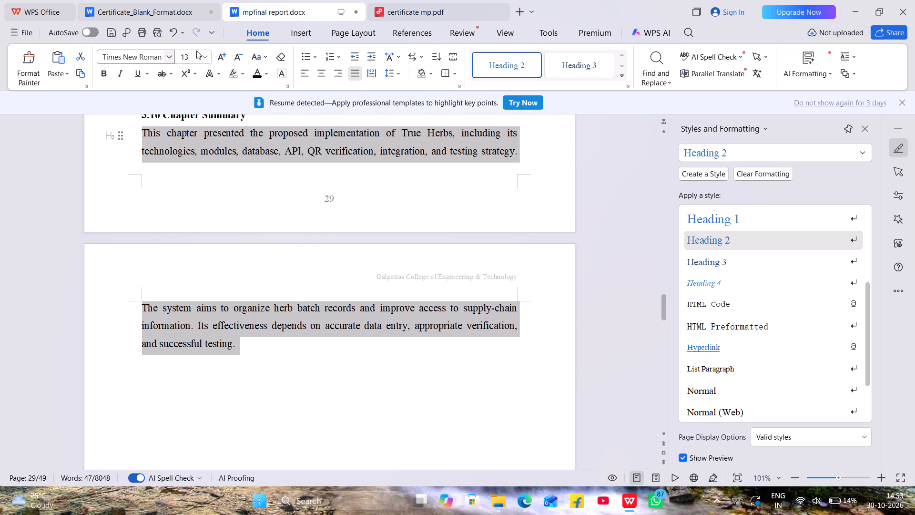
left_click(214, 59)
left_click(204, 60)
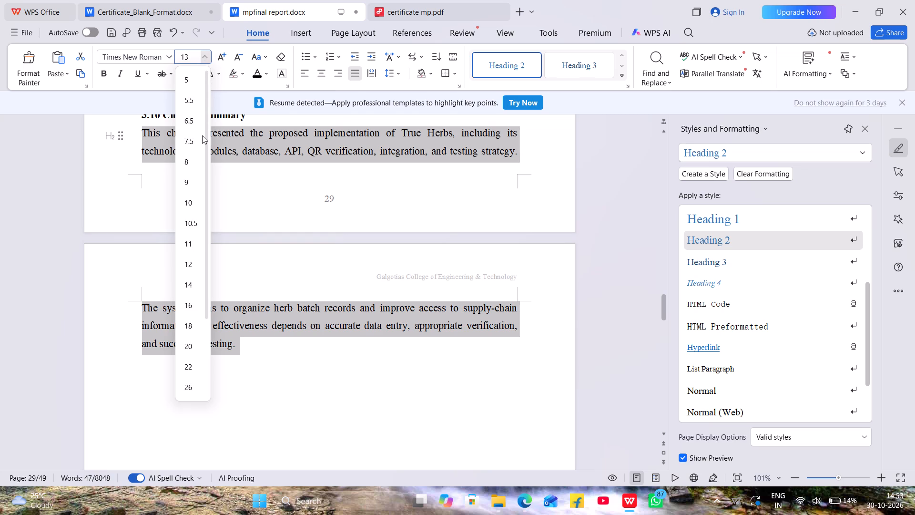
left_click(188, 267)
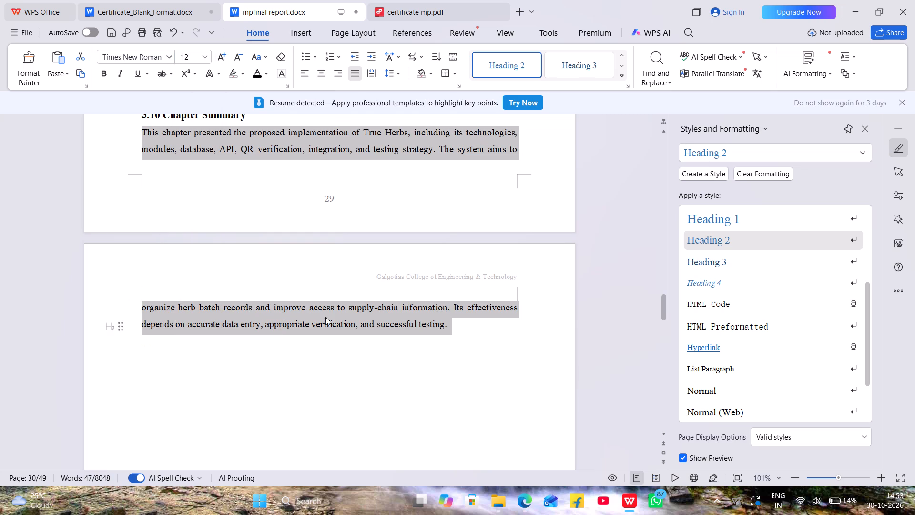
Delete the section 3.10 summary text from "The system aims to organize herb batch records" onward, so it ends at "testing strategy.".
left_click(451, 324)
left_click_drag(450, 324, 204, 290)
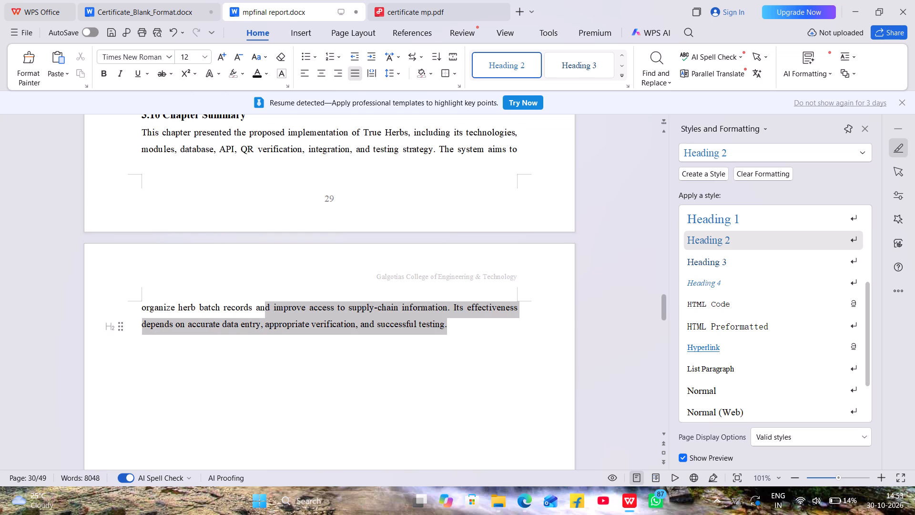
left_click_drag(204, 290, 141, 287)
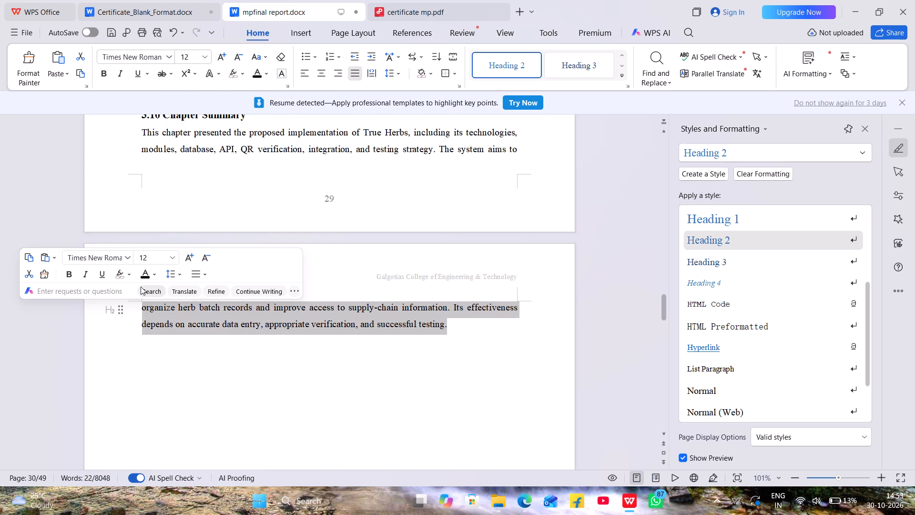
key("BackSpace")
scroll(203, 288, "up", 2)
key("BackSpace")
key("BackSpace")
key("BackSpace")
key("BackSpace")
key("BackSpace")
key("BackSpace")
key("BackSpace")
key("BackSpace")
key("BackSpace")
key("BackSpace")
key("BackSpace")
key("BackSpace")
key("BackSpace")
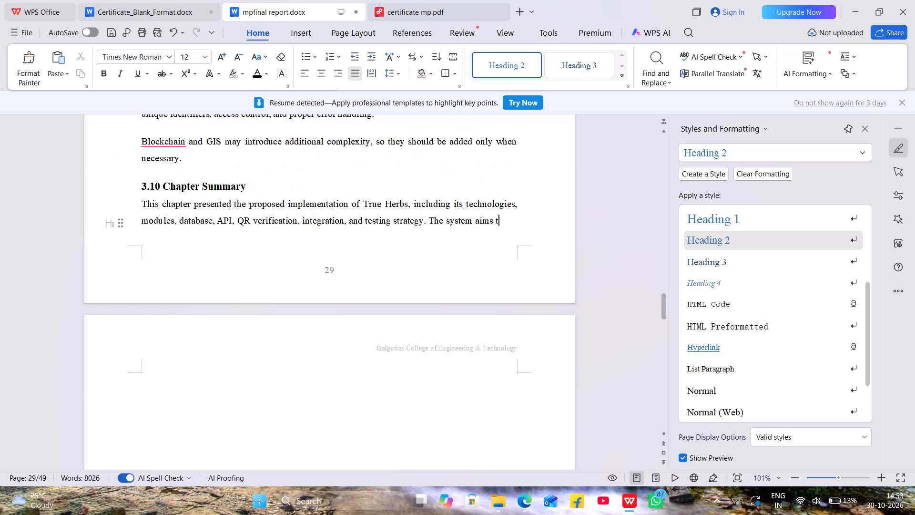
key("BackSpace")
key("BackSpace")
key("BackSpace")
key("BackSpace")
key("BackSpace")
key("BackSpace")
Examine the pages from Figure 3.6 to the Chapter 4 heading for layout gaps and page positions.
scroll(204, 289, "up", 2)
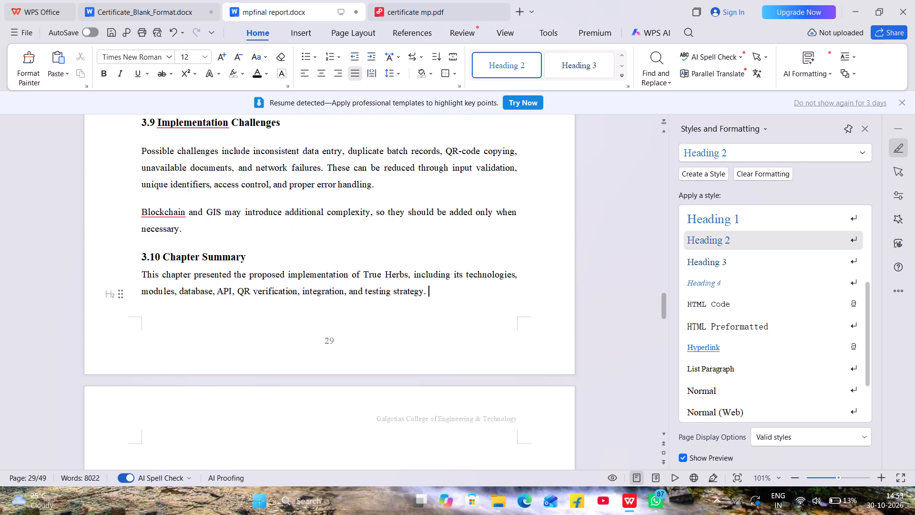
scroll(274, 289, "up", 3)
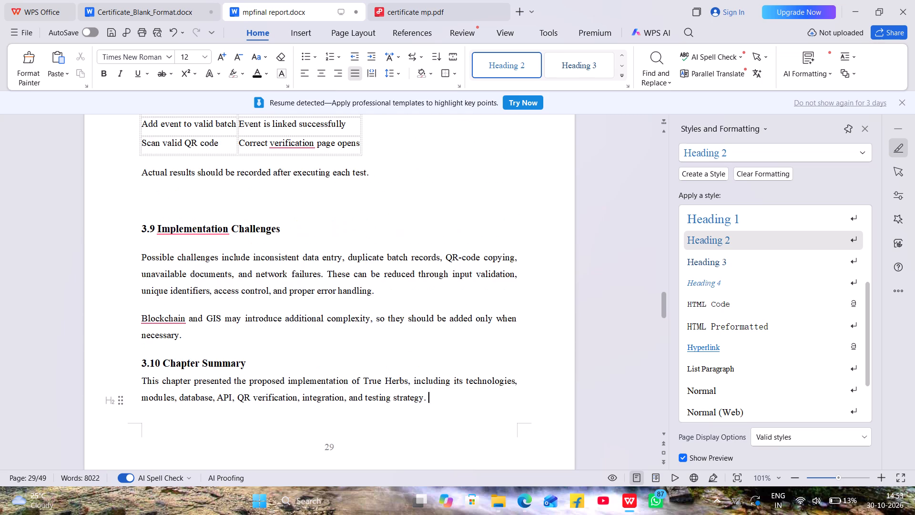
scroll(274, 288, "up", 20)
scroll(274, 288, "up", 6)
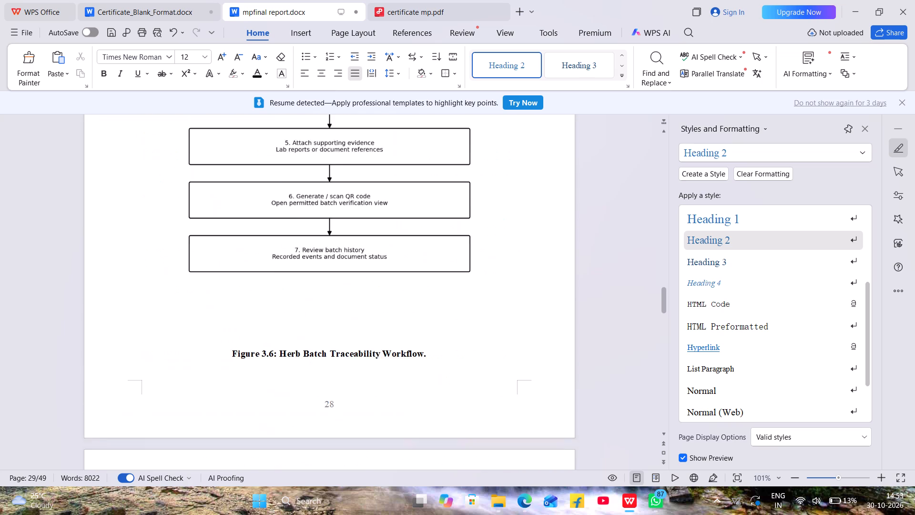
scroll(274, 288, "up", 14)
scroll(274, 288, "down", 20)
scroll(274, 288, "down", 3)
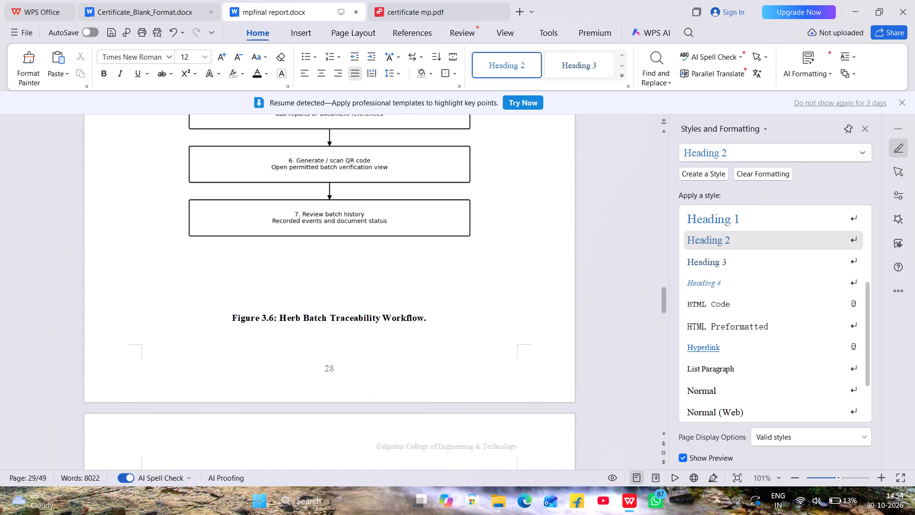
scroll(274, 288, "down", 20)
scroll(274, 288, "down", 20)
scroll(274, 288, "down", 8)
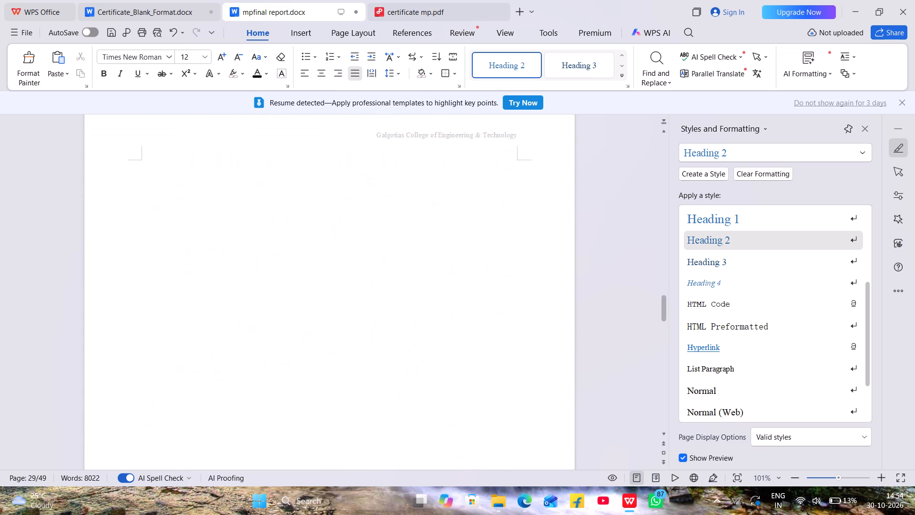
scroll(274, 288, "down", 4)
scroll(274, 288, "up", 1)
scroll(274, 288, "down", 9)
scroll(211, 199, "up", 1)
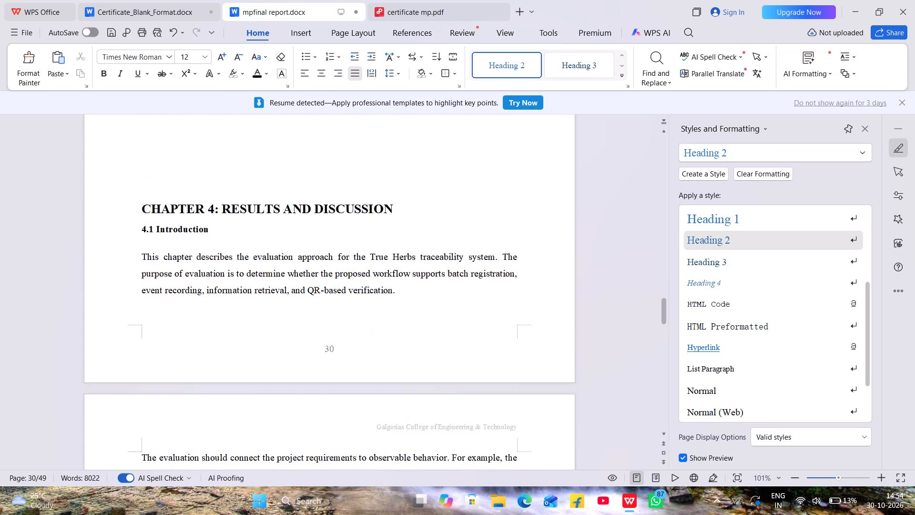
scroll(211, 199, "up", 1)
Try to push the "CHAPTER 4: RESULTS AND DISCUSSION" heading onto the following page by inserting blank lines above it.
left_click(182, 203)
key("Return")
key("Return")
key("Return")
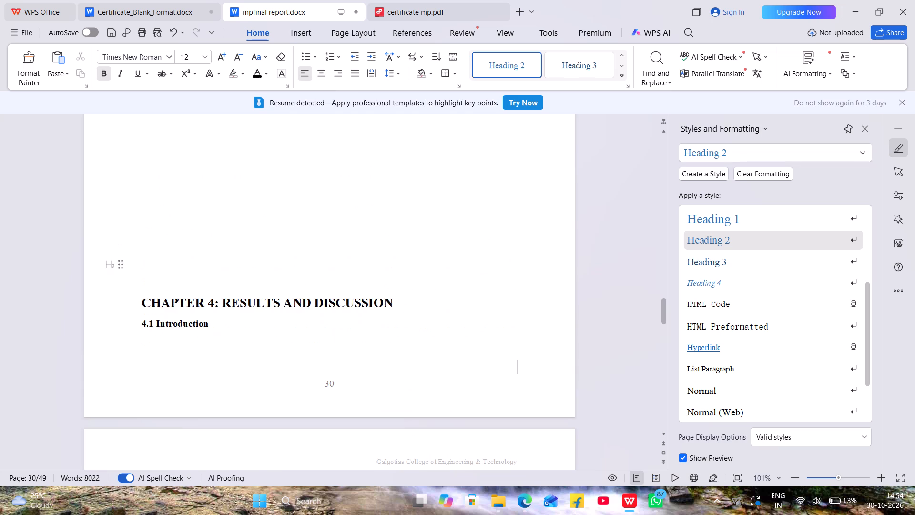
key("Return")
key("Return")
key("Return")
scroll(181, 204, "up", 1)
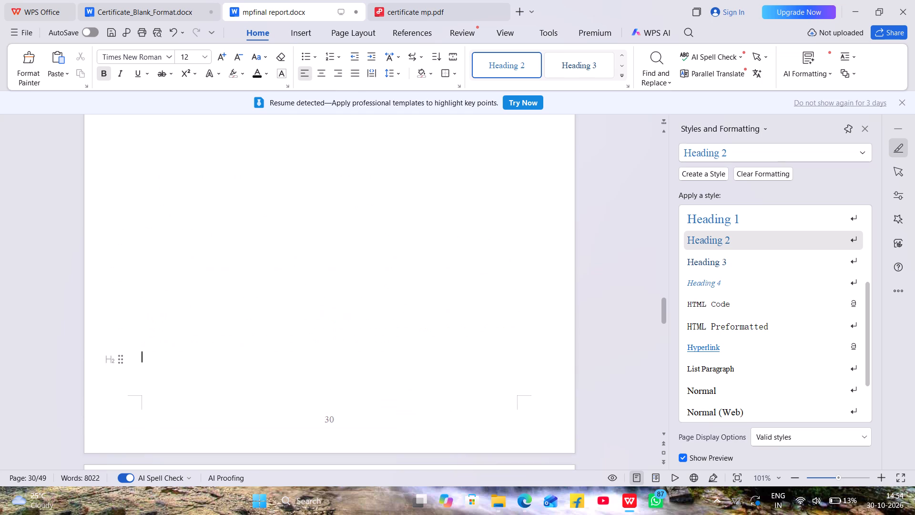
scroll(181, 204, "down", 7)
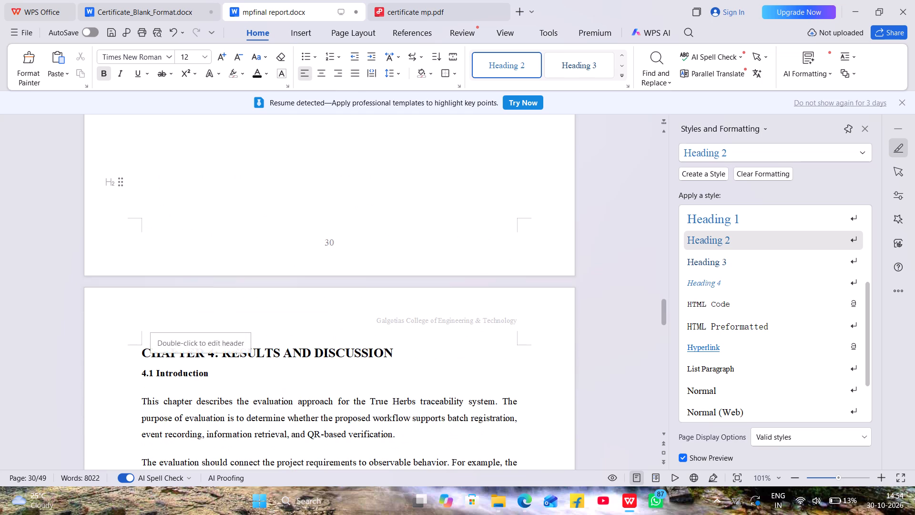
Delete all blank lines between the section 3.10 summary and the Chapter 4 heading so the heading starts the page after the summary.
left_click(146, 210)
key("BackSpace")
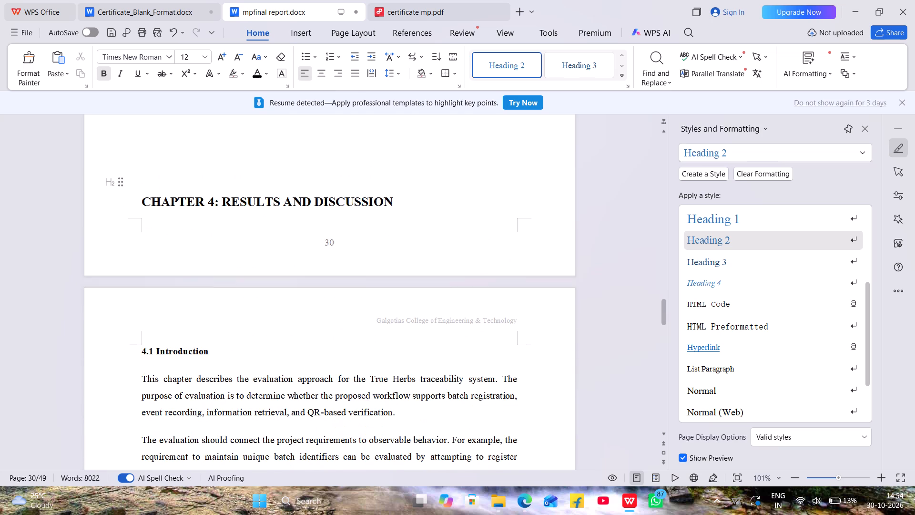
key("BackSpace")
key("BackSpace")
key("BackSpace")
key("BackSpace")
key("BackSpace")
key("BackSpace")
key("BackSpace")
key("BackSpace")
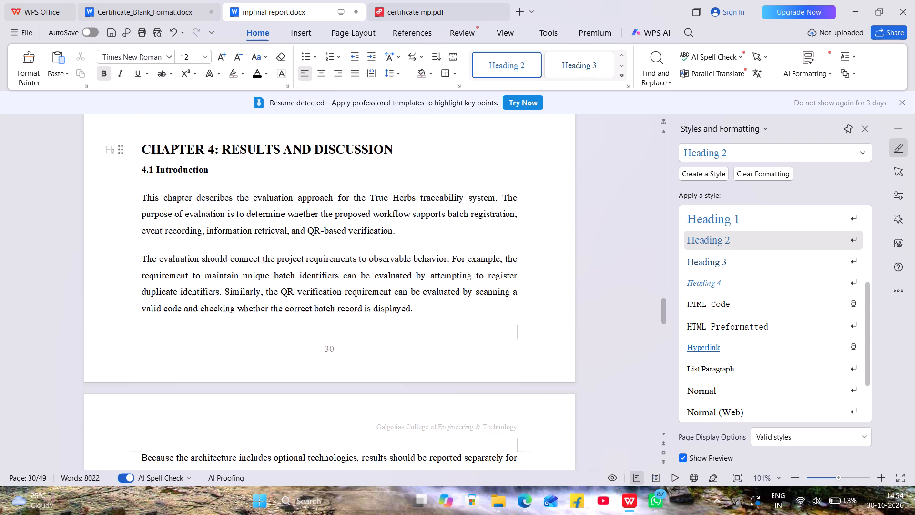
key("BackSpace")
key("BackSpace")
key("BackSpace")
key("BackSpace")
key("BackSpace")
key("BackSpace")
key("BackSpace")
key("BackSpace")
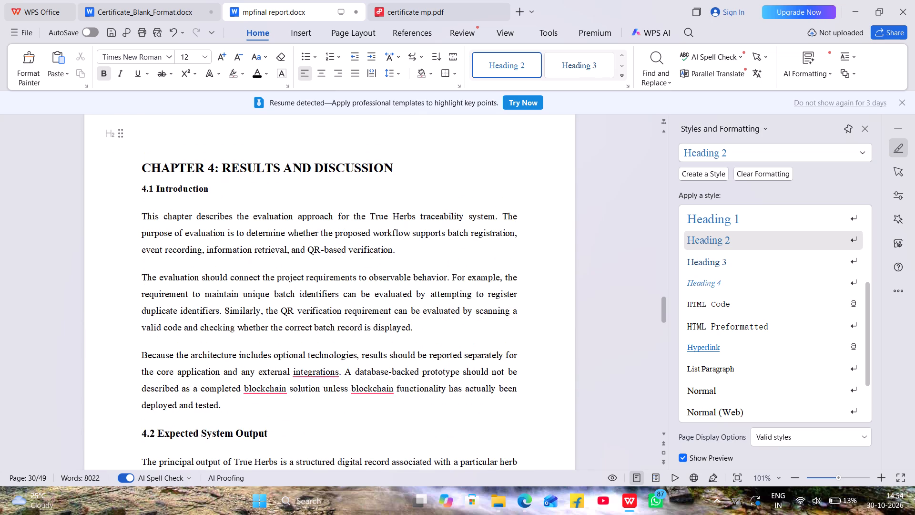
key("BackSpace")
key("BackSpace")
key("BackSpace")
key("BackSpace")
scroll(148, 212, "up", 4)
key("BackSpace")
key("BackSpace")
key("BackSpace")
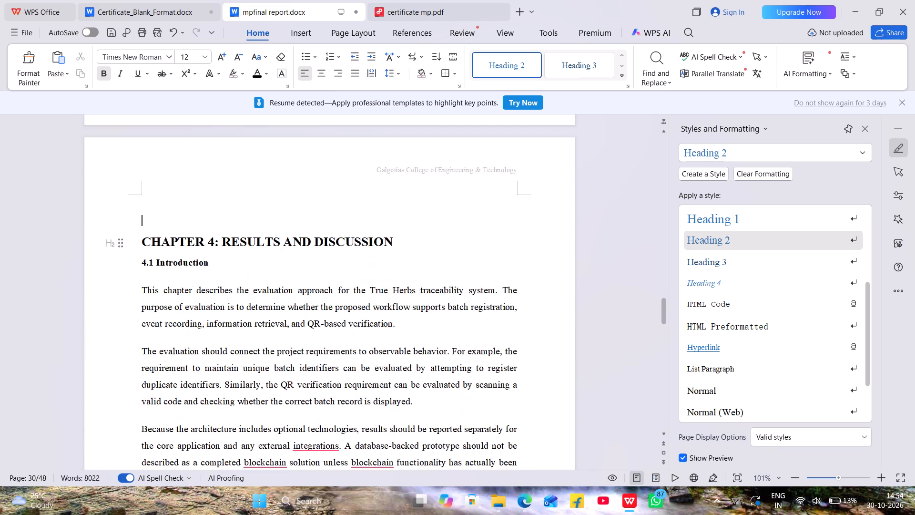
key("BackSpace")
key("BackSpace")
scroll(148, 212, "up", 5)
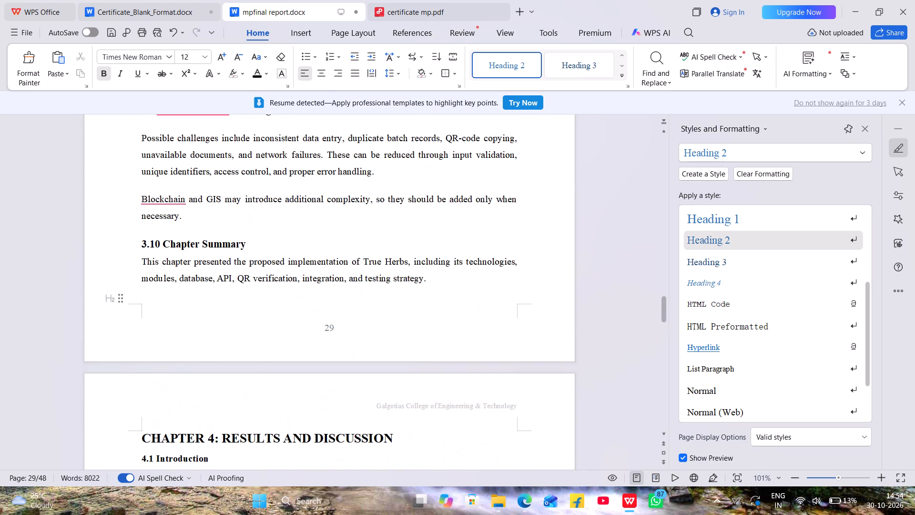
Examine the report from Chapter 4 through the end of the references for layout gaps and section page numbers.
scroll(148, 212, "down", 20)
scroll(148, 212, "down", 20)
scroll(148, 212, "down", 1)
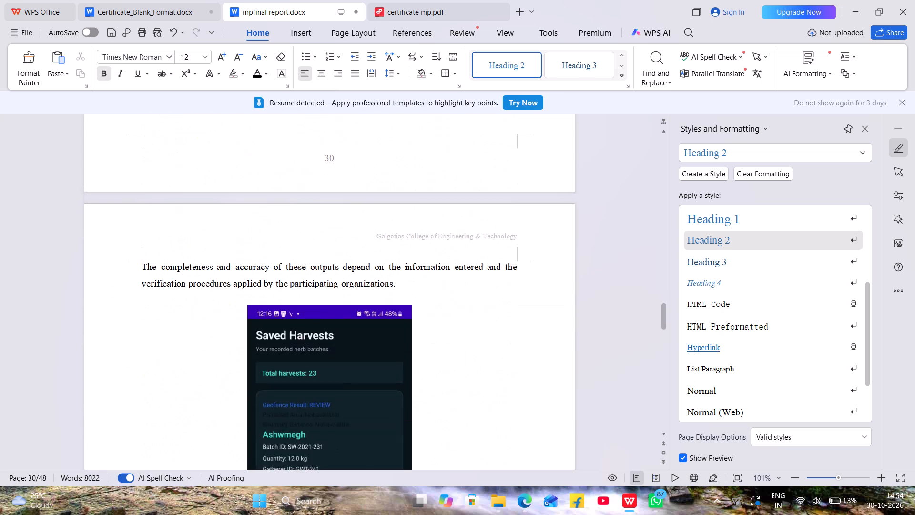
scroll(148, 212, "down", 20)
scroll(148, 212, "down", 20)
scroll(148, 212, "down", 7)
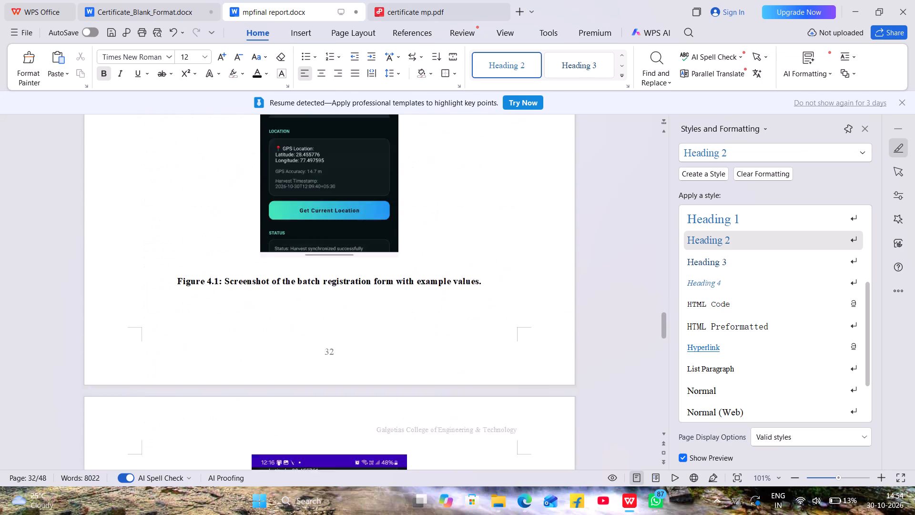
scroll(148, 212, "down", 20)
scroll(148, 212, "down", 20)
scroll(148, 212, "down", 7)
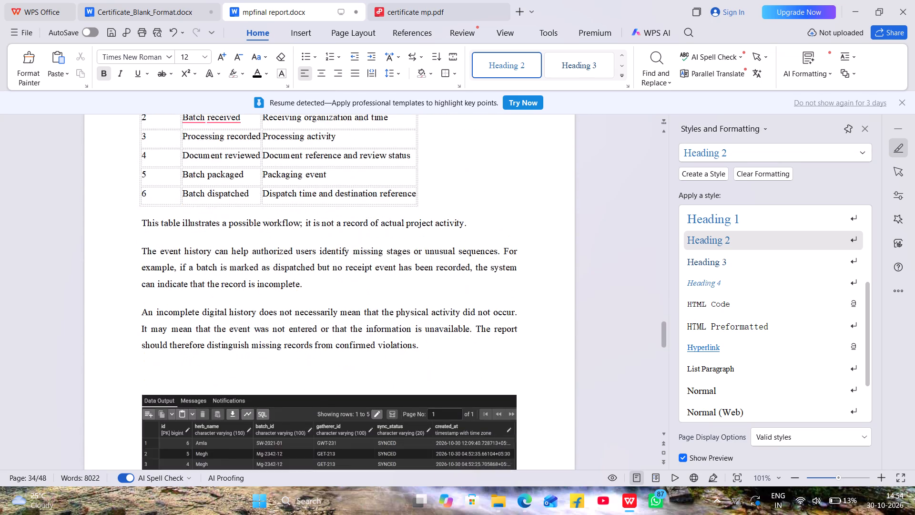
scroll(148, 212, "down", 20)
scroll(148, 212, "down", 20)
scroll(148, 212, "down", 7)
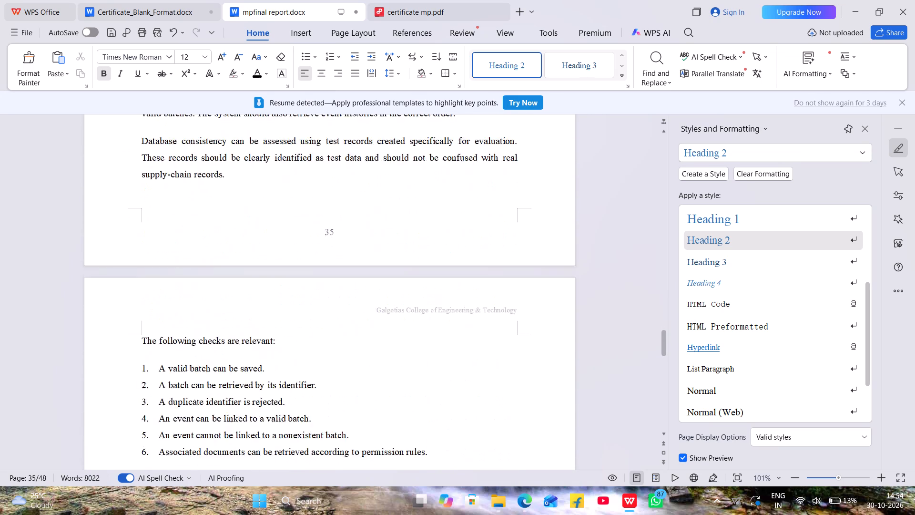
scroll(148, 212, "down", 20)
scroll(148, 212, "down", 20)
scroll(148, 212, "down", 6)
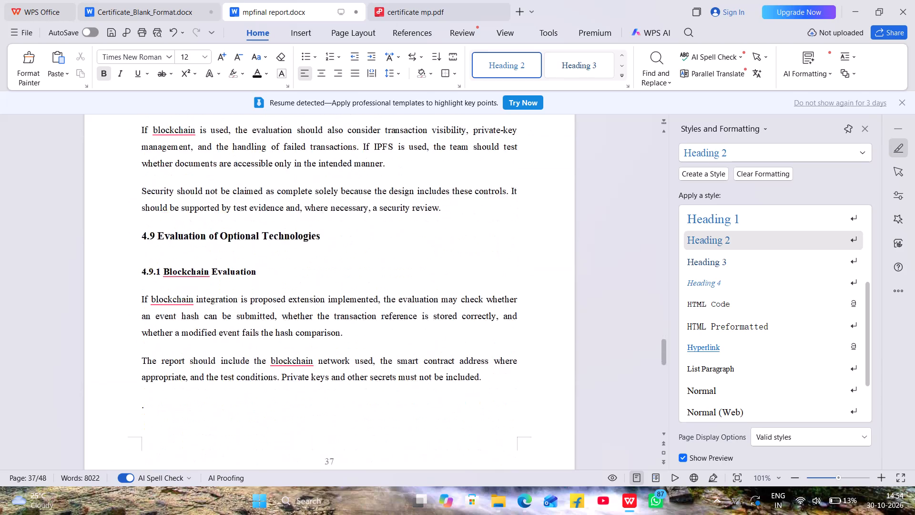
scroll(148, 212, "down", 20)
scroll(148, 212, "down", 20)
scroll(148, 212, "down", 6)
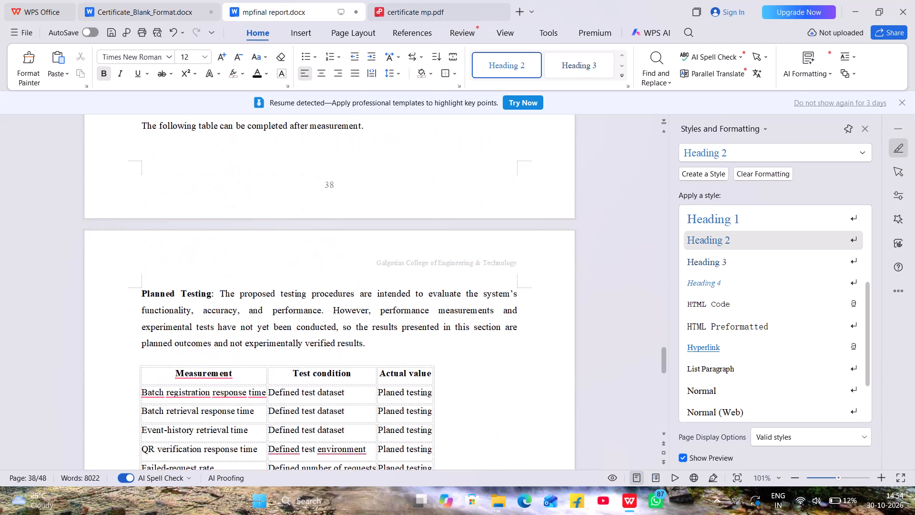
scroll(148, 212, "down", 20)
scroll(148, 212, "down", 20)
scroll(148, 212, "down", 6)
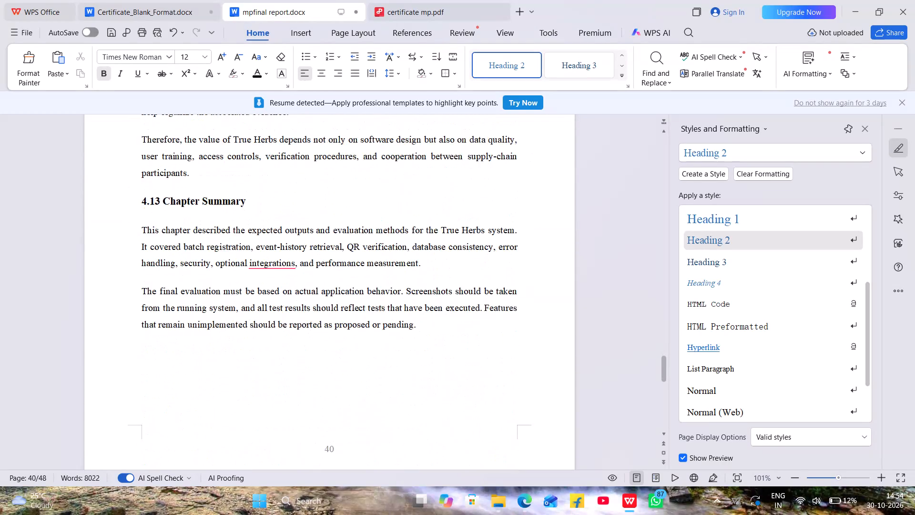
scroll(148, 212, "down", 12)
scroll(148, 212, "up", 3)
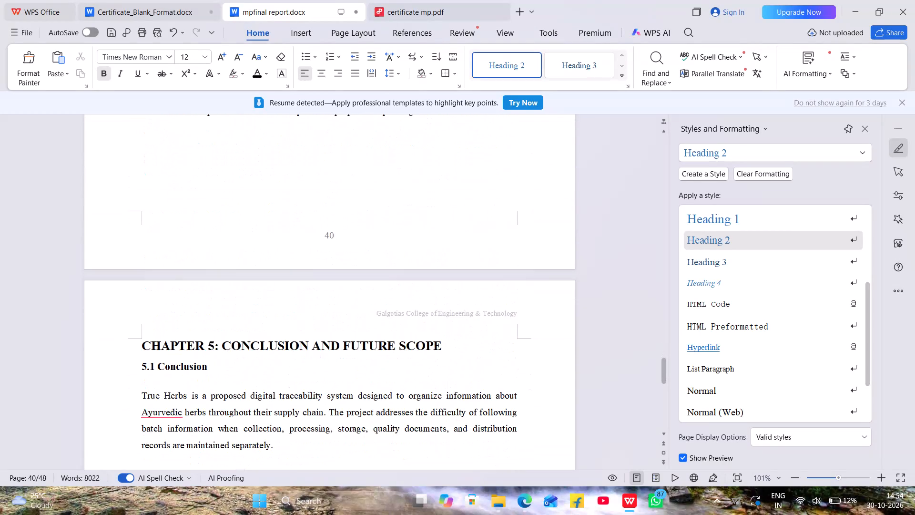
scroll(294, 271, "down", 20)
scroll(294, 271, "down", 20)
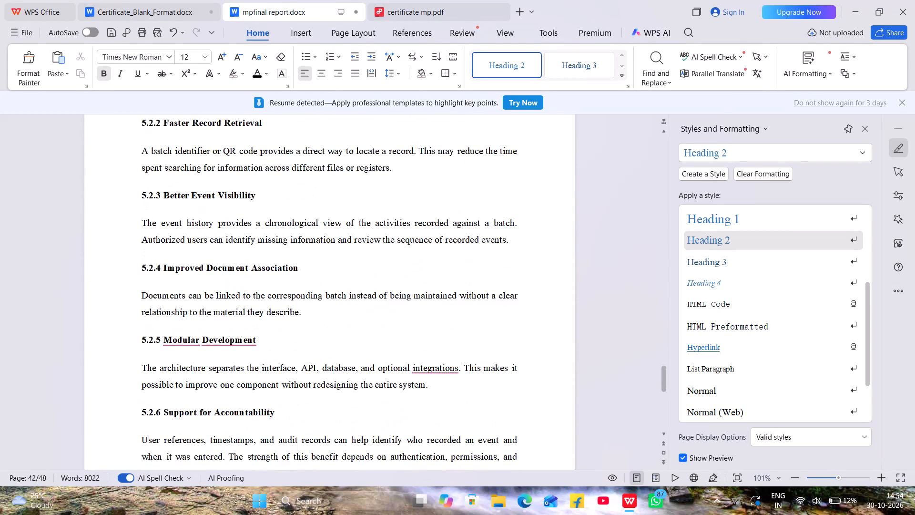
scroll(291, 332, "down", 20)
scroll(291, 332, "down", 20)
scroll(291, 332, "down", 6)
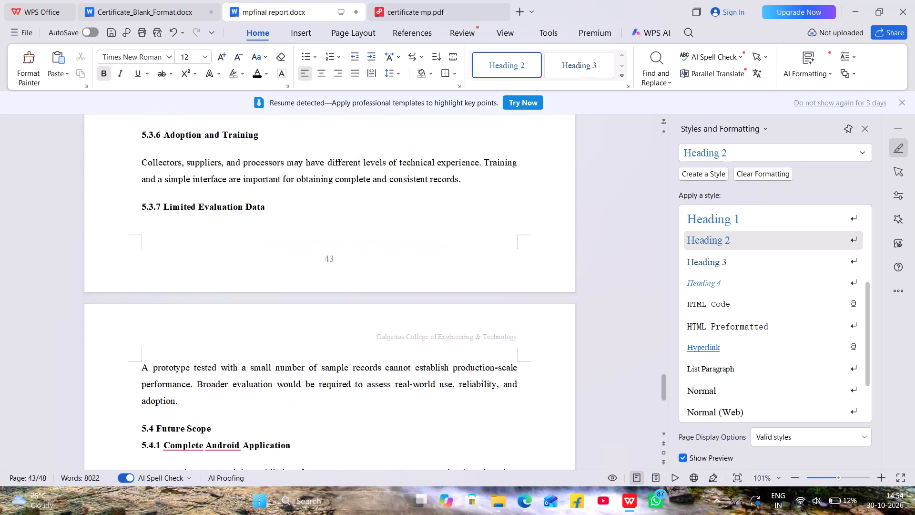
scroll(291, 332, "down", 20)
scroll(291, 332, "down", 20)
scroll(291, 332, "down", 6)
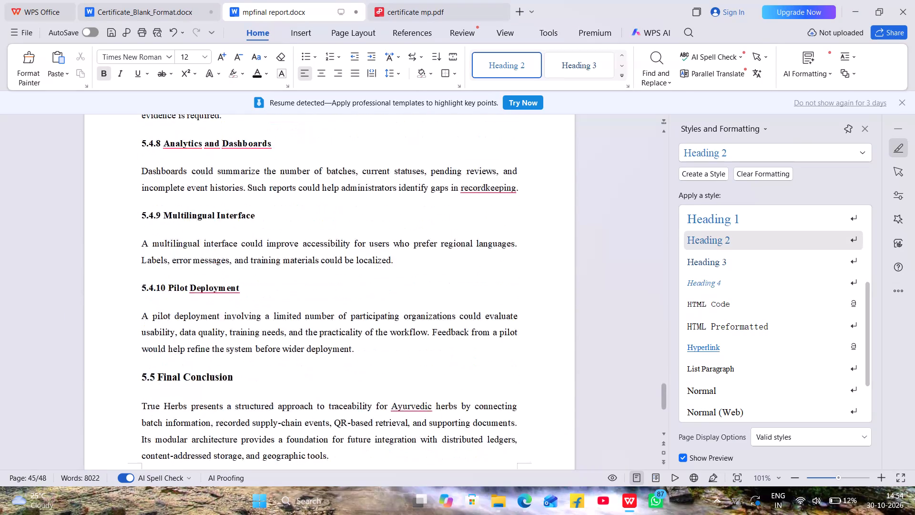
scroll(291, 332, "down", 20)
scroll(291, 332, "down", 15)
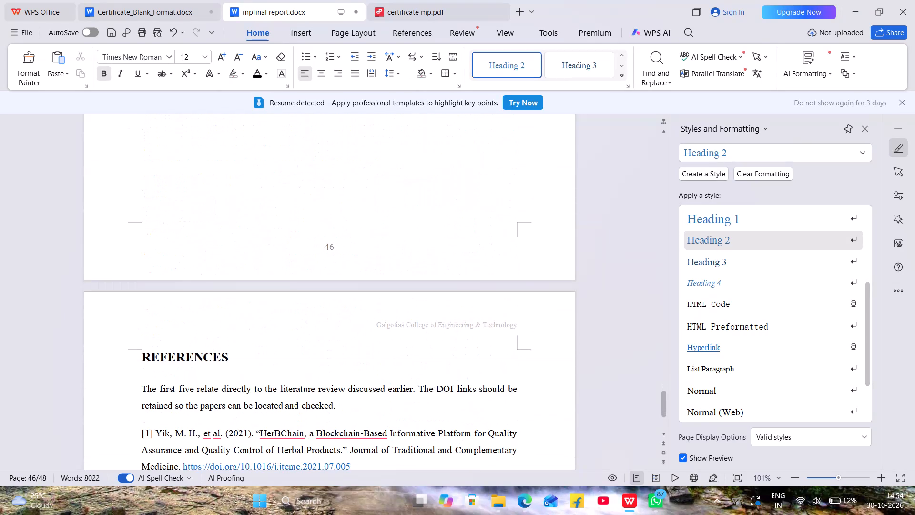
scroll(291, 332, "down", 20)
scroll(291, 332, "down", 11)
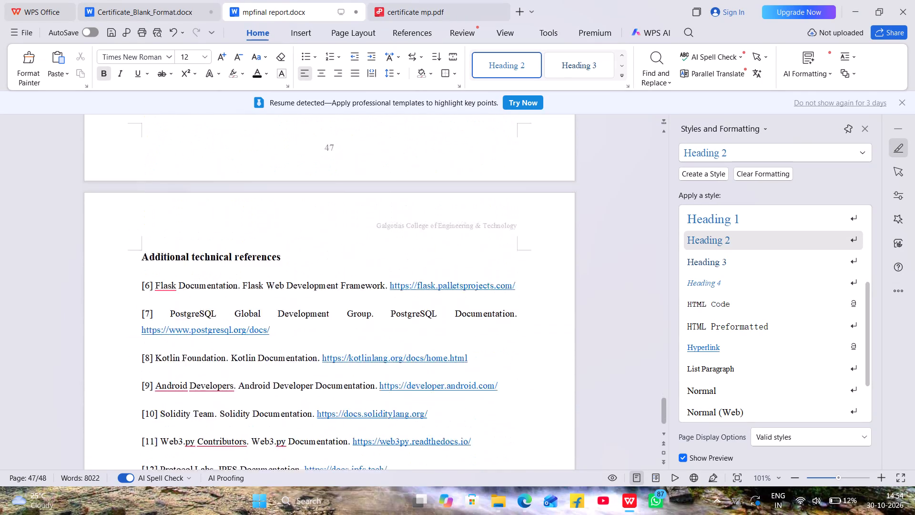
scroll(291, 332, "down", 16)
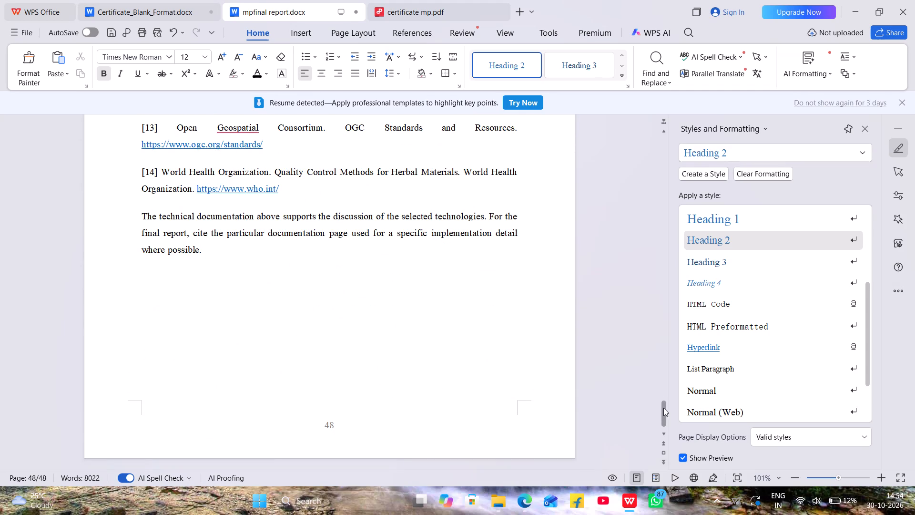
Set the References page number in the table of contents to 48.
left_click_drag(663, 408, 667, 166)
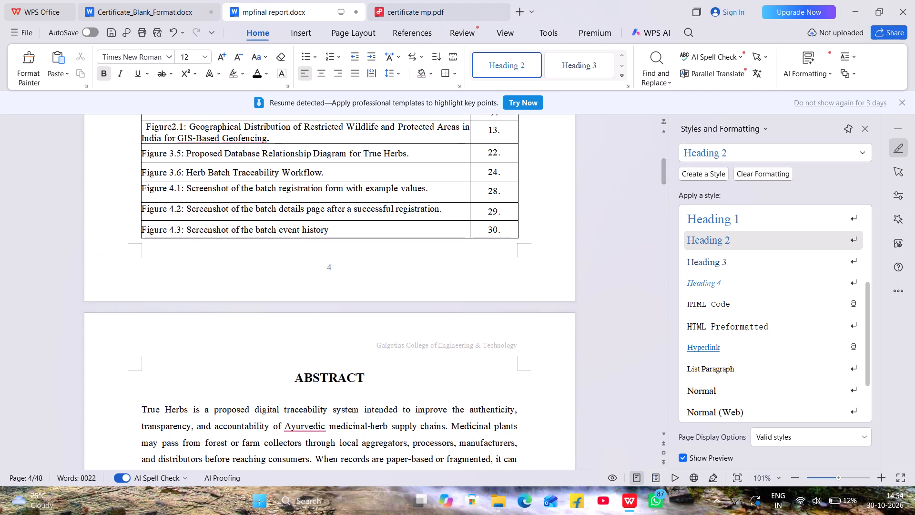
scroll(599, 175, "up", 6)
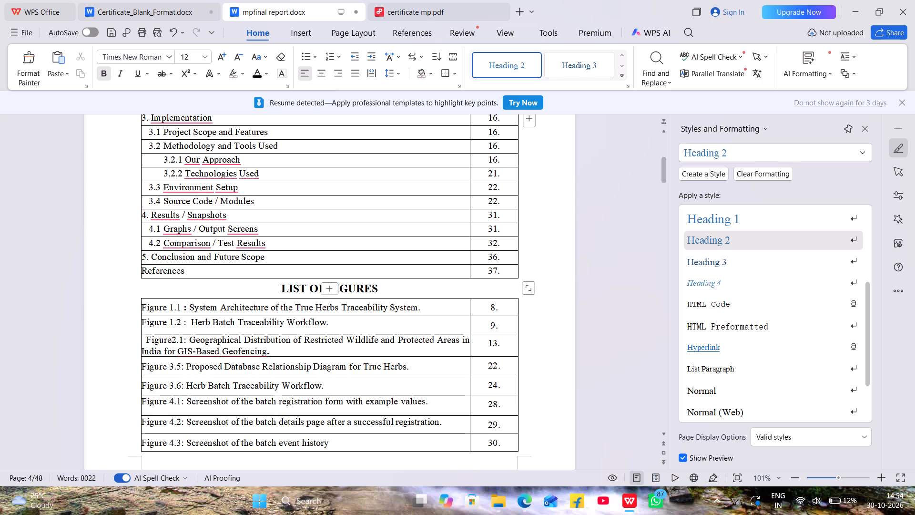
left_click(495, 274)
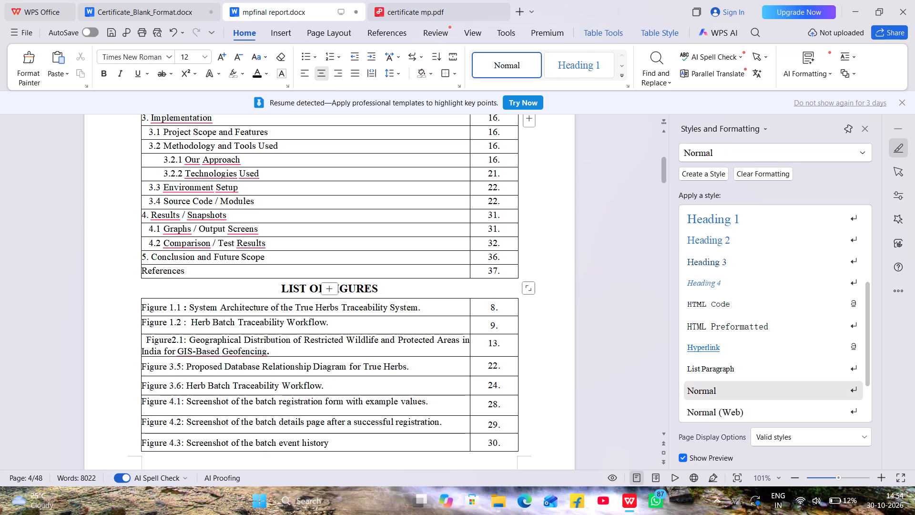
left_click(498, 274)
key("BackSpace")
key("BackSpace")
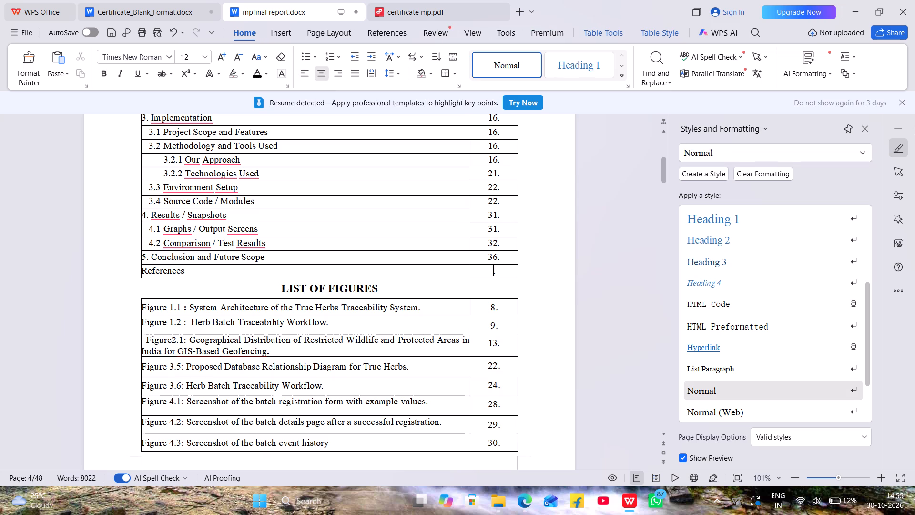
key("4")
key("8")
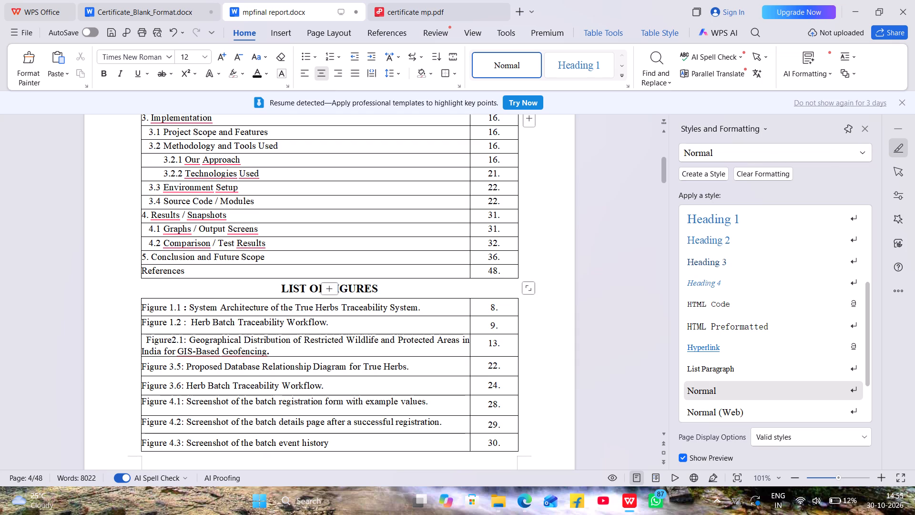
Set the page number of 2.3.3 Problem Solution in the table of contents to 16.
scroll(490, 203, "up", 5)
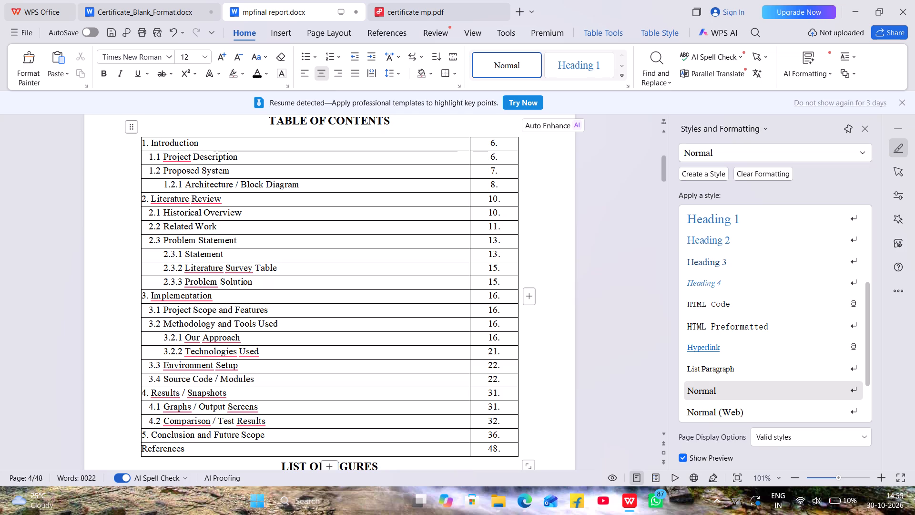
left_click(507, 272)
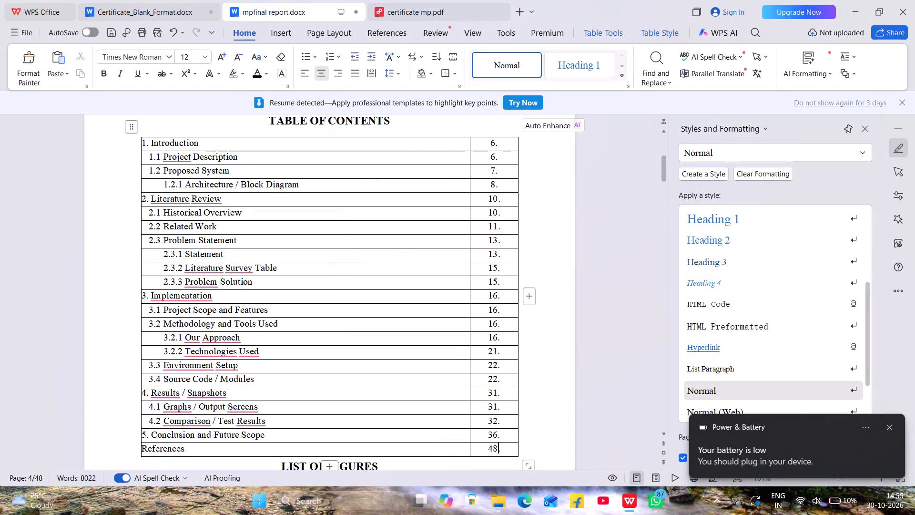
left_click(498, 273)
left_click(494, 286)
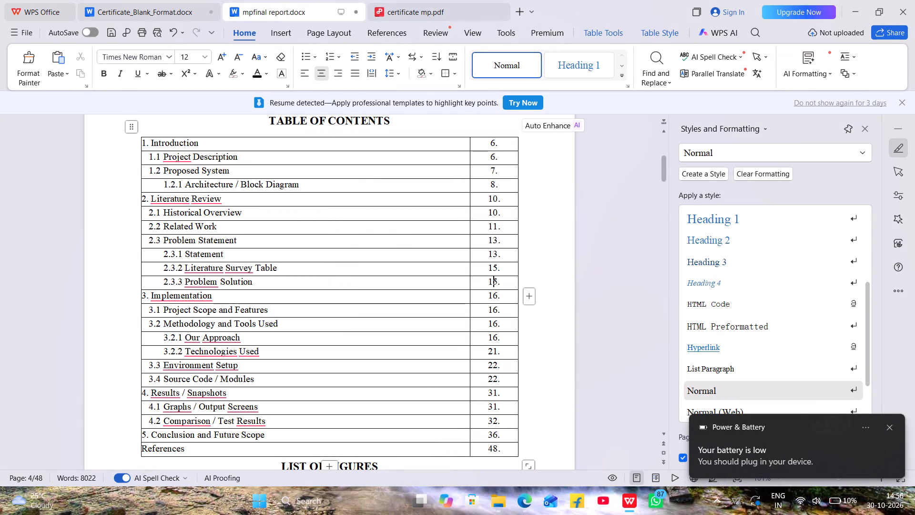
left_click(498, 286)
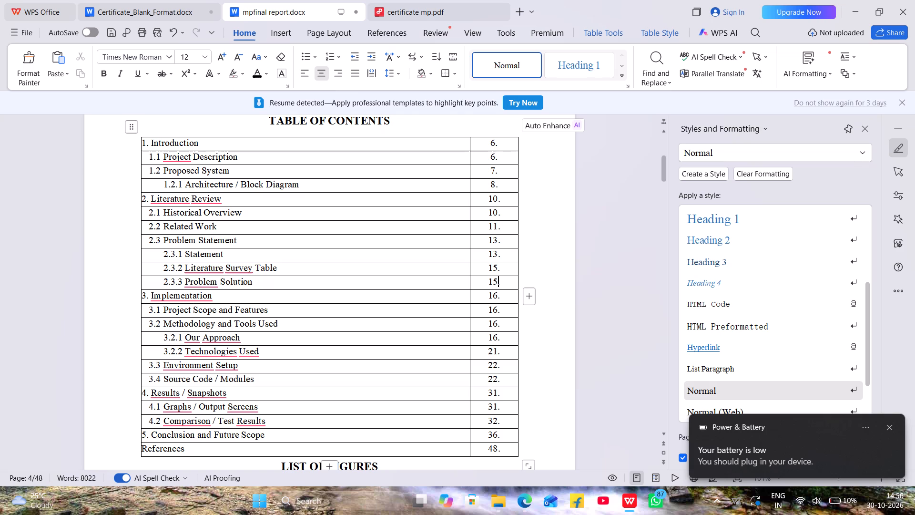
key("BackSpace")
key("6")
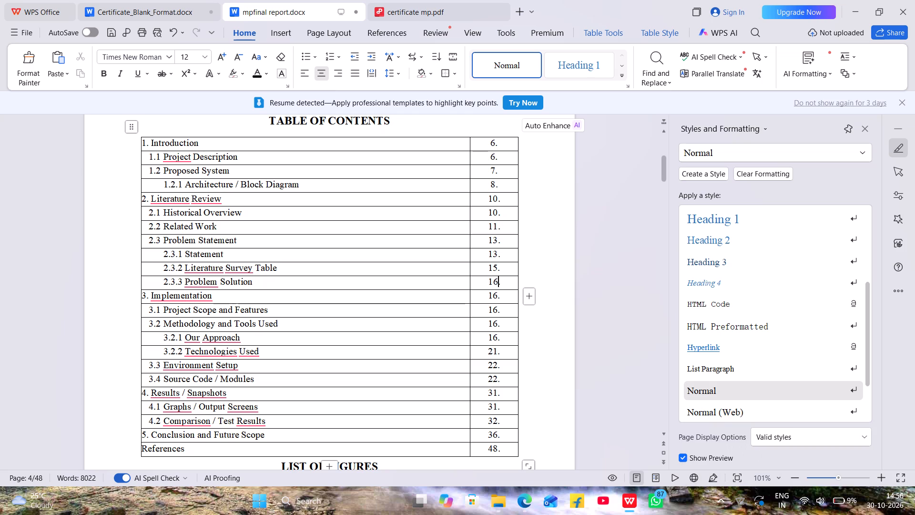
Set the table of contents page numbers of 3. Implementation and 3.1 Project Scope and Features to 18.
scroll(476, 303, "down", 1)
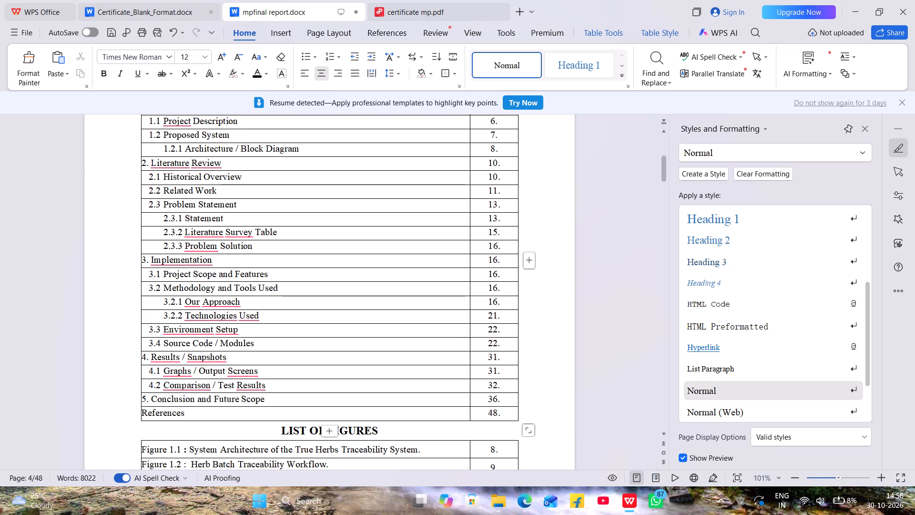
left_click(499, 263)
key("BackSpace")
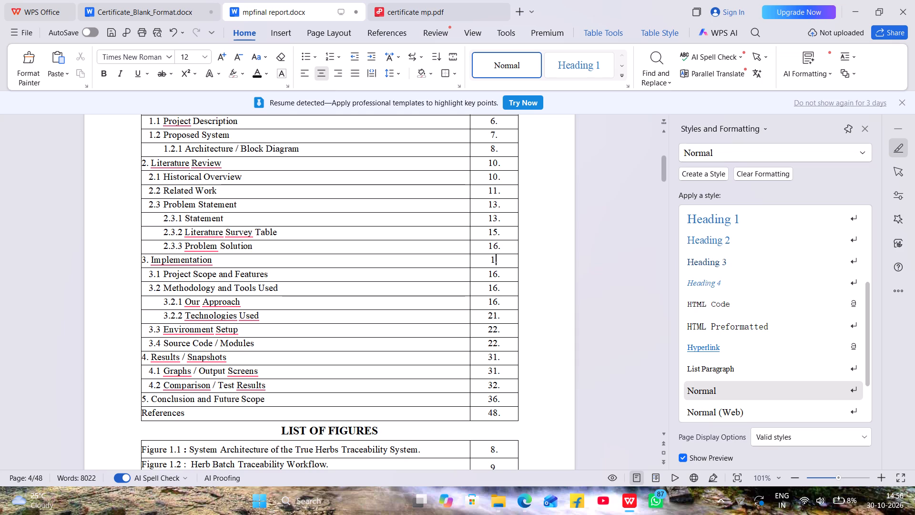
key("8")
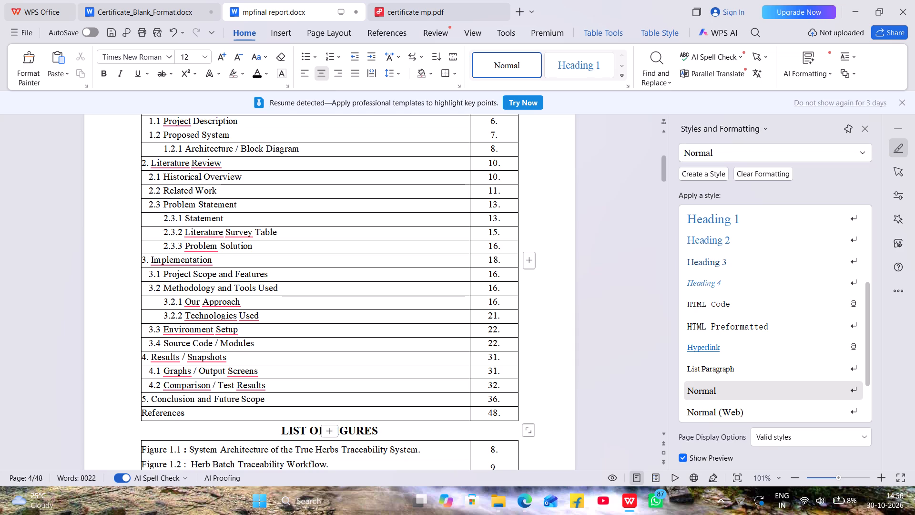
left_click(498, 276)
key("BackSpace")
key("8")
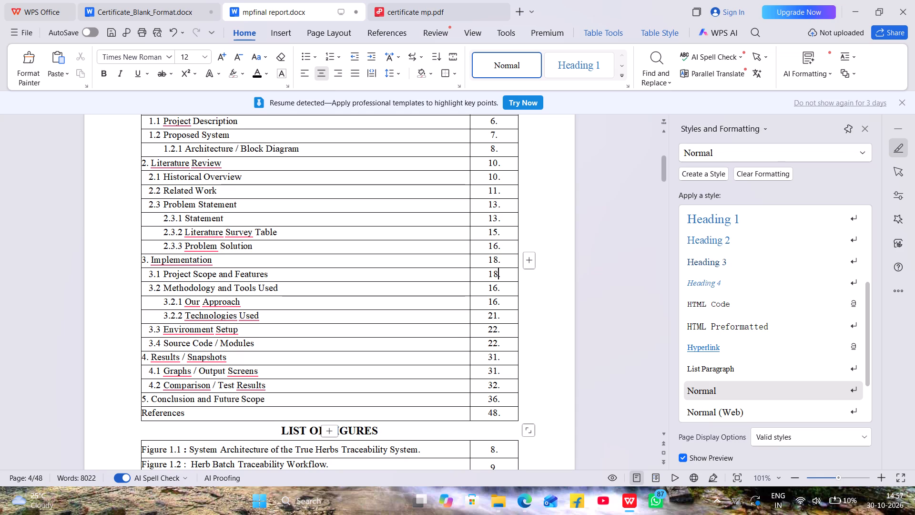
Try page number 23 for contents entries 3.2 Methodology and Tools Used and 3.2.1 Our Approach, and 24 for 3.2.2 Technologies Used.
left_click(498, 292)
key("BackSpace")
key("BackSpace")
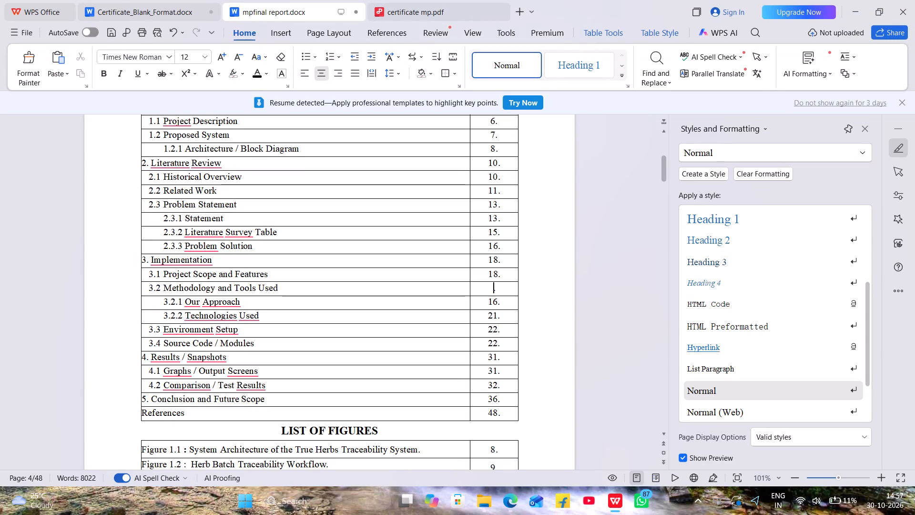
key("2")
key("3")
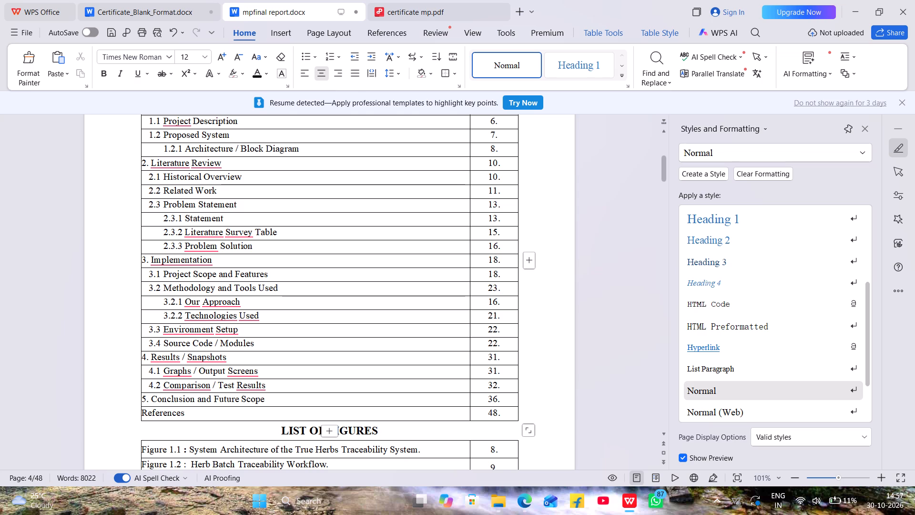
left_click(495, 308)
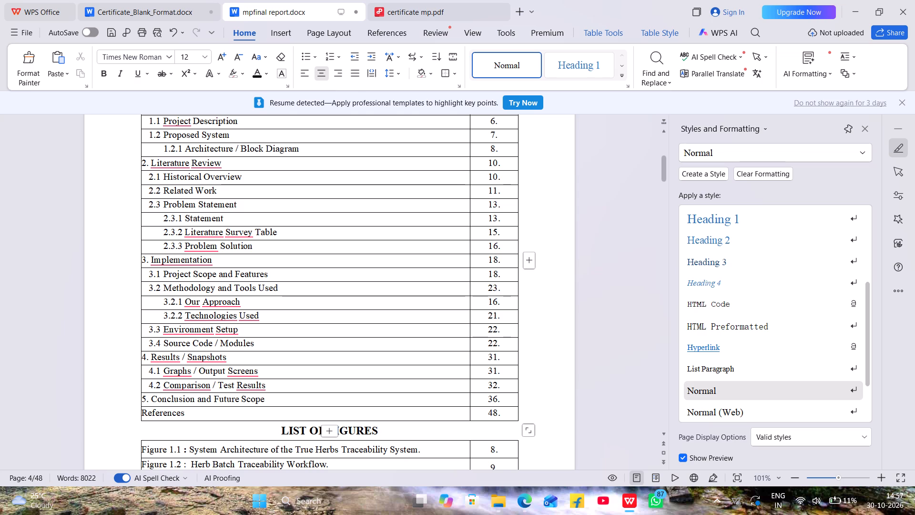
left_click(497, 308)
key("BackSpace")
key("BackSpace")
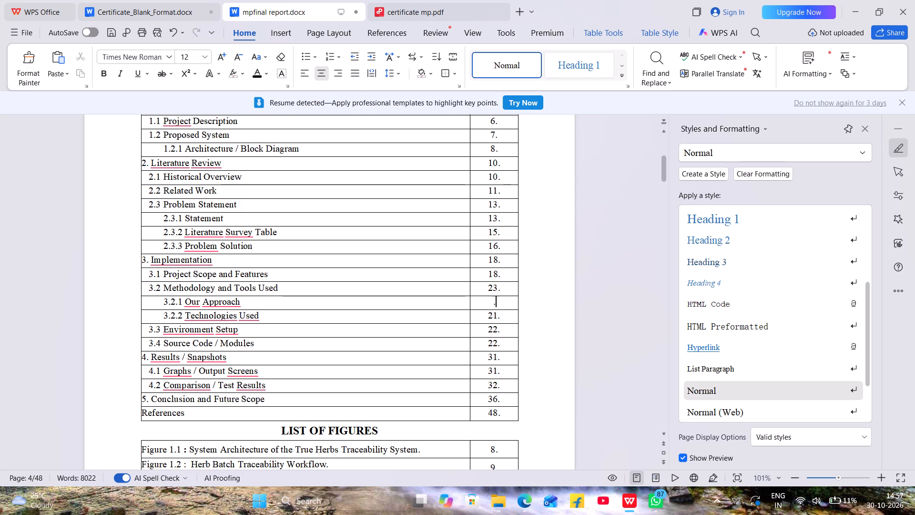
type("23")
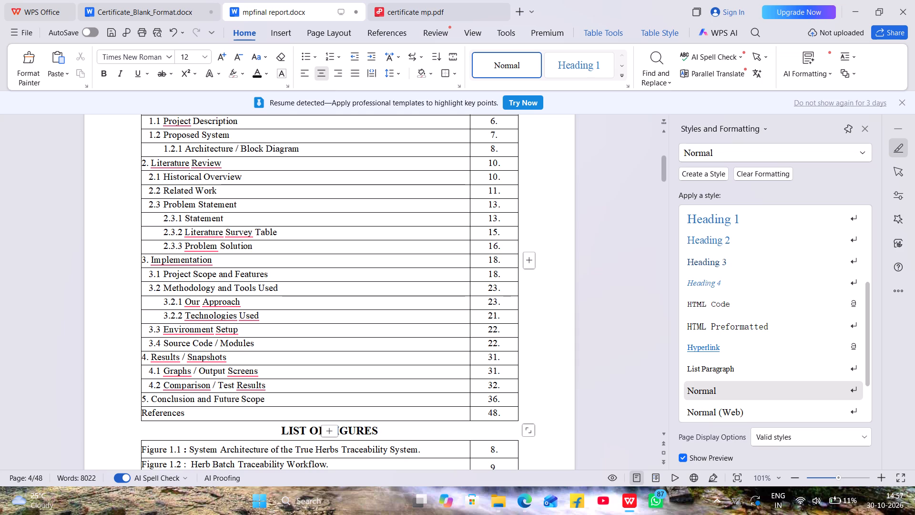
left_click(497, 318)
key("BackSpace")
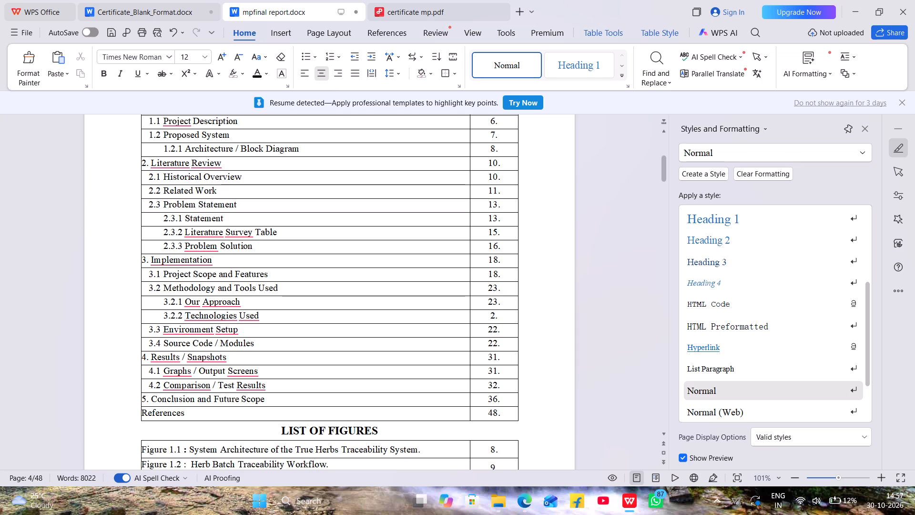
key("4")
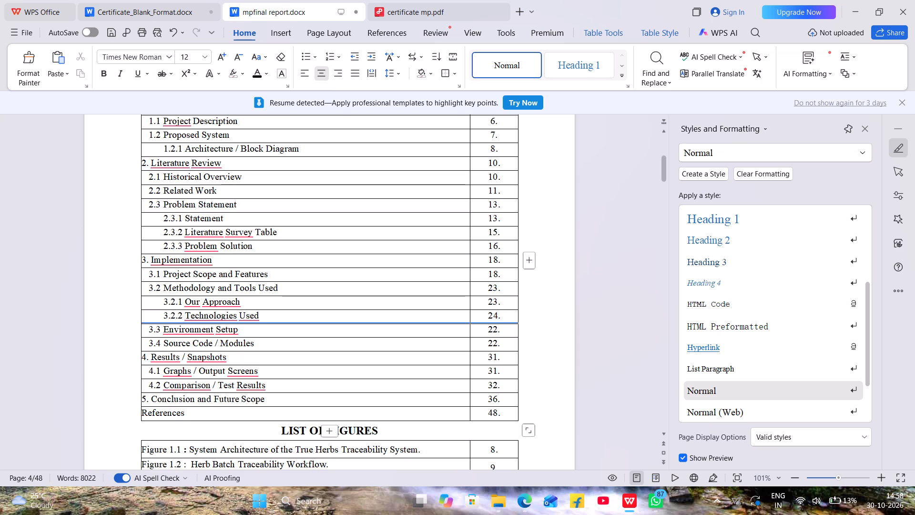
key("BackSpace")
Set the contents page numbers to 22 for 3.2 and 3.2.1, and to 23 for 3.2.2 Technologies Used and 3.3 Environment Setup.
left_click(498, 289)
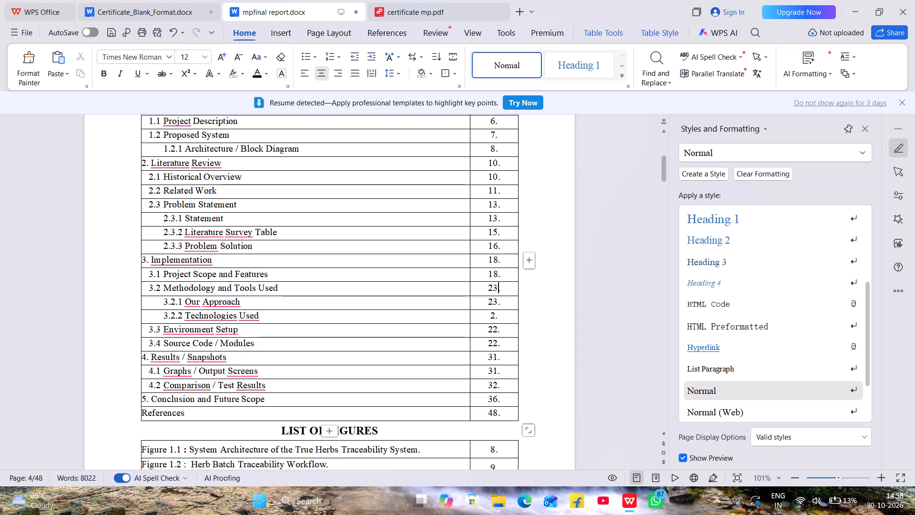
key("BackSpace")
key("2")
left_click(497, 304)
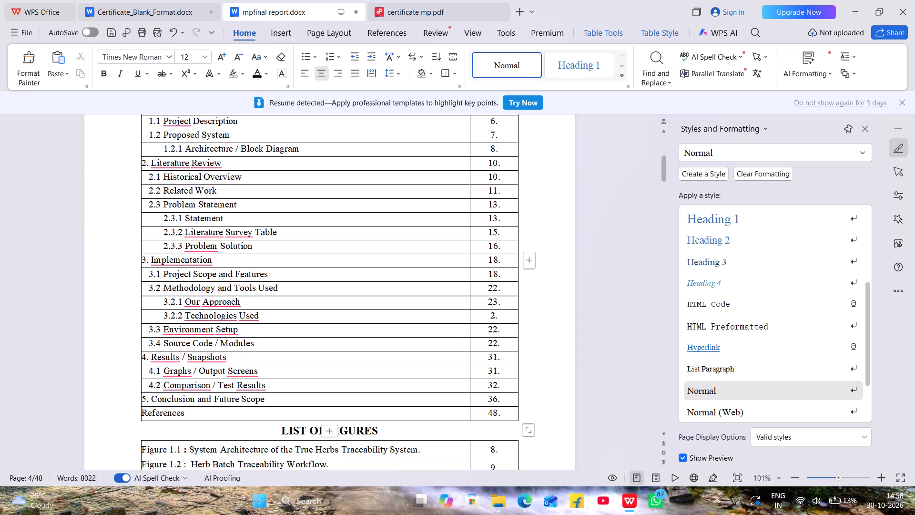
left_click(495, 317)
left_click(496, 305)
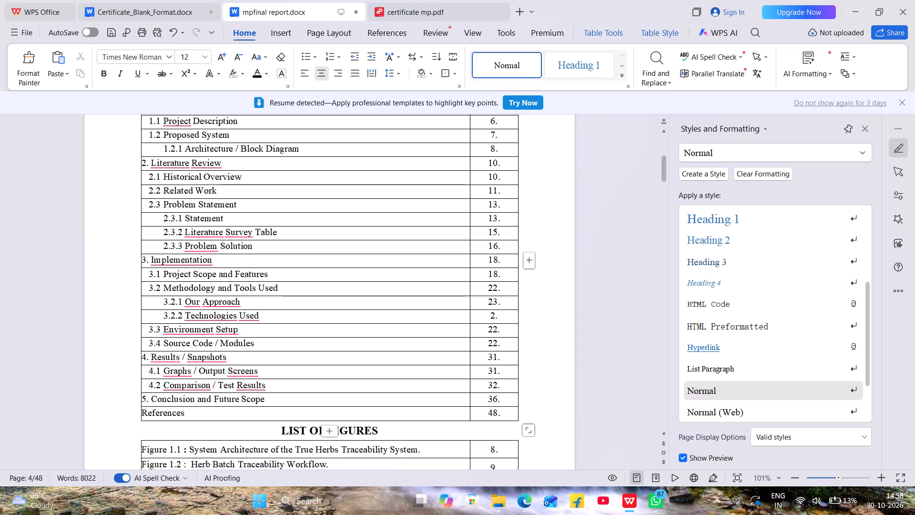
key("BackSpace")
key("2")
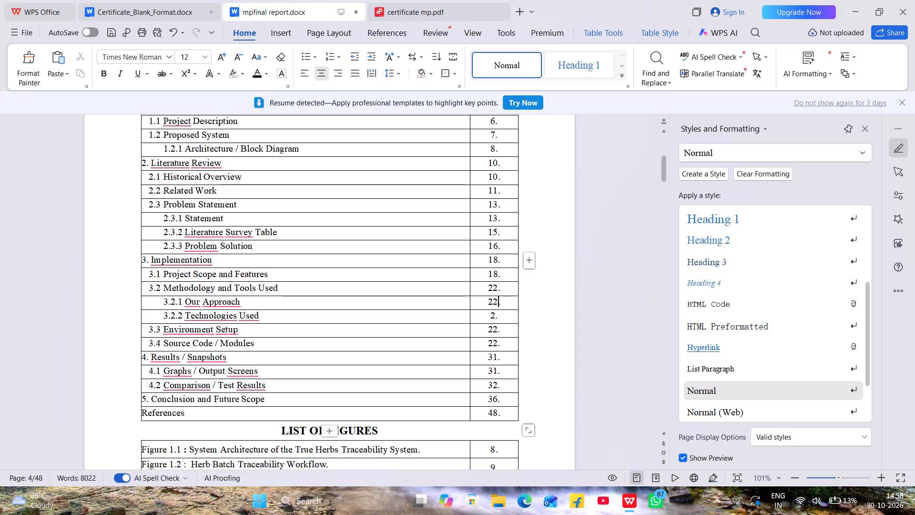
left_click(497, 316)
key("3")
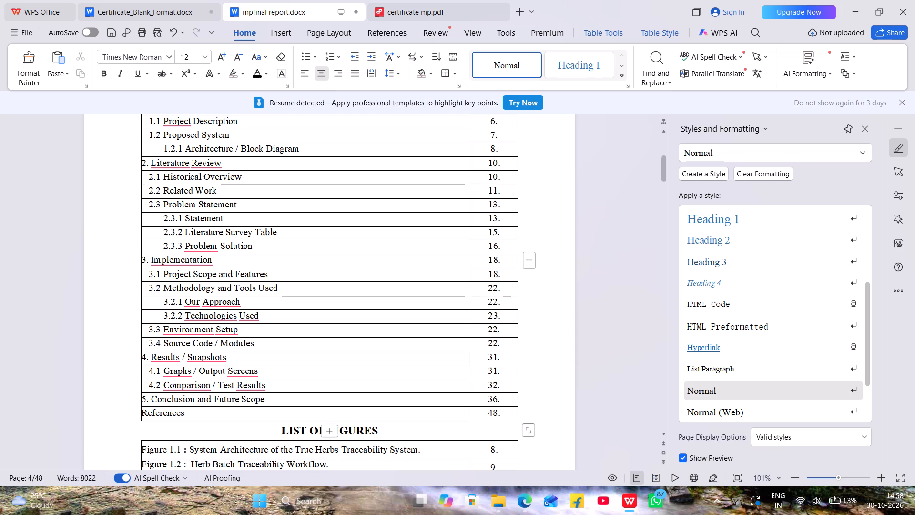
left_click(496, 336)
left_click(496, 330)
key("BackSpace")
key("3")
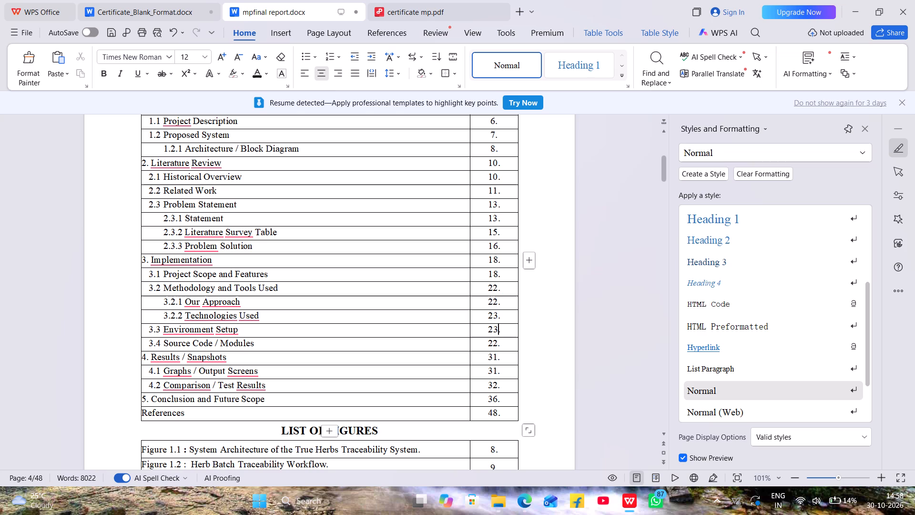
Set the table of contents page number of 3.4 Source Code / Modules to 24.
left_click(497, 318)
left_click(498, 344)
key("BackSpace")
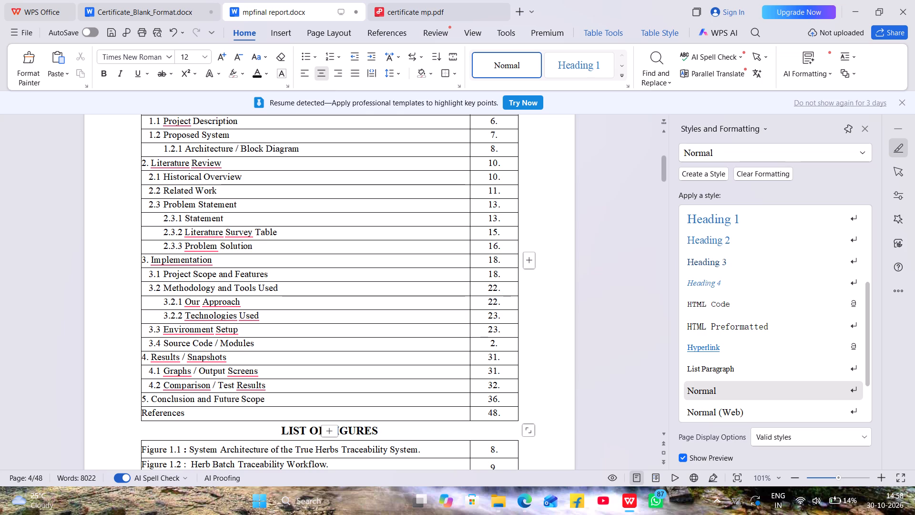
key("4")
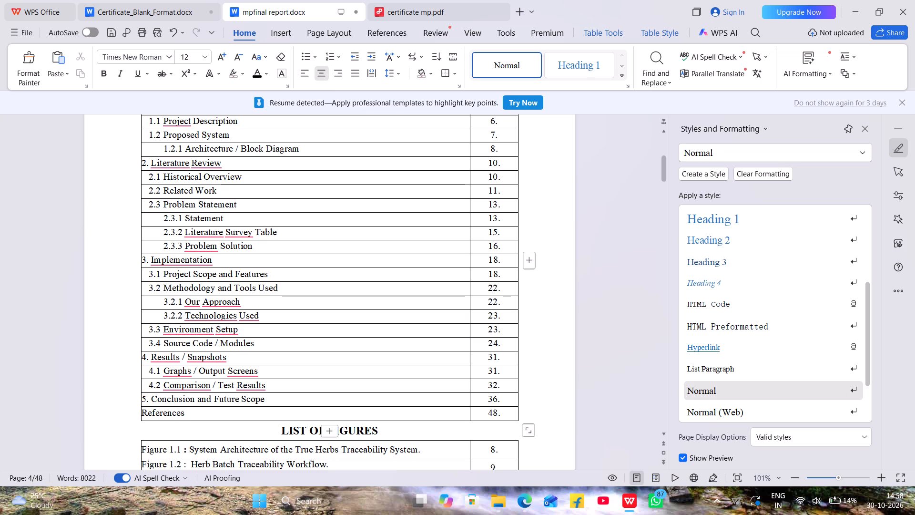
Set the contents page numbers to 34 for 4.2 Comparison / Test Results and to 42 for 5. Conclusion and Future Scope.
left_click(497, 362)
left_click(498, 387)
key("BackSpace")
key("4")
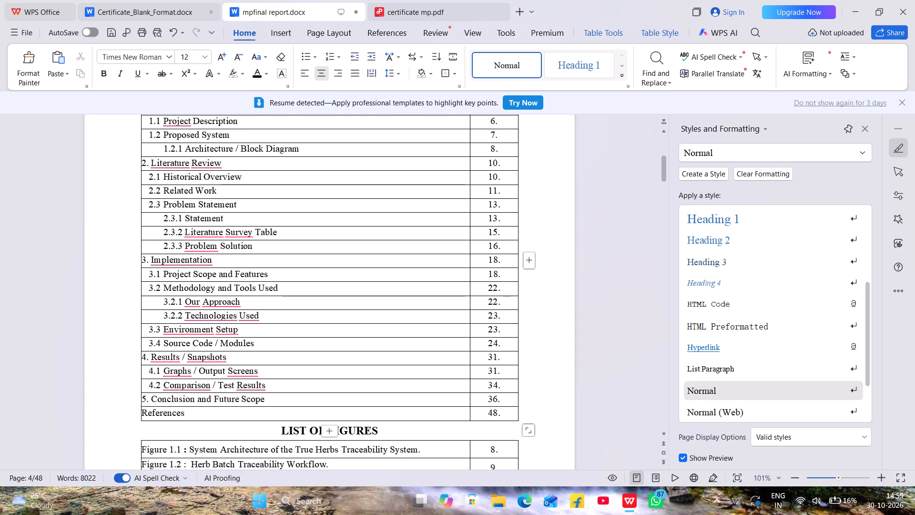
left_click(496, 397)
key("BackSpace")
key("BackSpace")
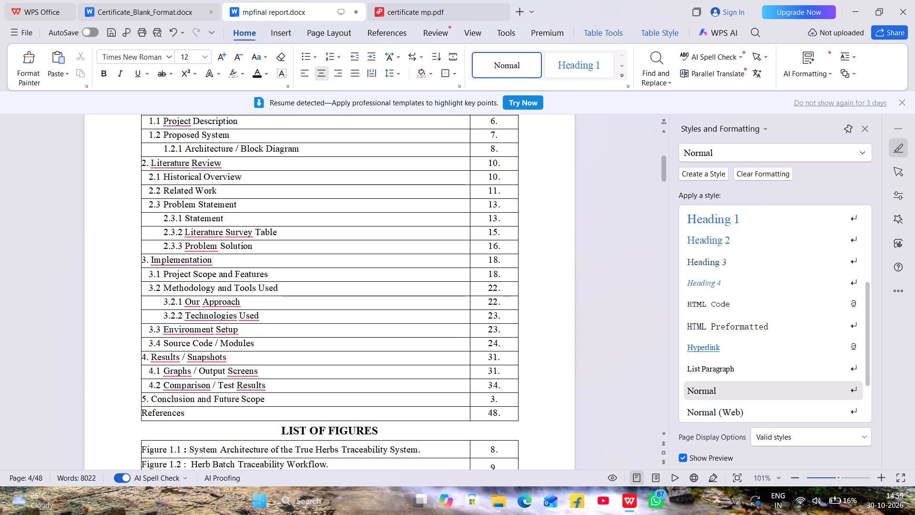
type("42")
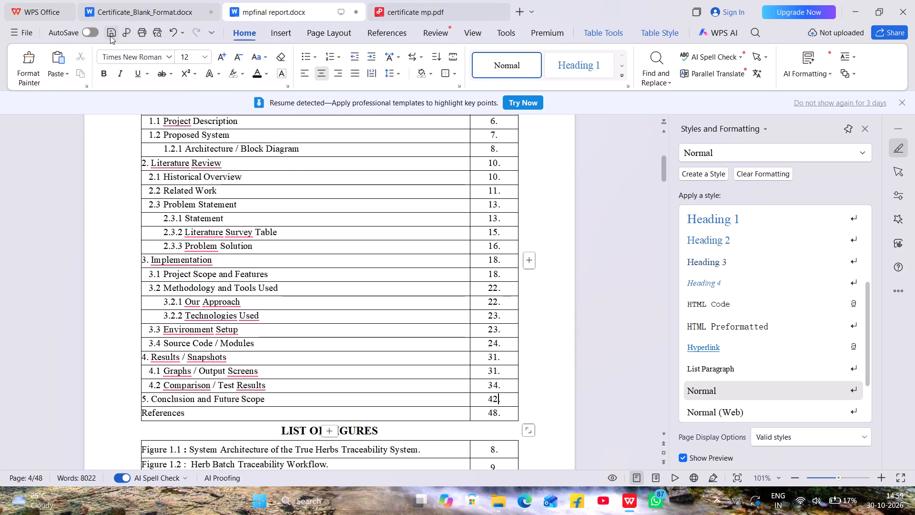
Export all pages of the report with Export to WPS PDF, naming the file mini project 4 in Downloads.
left_click(139, 33)
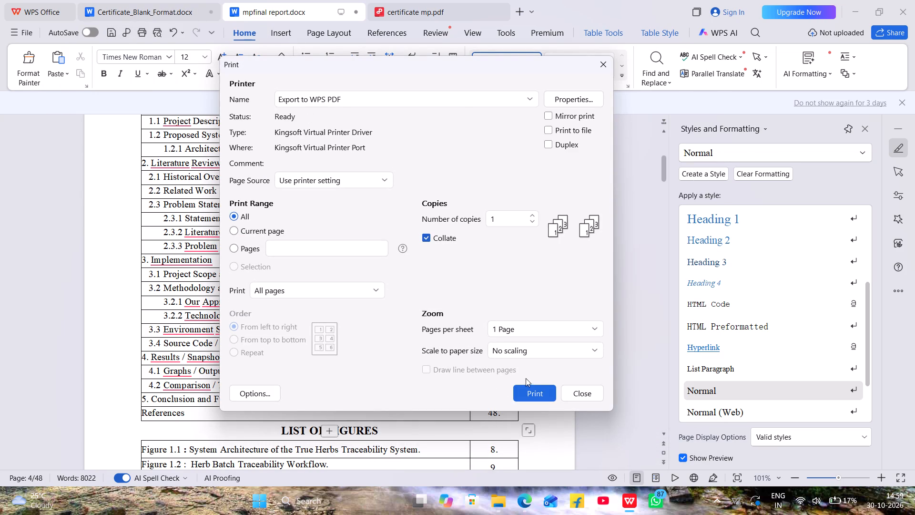
left_click(535, 388)
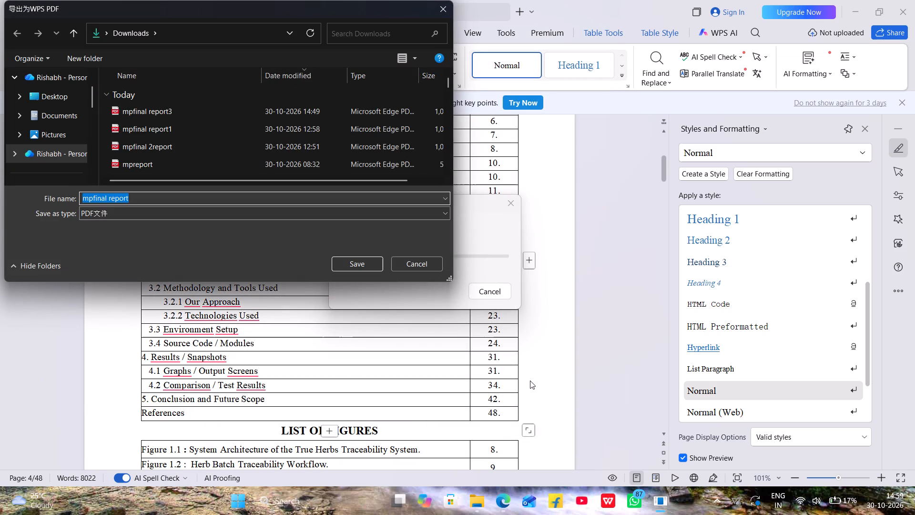
key("4")
key("BackSpace")
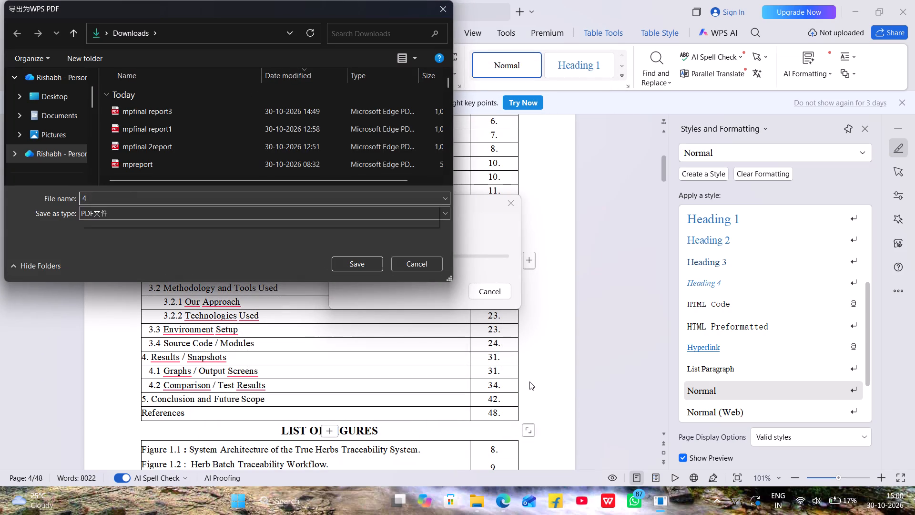
key("m")
key("i")
key("n")
key("i")
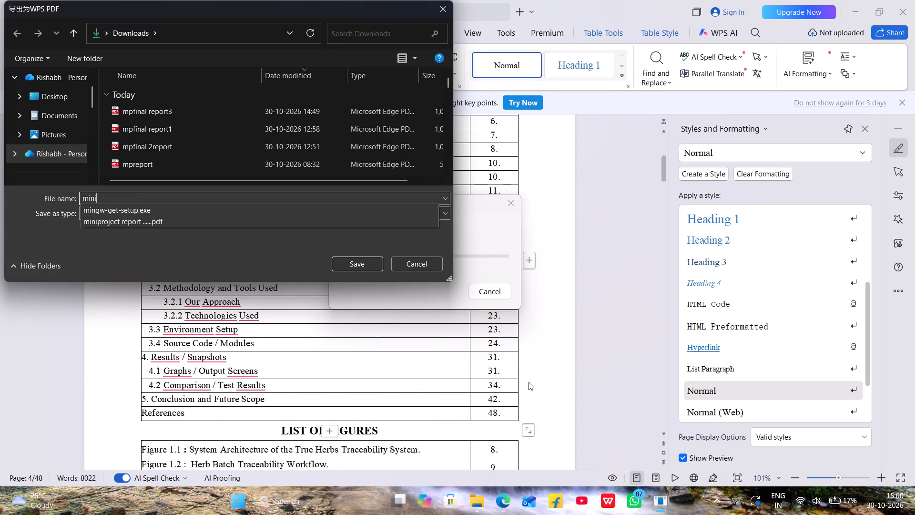
key("space")
key("p")
key("r")
key("o")
key("j")
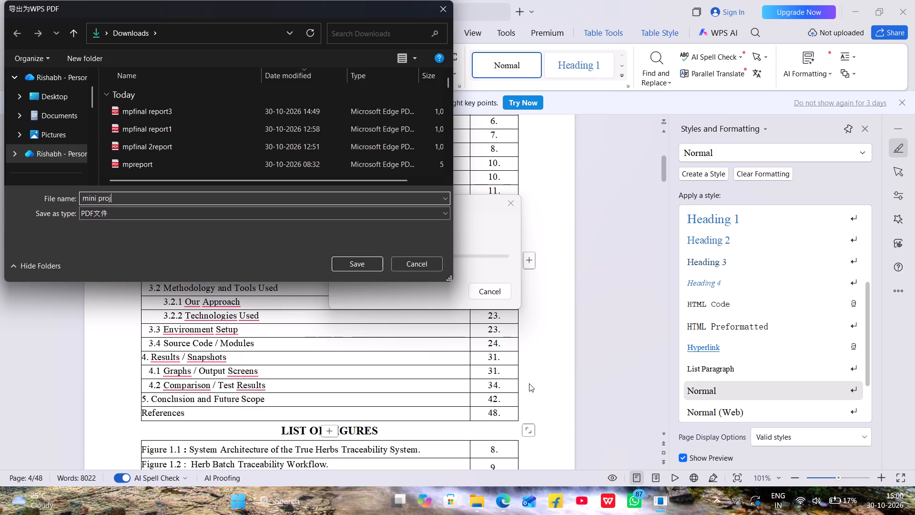
key("e")
key("c")
key("t")
key("space")
key("4")
key("Return")
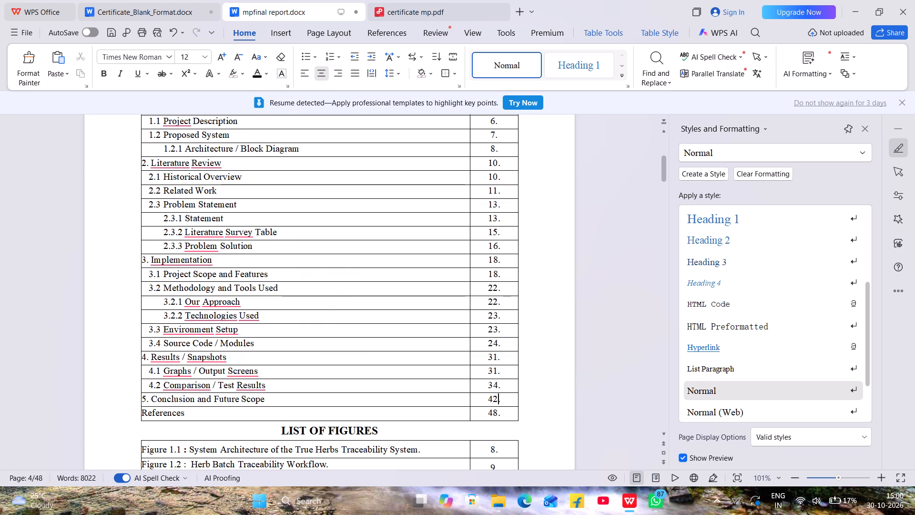
Switch to the certificate mp.pdf document and examine the certificate text and signature block.
left_click(446, 0)
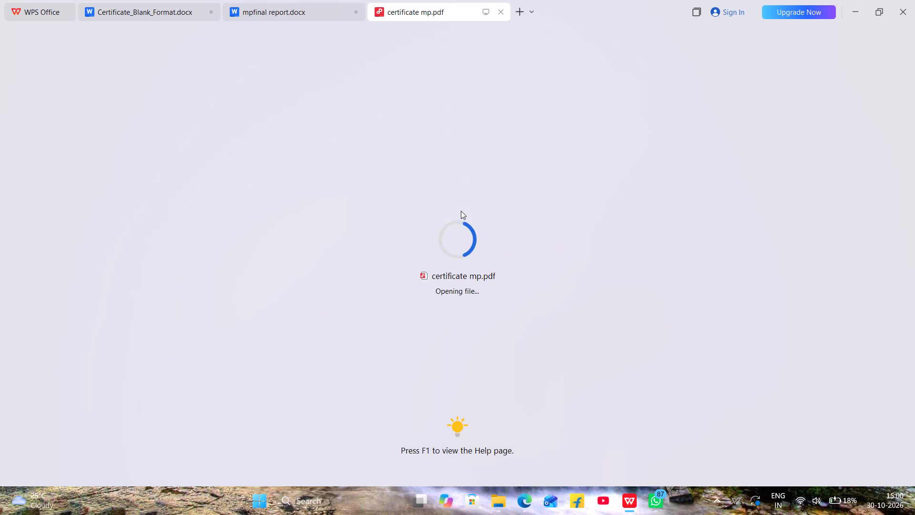
scroll(487, 312, "down", 9)
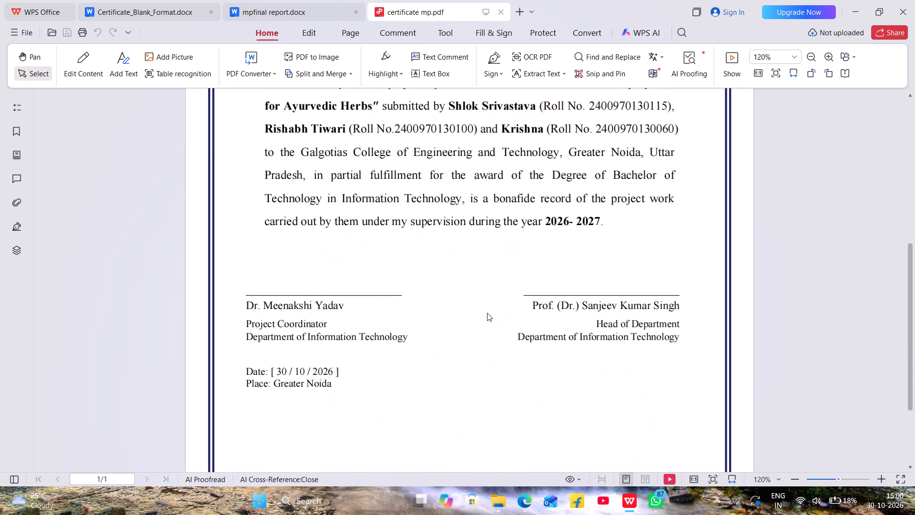
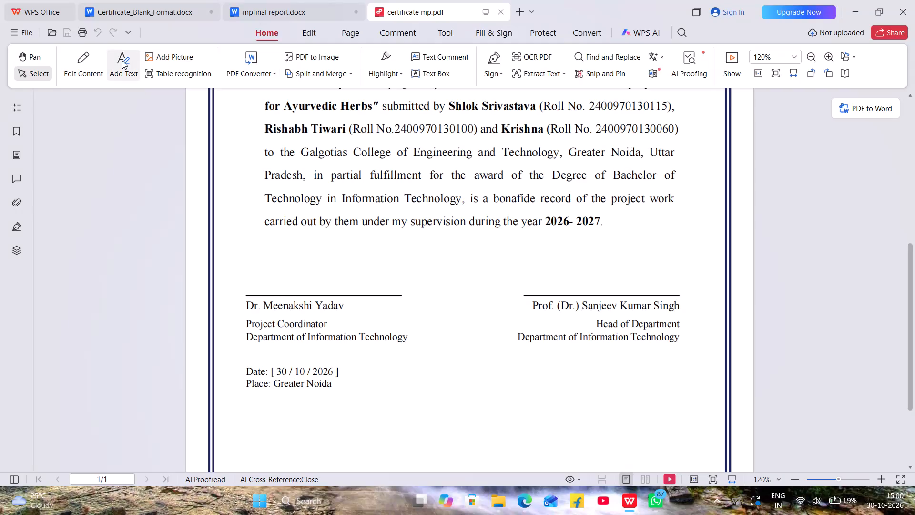
Print the certificate with Export to WPS PDF, naming the file certificate1 in Downloads.
left_click(87, 33)
left_click(679, 445)
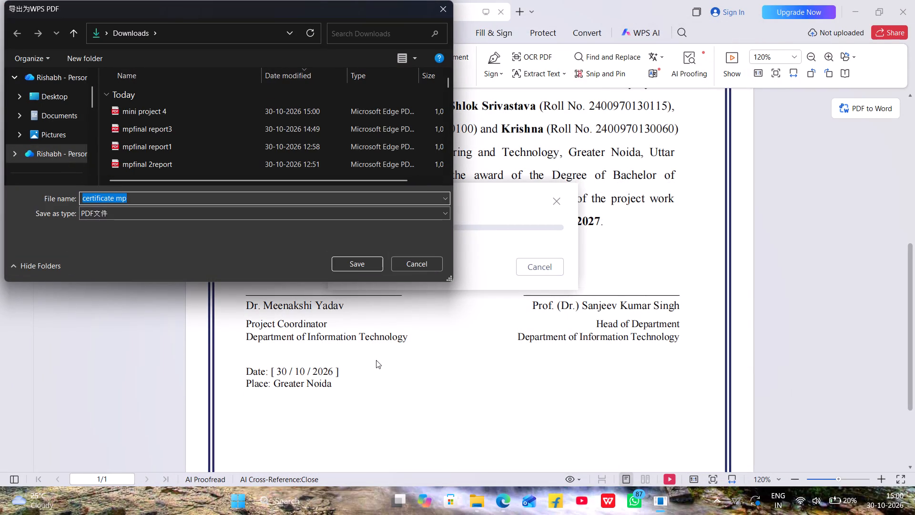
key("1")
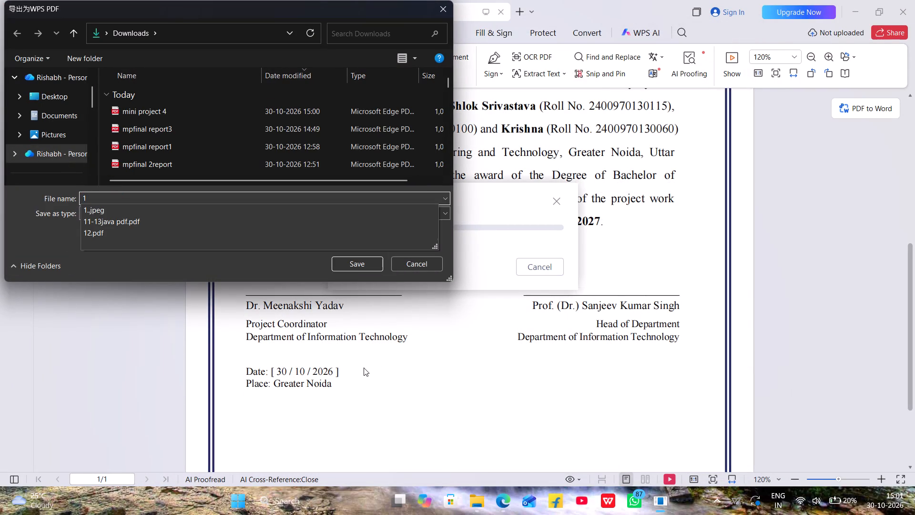
key("BackSpace")
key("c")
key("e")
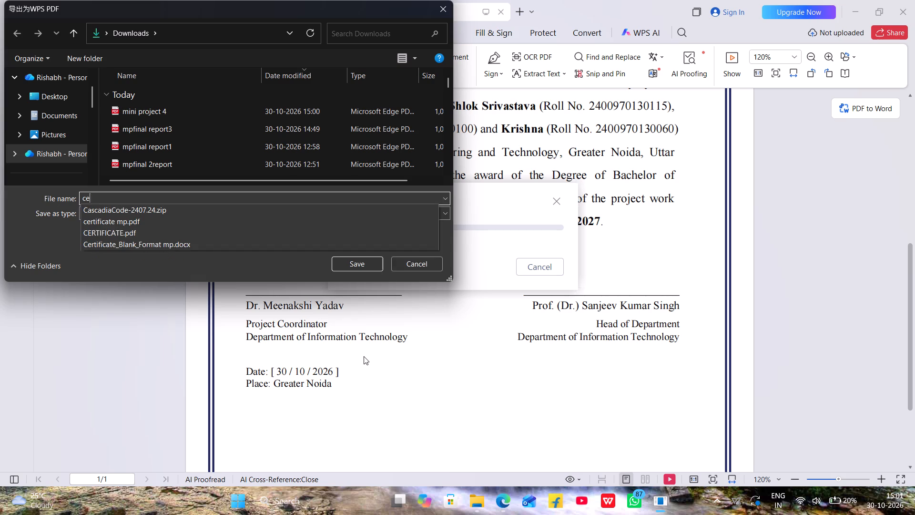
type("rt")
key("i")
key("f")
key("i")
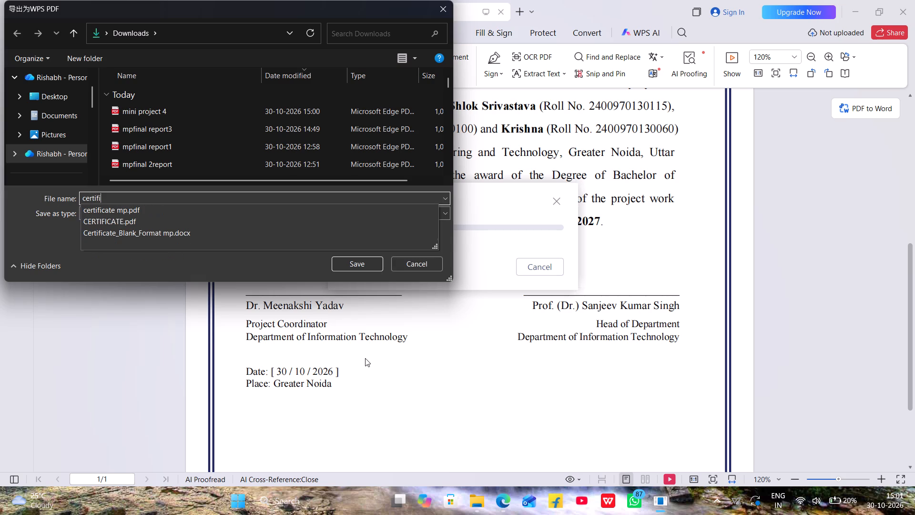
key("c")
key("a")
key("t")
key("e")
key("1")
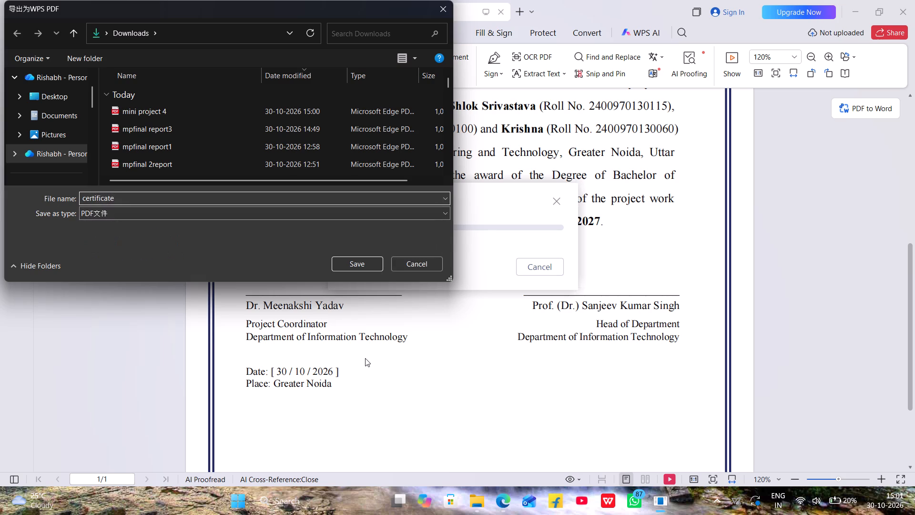
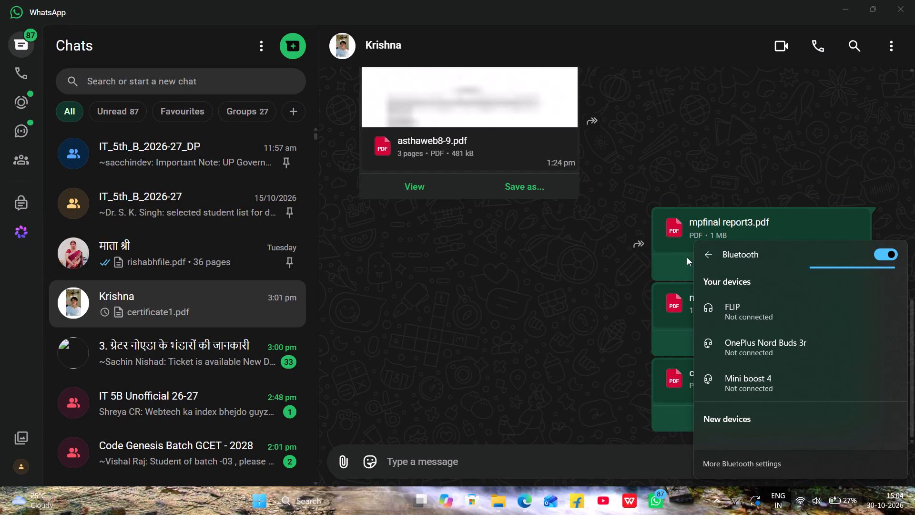
Leave the Bluetooth device list and connect the computer to the vivo Y33s Wi-Fi network.
left_click(711, 256)
left_click(711, 256)
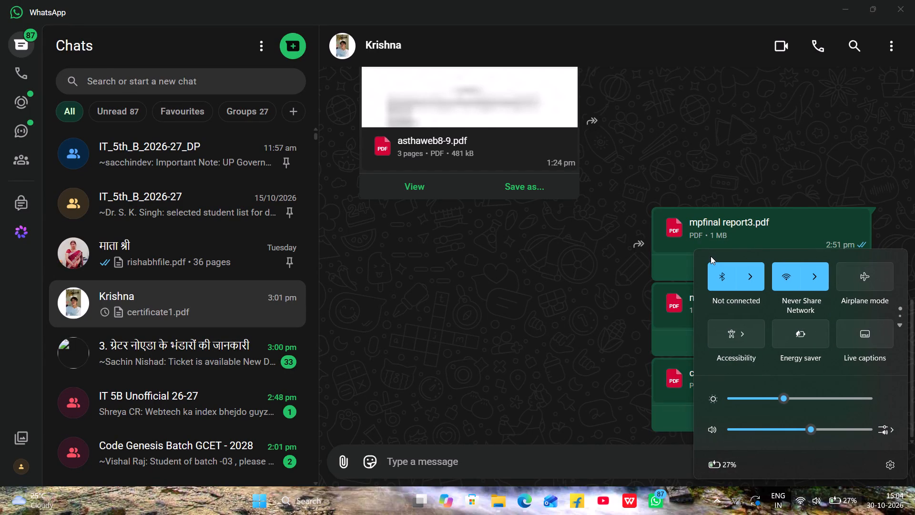
left_click(825, 280)
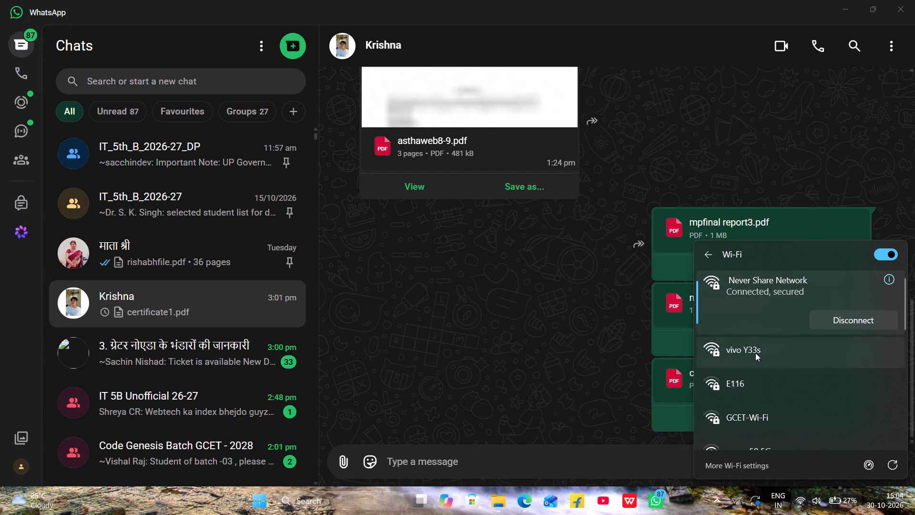
left_click(755, 353)
left_click(838, 364)
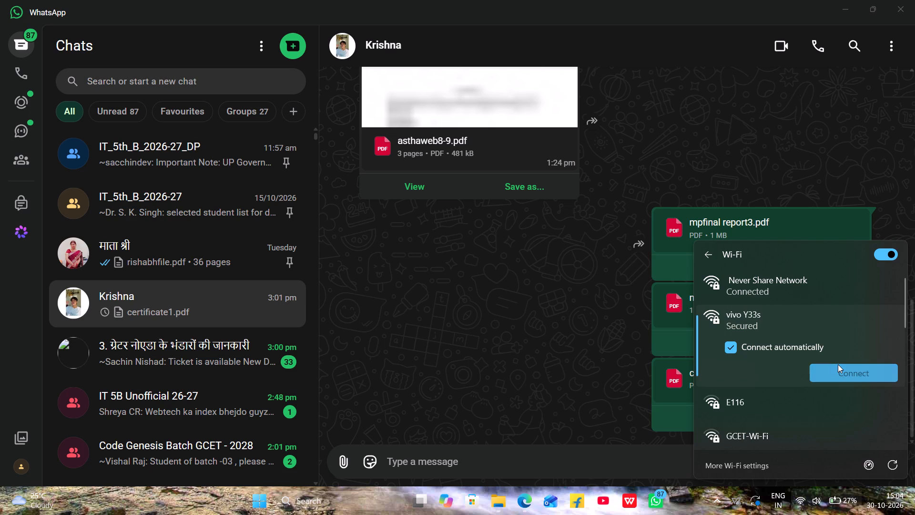
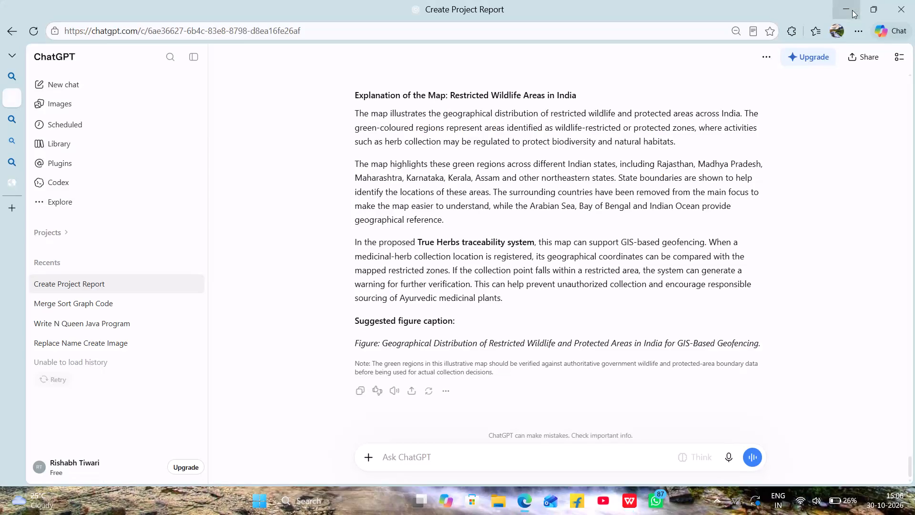
Minimize the ChatGPT browser window to reach the desktop and open the computer's power options.
left_click(852, 10)
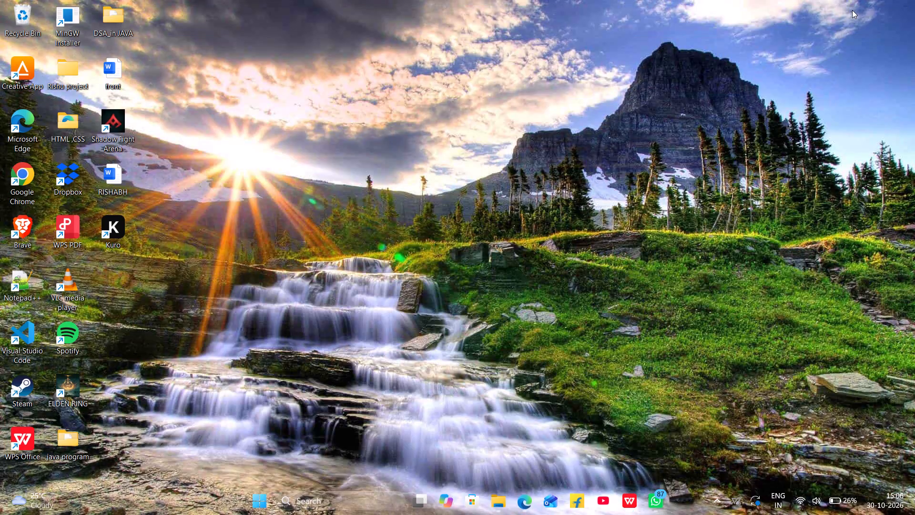
left_click_drag(852, 10, 369, 514)
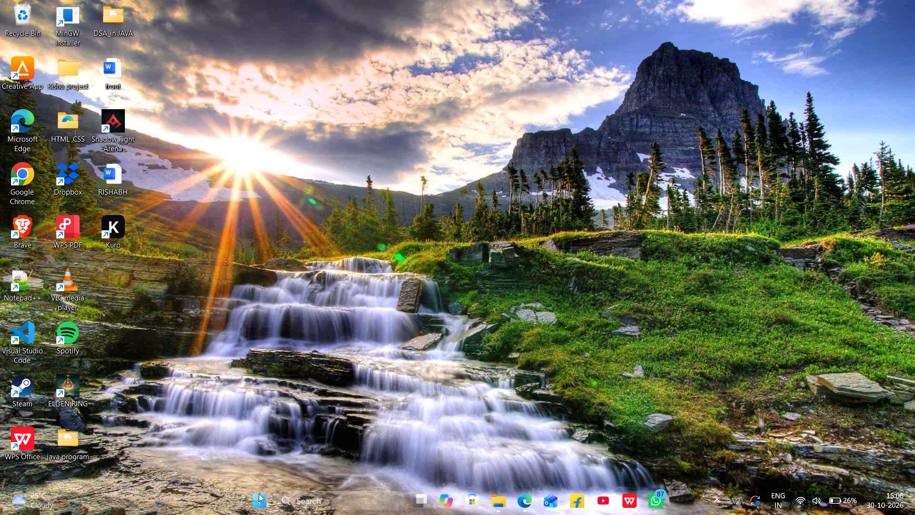
left_click(263, 500)
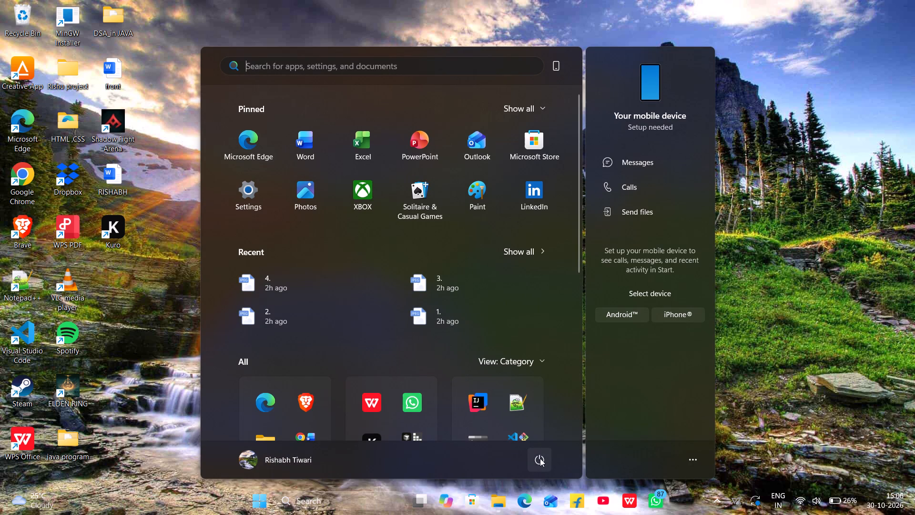
left_click(540, 458)
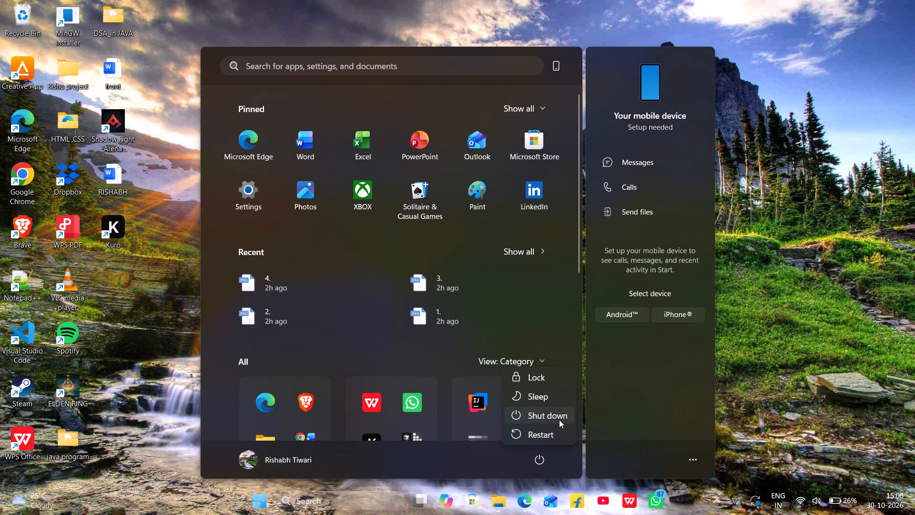